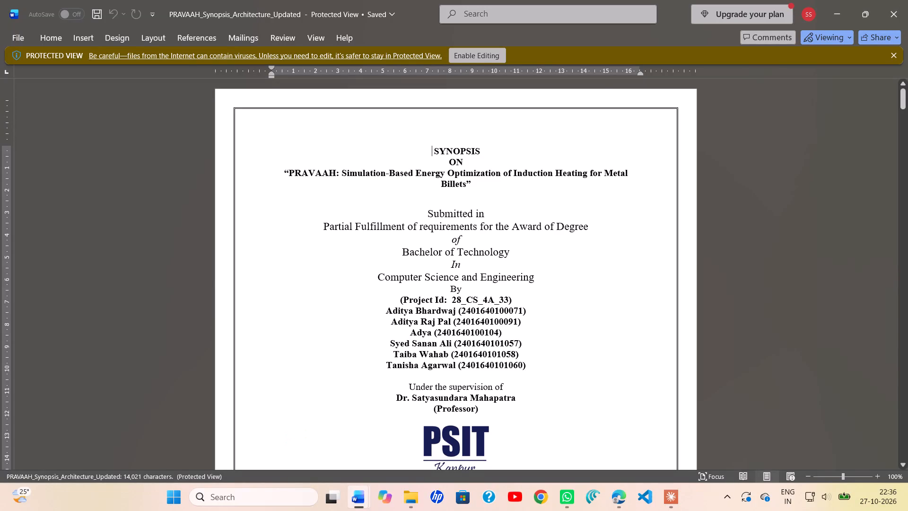
Read through the PRAVAAH synopsis from the title page to the system architecture figure in section 5.
scroll(577, 370, "down", 1)
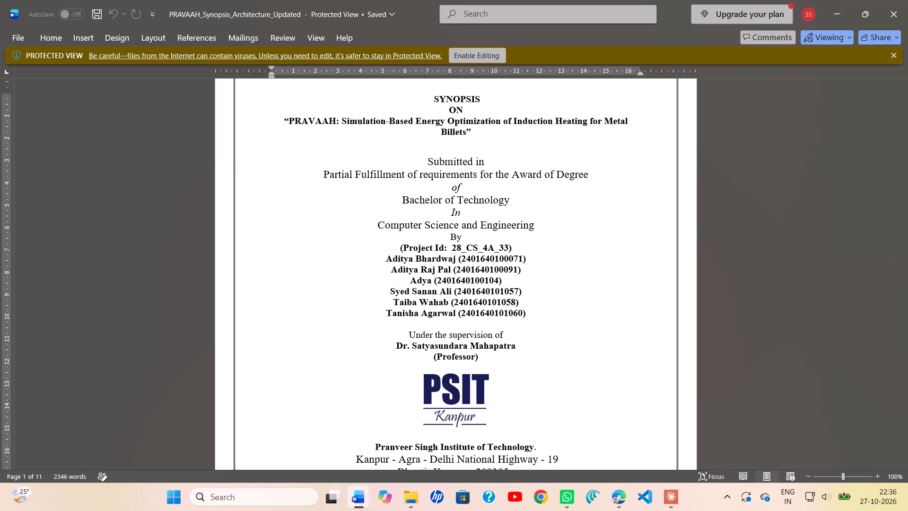
scroll(577, 370, "down", 5)
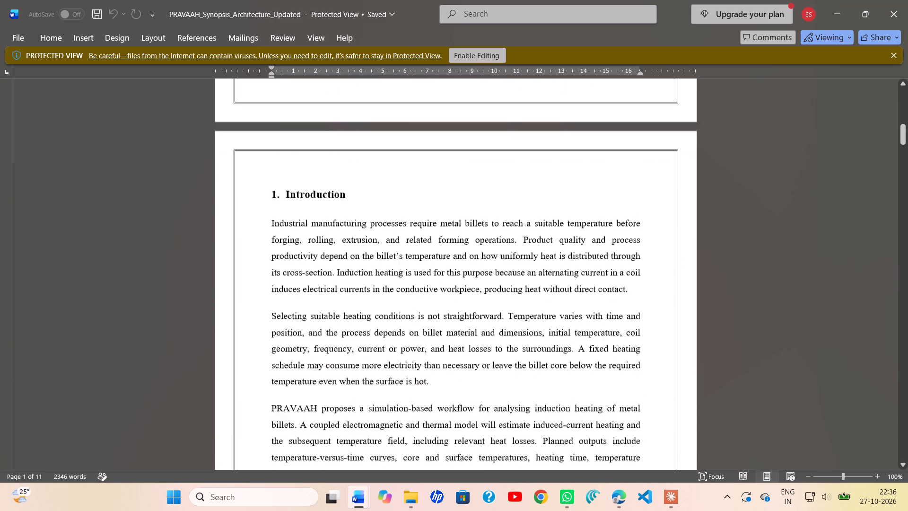
scroll(577, 370, "down", 4)
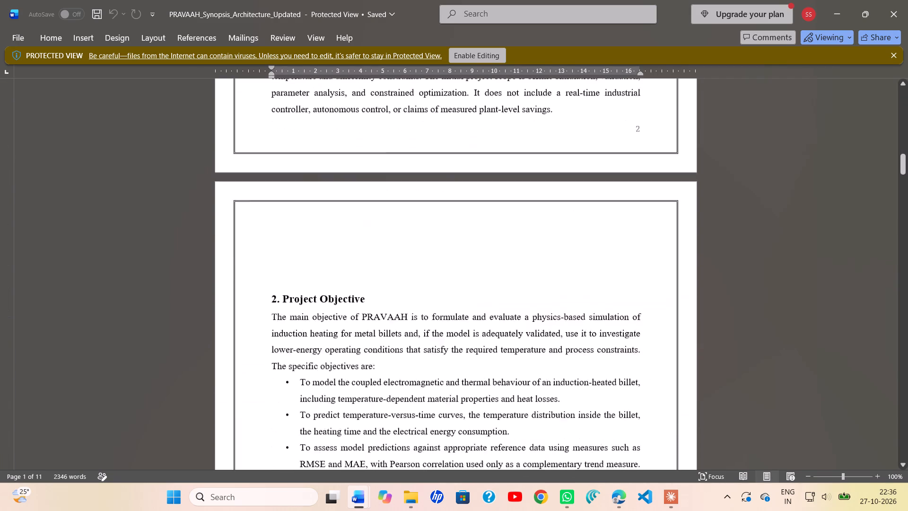
scroll(577, 370, "down", 5)
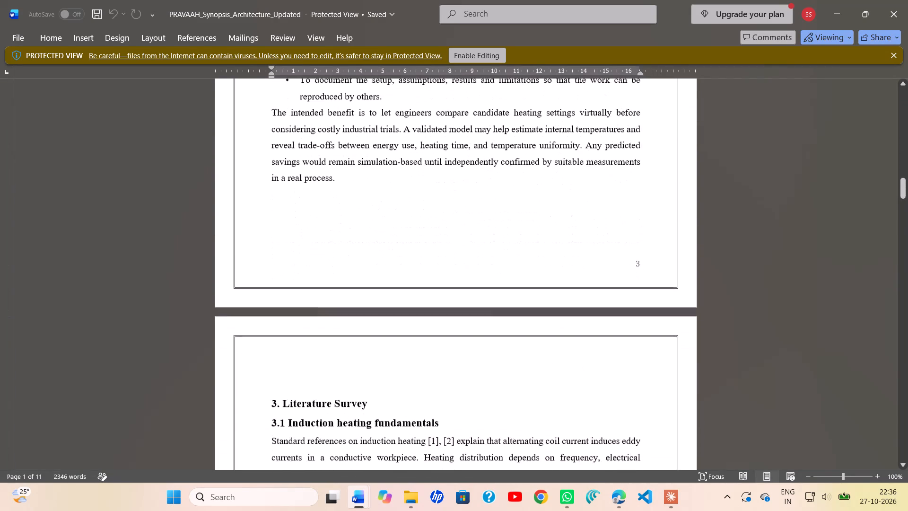
scroll(577, 370, "down", 4)
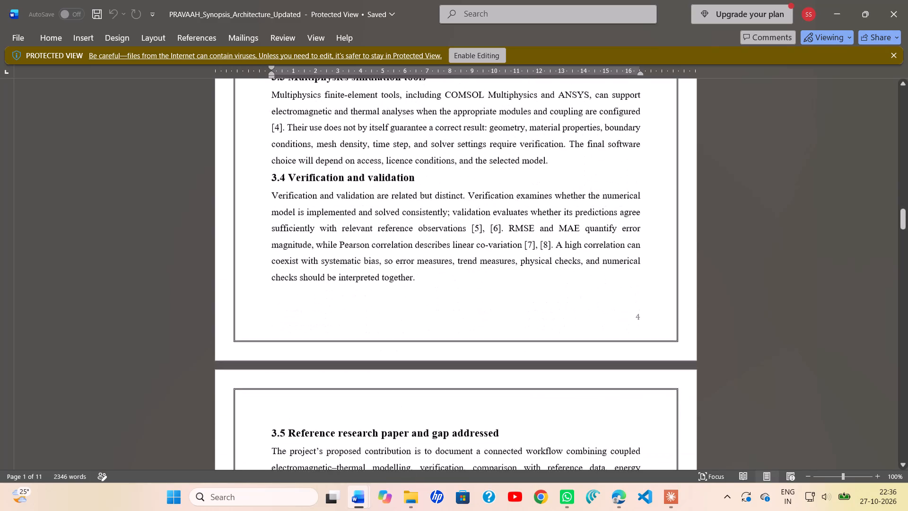
scroll(577, 370, "down", 5)
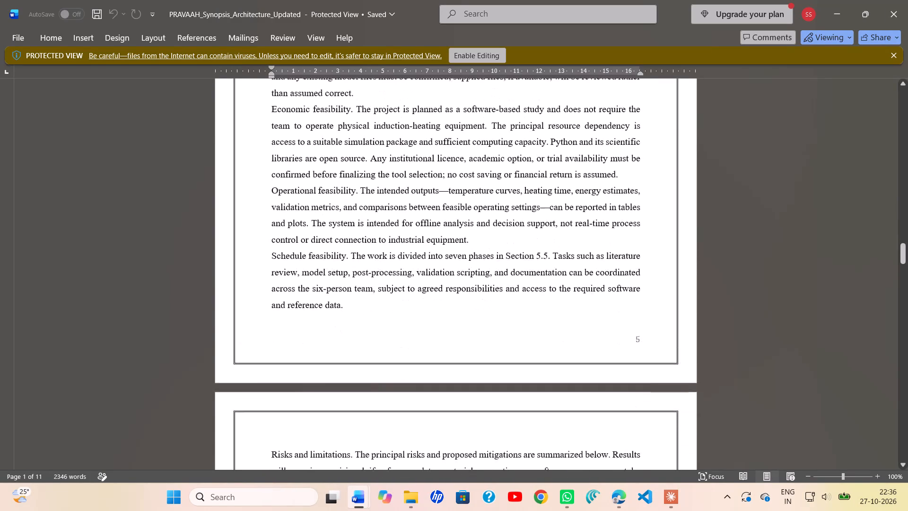
scroll(577, 370, "down", 5)
Examine the proposed system architecture diagram in Fig. 1 at a larger zoom.
scroll(577, 370, "up", 1)
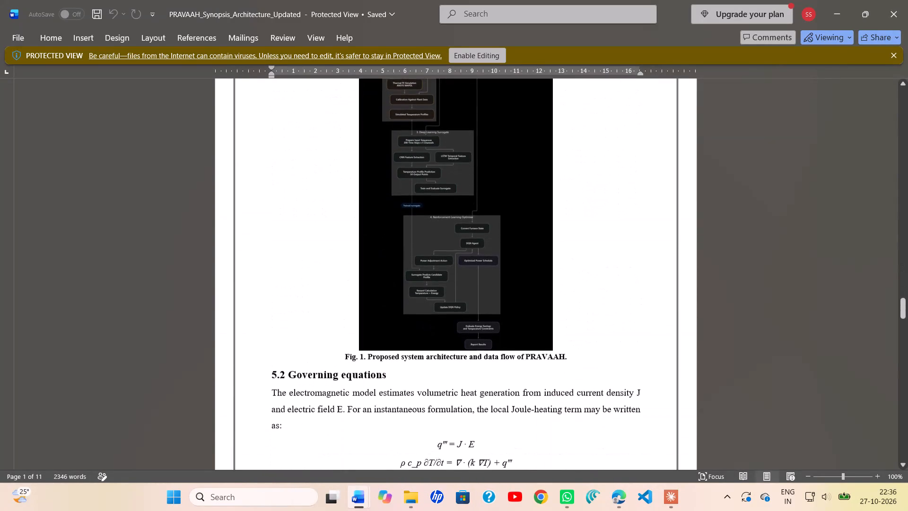
scroll(577, 370, "up", 1)
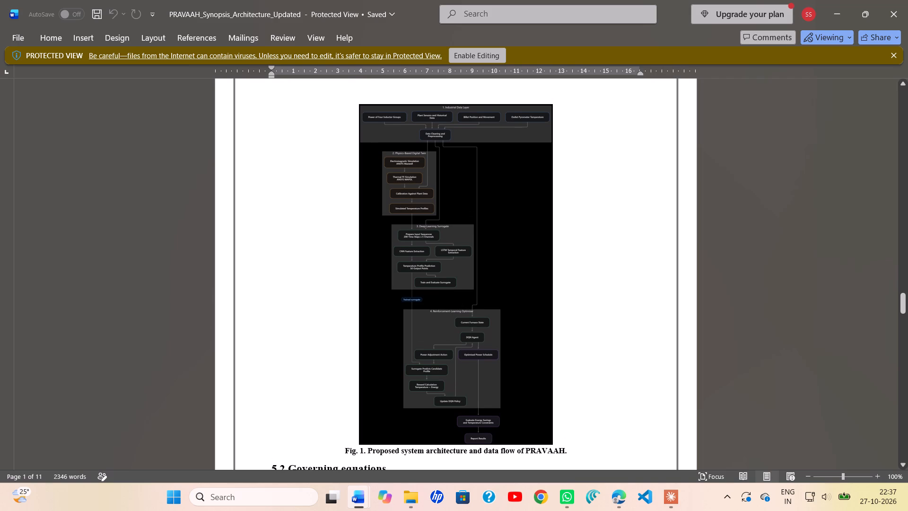
scroll(527, 284, "up", 10, "ctrl")
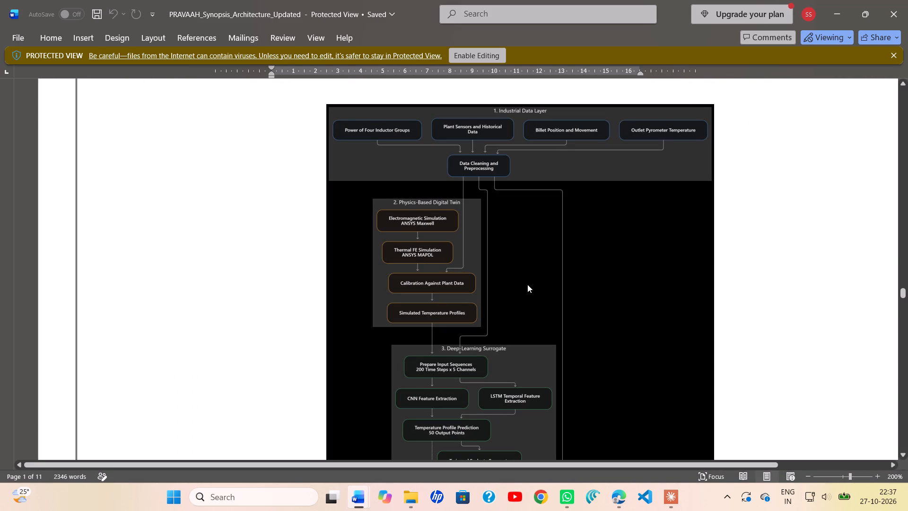
scroll(527, 284, "up", 2, "ctrl")
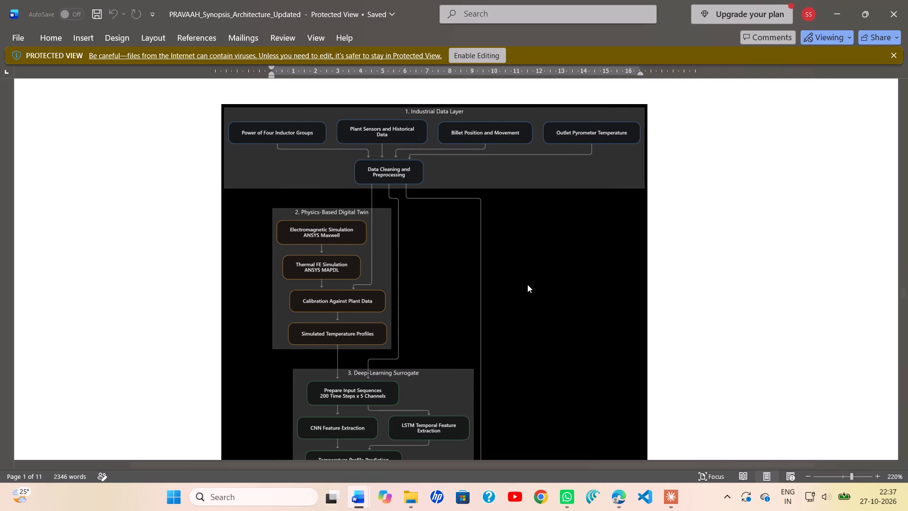
scroll(527, 284, "up", 1, "ctrl")
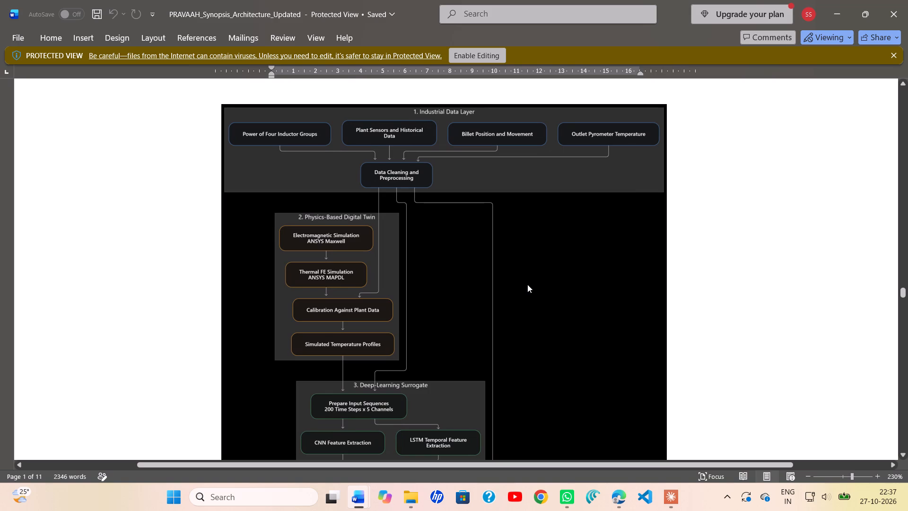
scroll(527, 284, "down", 9)
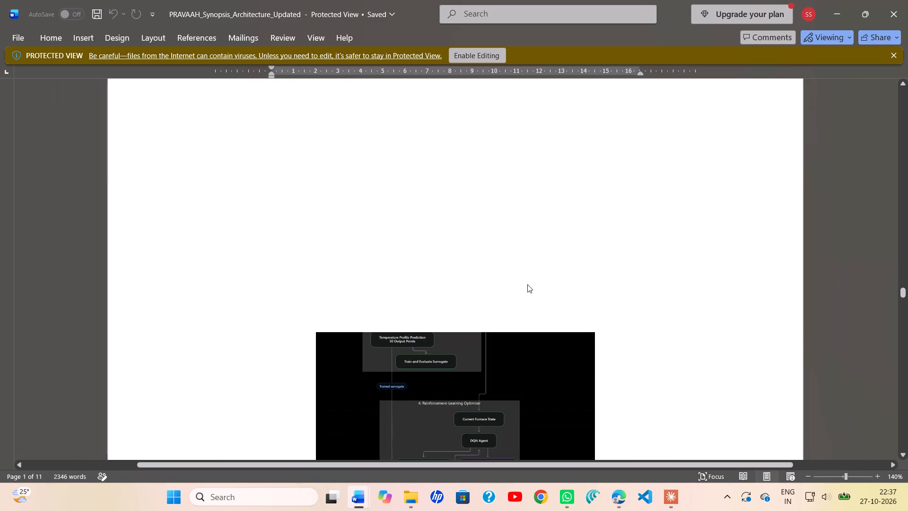
Review the rest of the synopsis, from the sections after Fig. 1 through the work plan, software requirements and references.
scroll(527, 284, "down", 6)
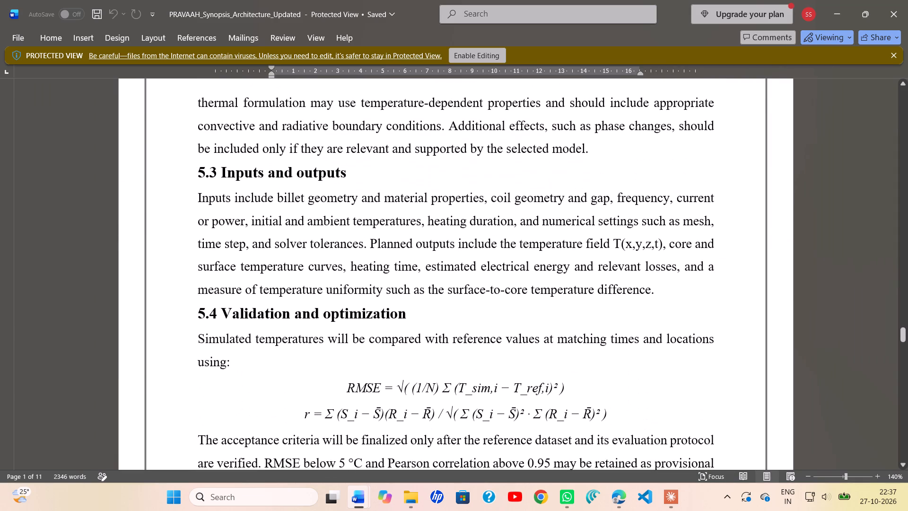
scroll(527, 284, "down", 6)
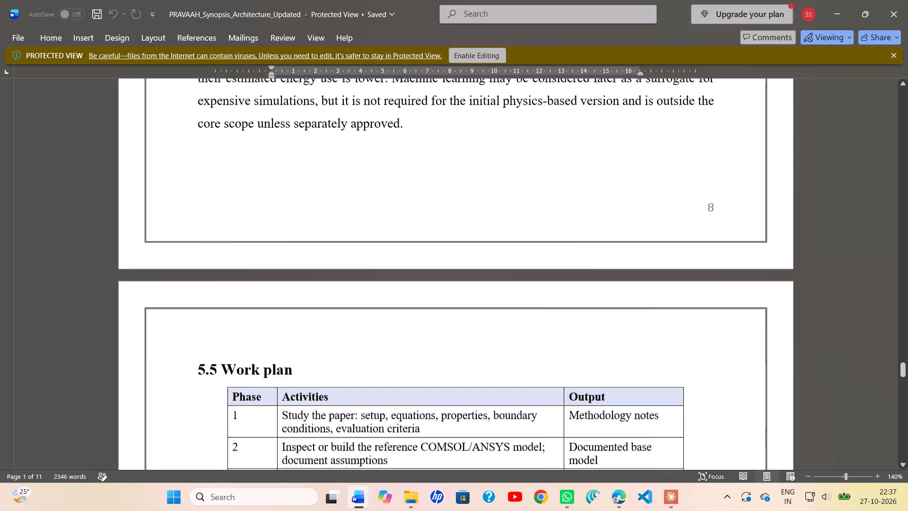
scroll(527, 284, "down", 2)
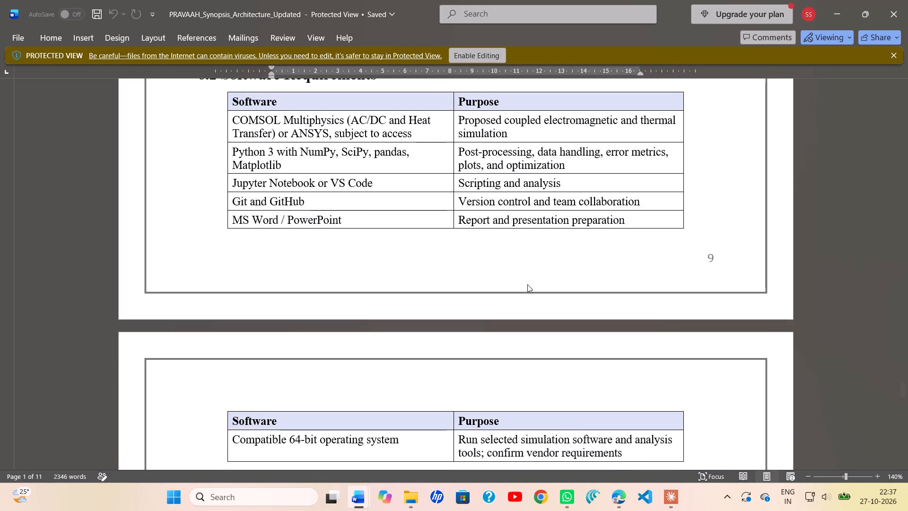
scroll(527, 284, "up", 9)
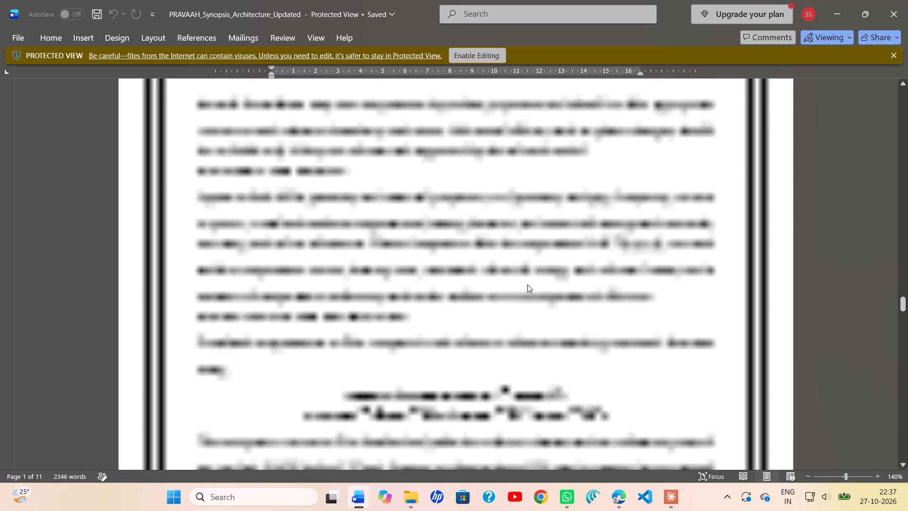
scroll(527, 284, "up", 20)
scroll(527, 284, "up", 4)
scroll(527, 284, "down", 18)
scroll(527, 284, "down", 3)
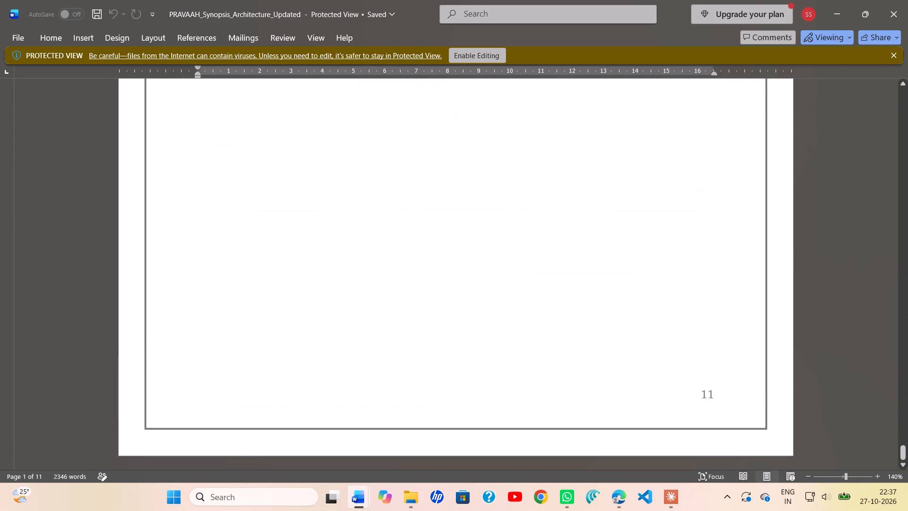
scroll(527, 284, "up", 10)
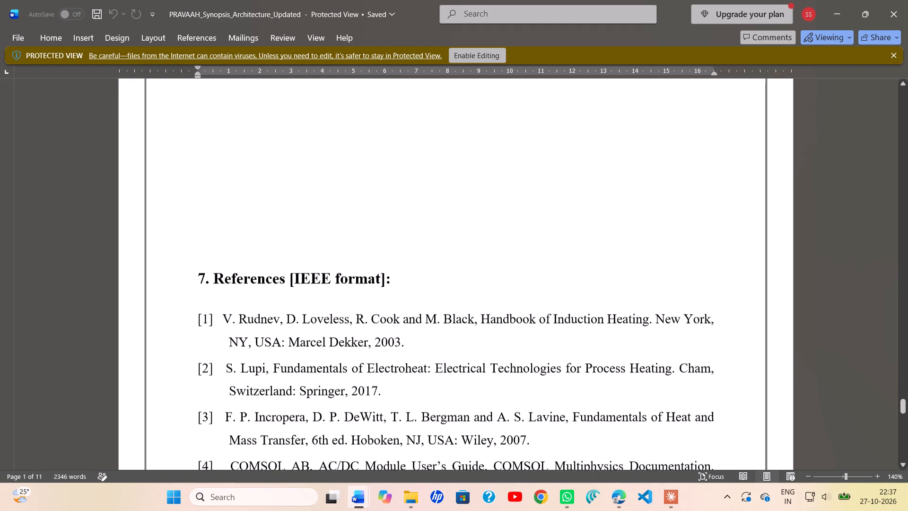
scroll(527, 284, "up", 1)
scroll(527, 284, "down", 4)
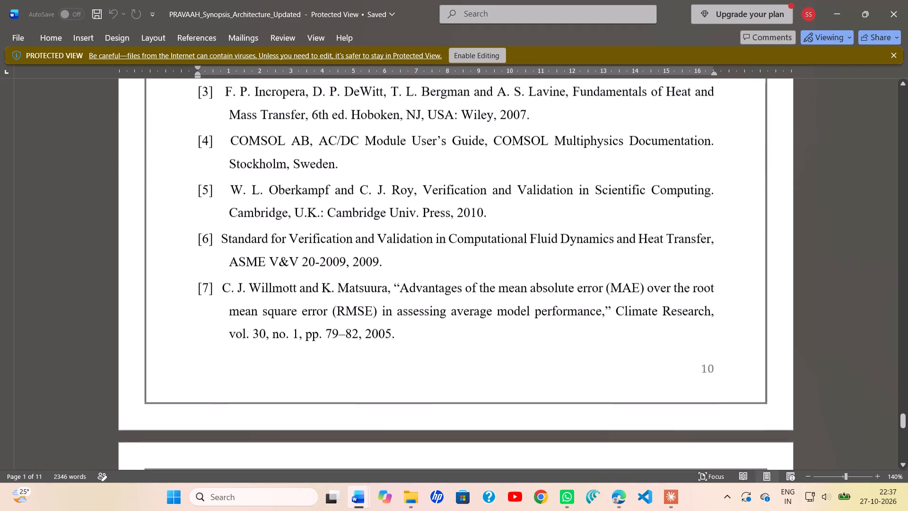
scroll(527, 284, "up", 2)
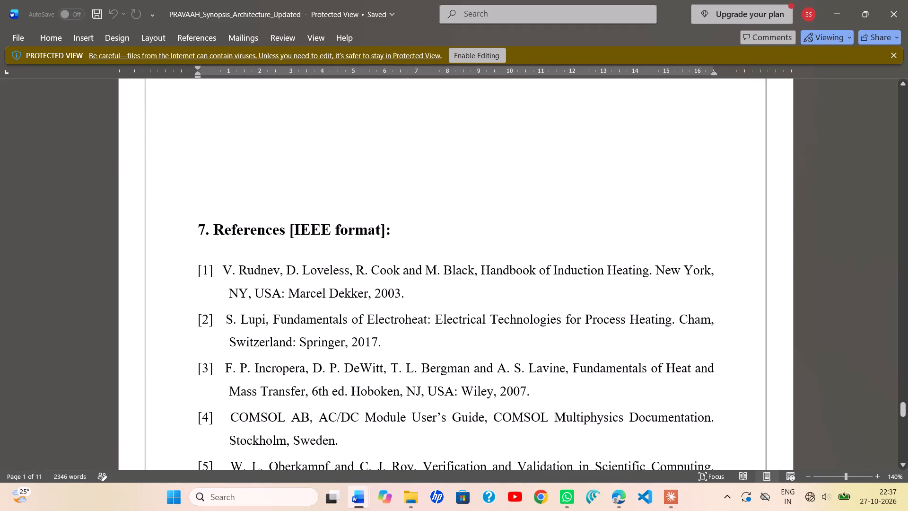
scroll(527, 284, "up", 1)
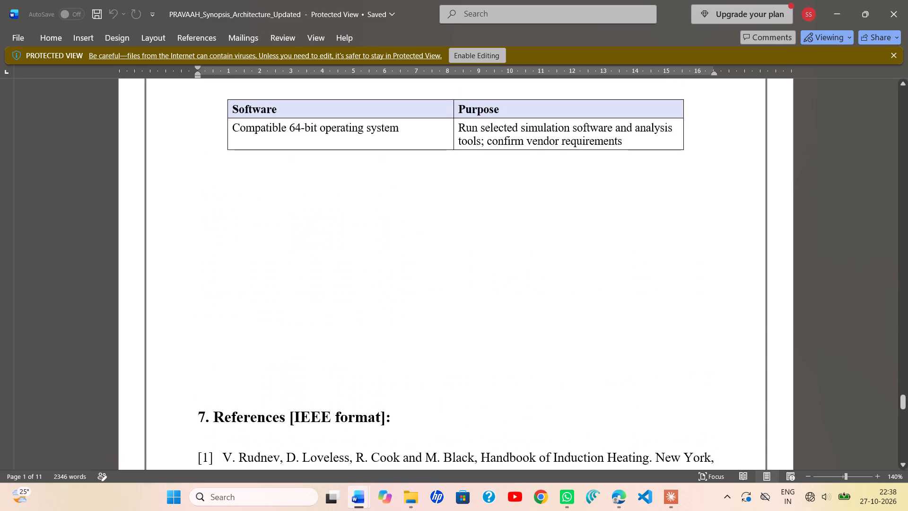
scroll(527, 284, "up", 1)
Enable editing of the protected synopsis document.
left_click(482, 61)
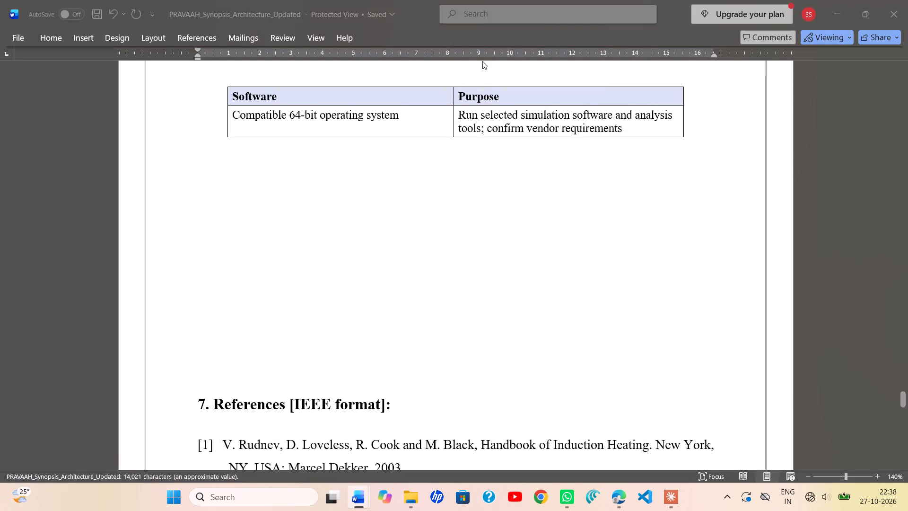
Remove the blank space above the "3. Literature Survey" heading and insert five line breaks before it so it starts at the top of page 4.
scroll(463, 254, "down", 2)
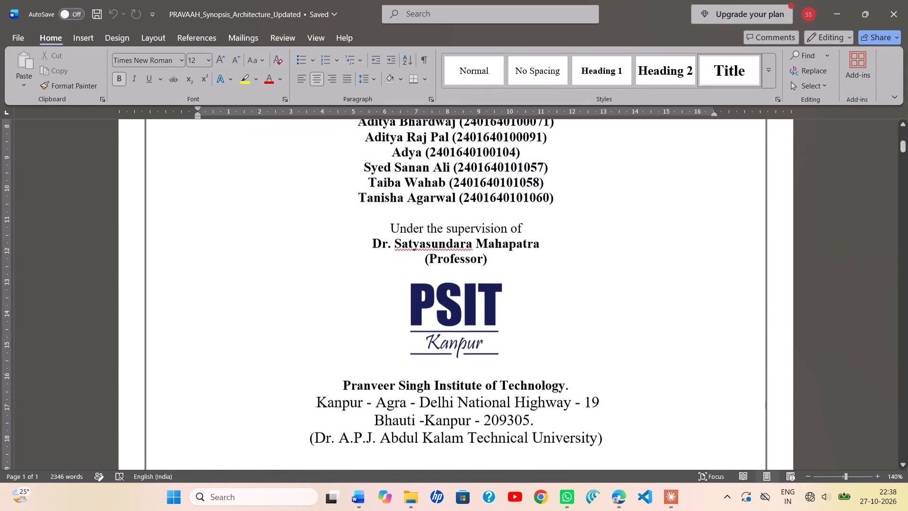
scroll(463, 254, "down", 4)
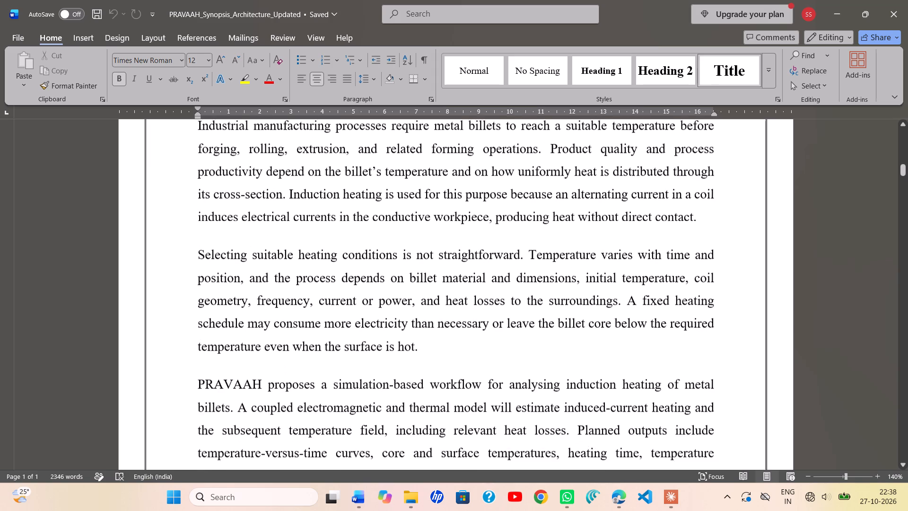
scroll(463, 254, "down", 4)
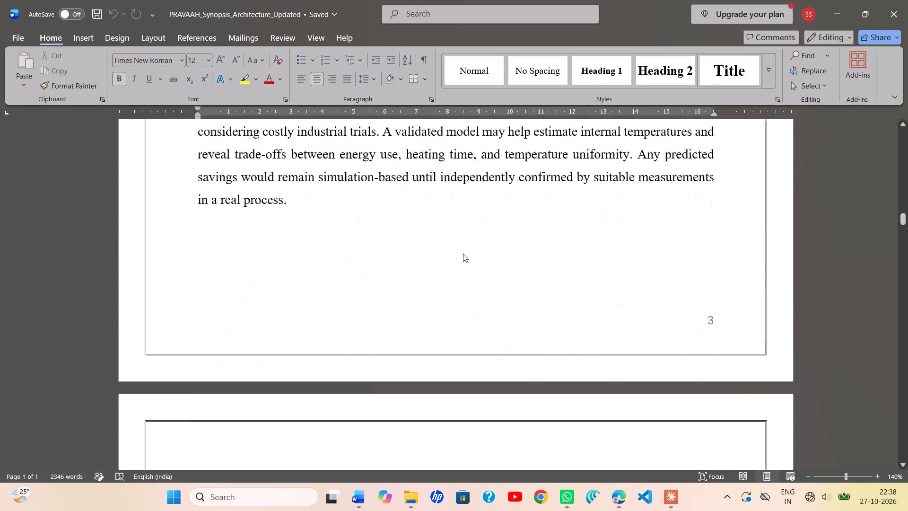
scroll(463, 254, "down", 4)
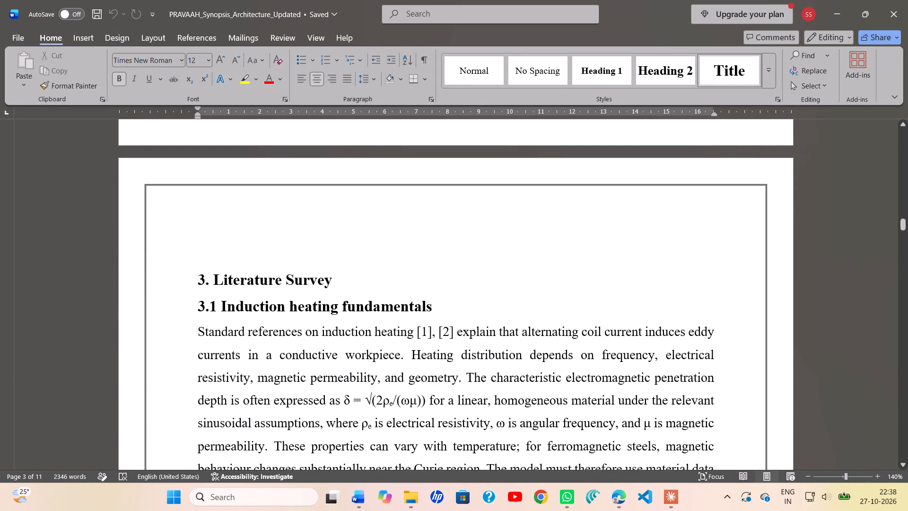
left_click(199, 283)
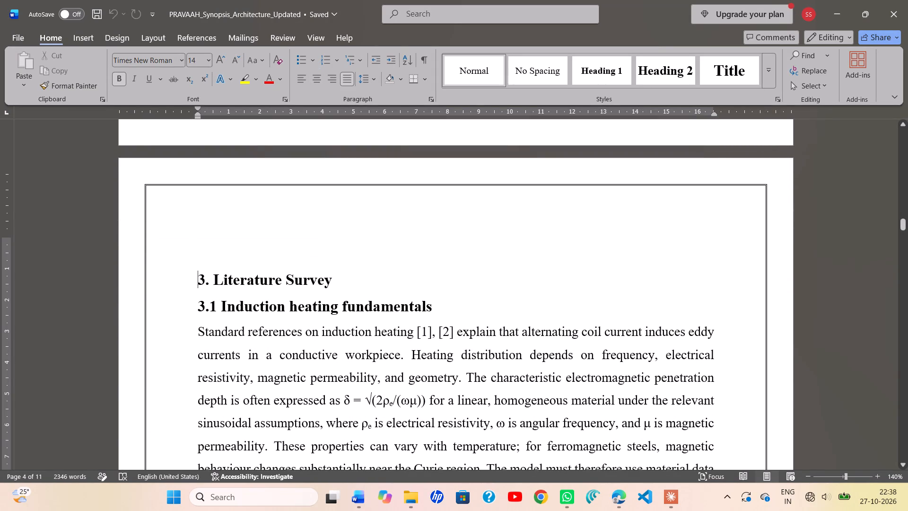
key("Return")
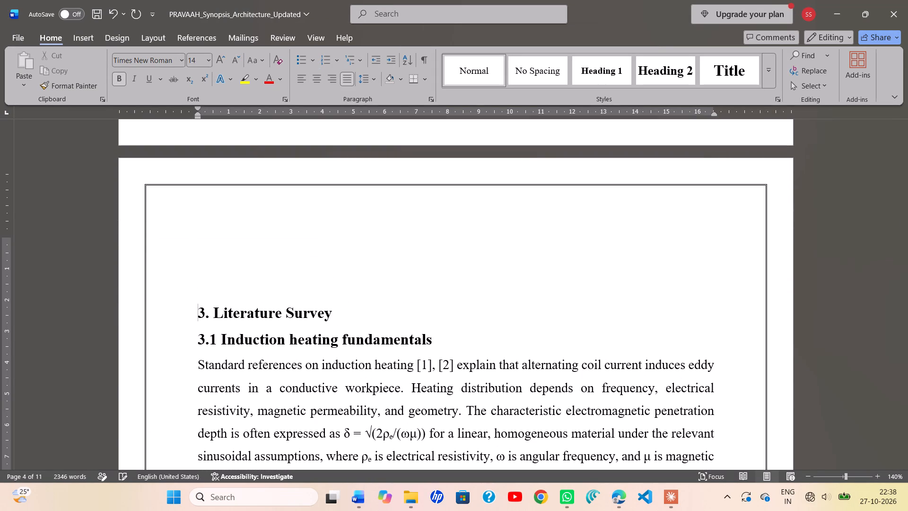
key("BackSpace")
key("BackSpace")
key("BackSpace")
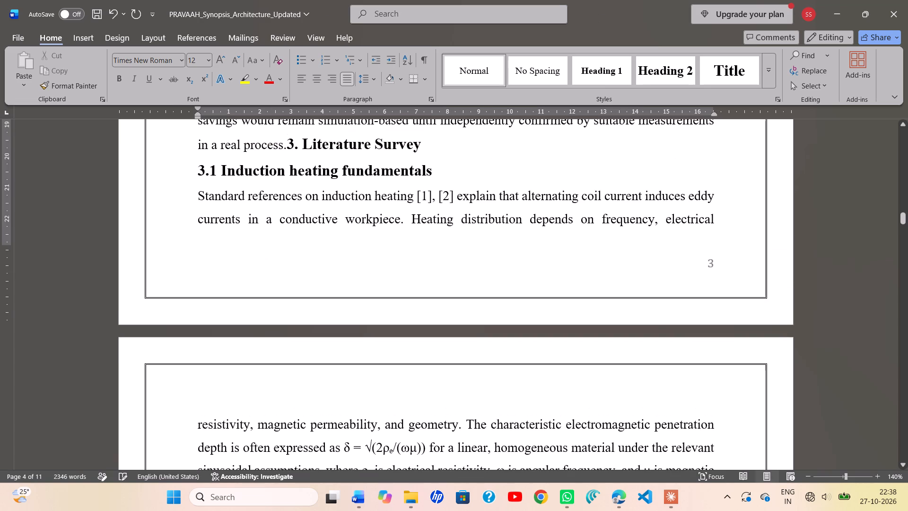
key("Return")
key("Return")
key("Return")
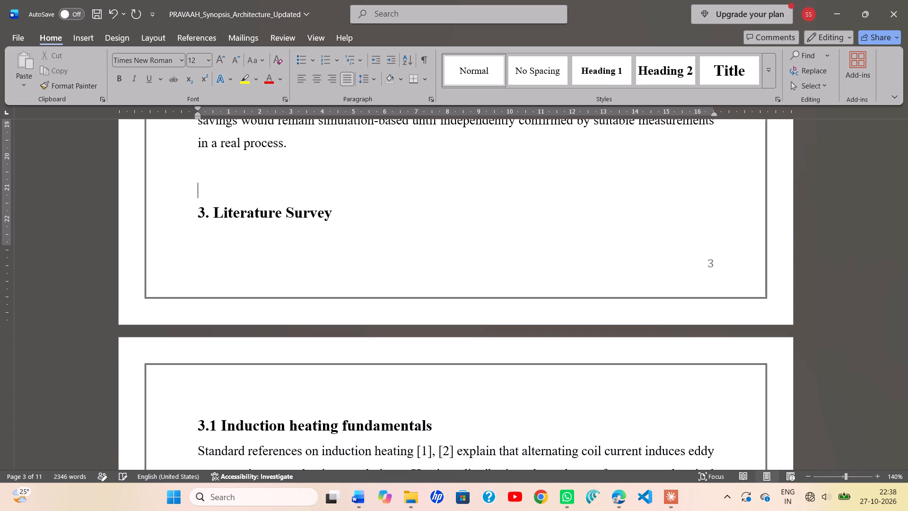
key("Return")
key("Return")
Review the page layout from "3. Literature Survey" through the feasibility, methodology and work plan sections to the "6.2 Software Requirements" table.
scroll(199, 283, "down", 1)
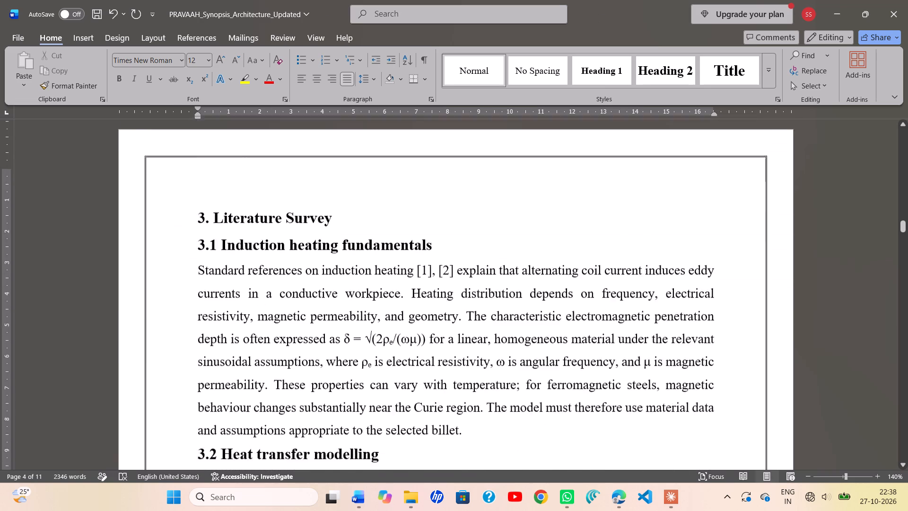
scroll(199, 283, "down", 3)
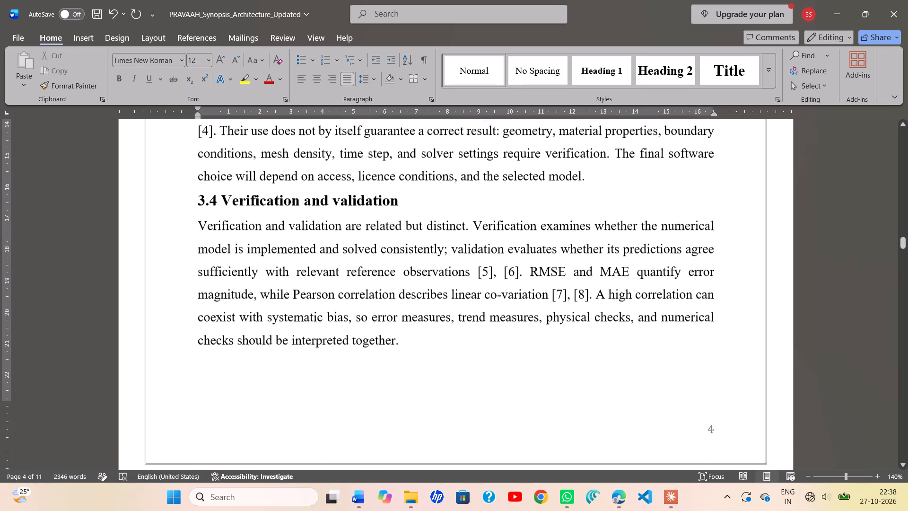
scroll(199, 283, "down", 3)
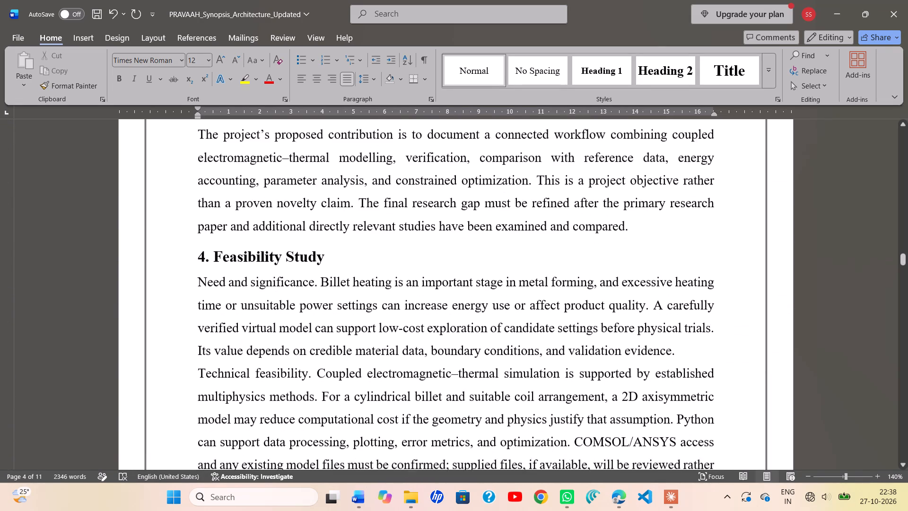
scroll(199, 283, "down", 12)
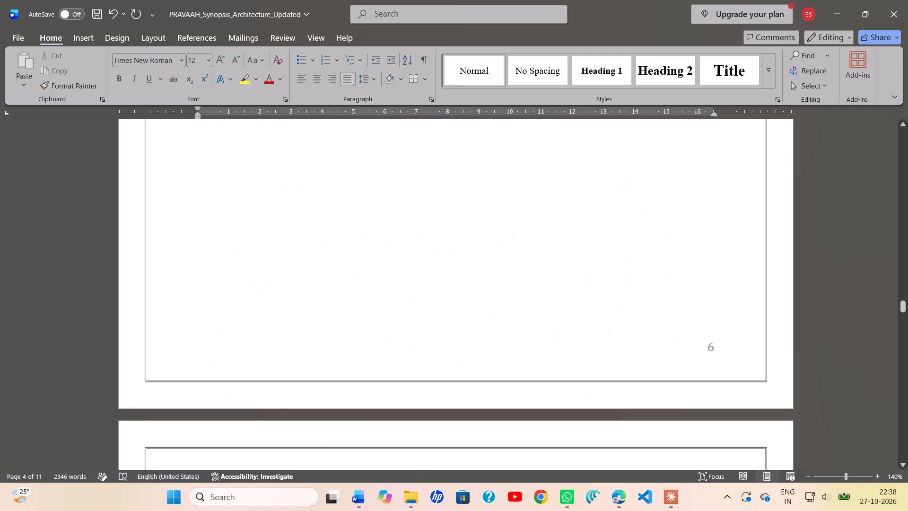
scroll(199, 283, "down", 4)
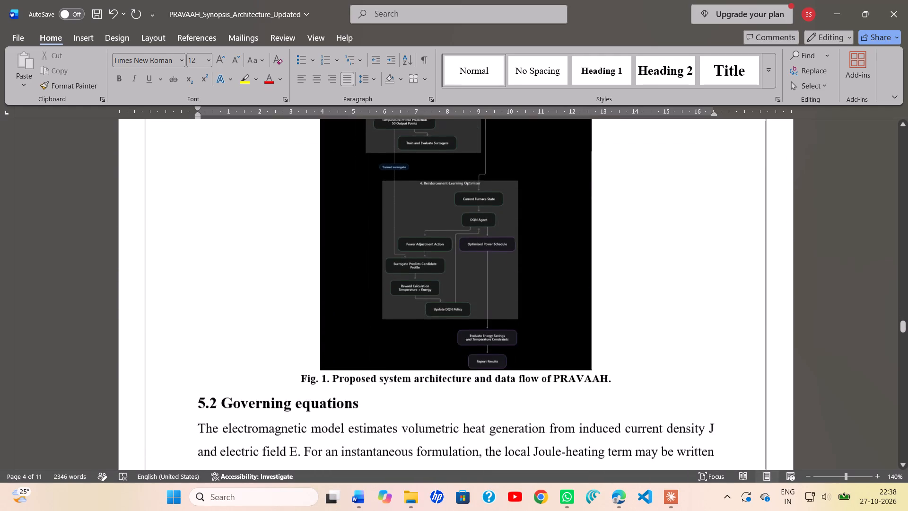
scroll(199, 283, "down", 3)
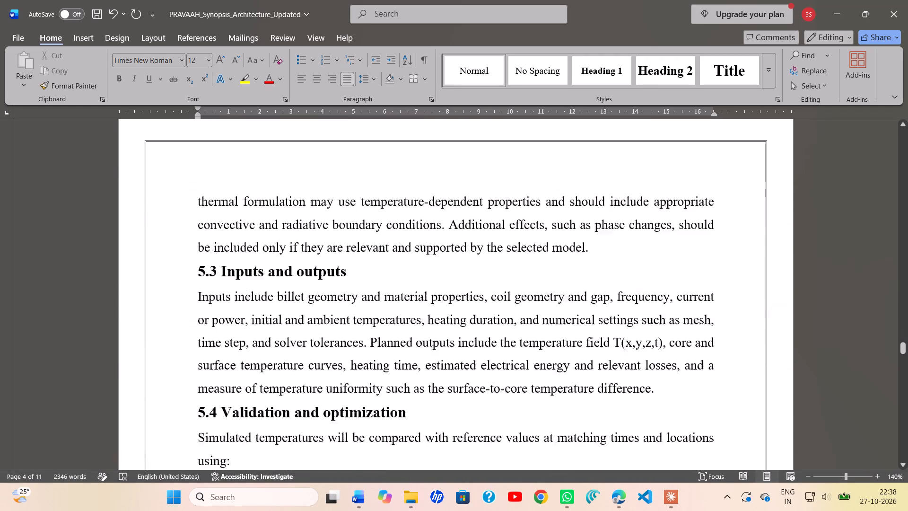
scroll(199, 283, "down", 4)
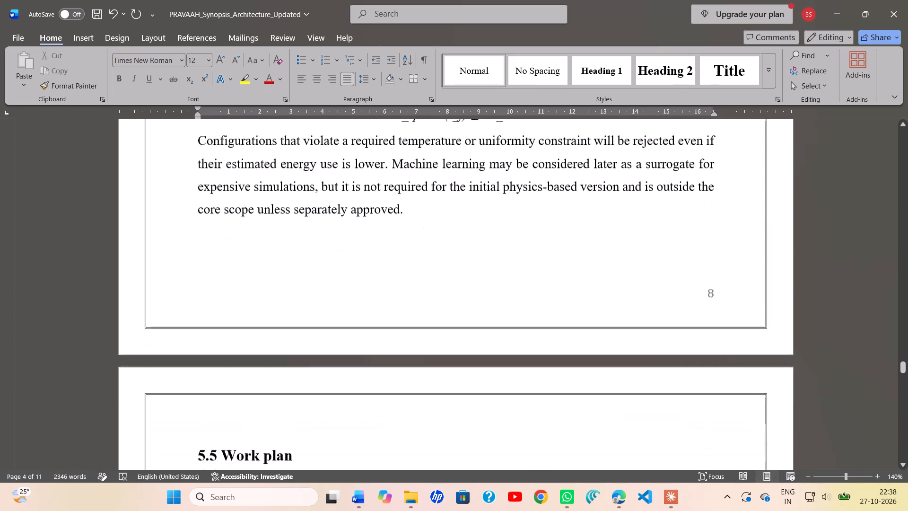
scroll(199, 283, "down", 4)
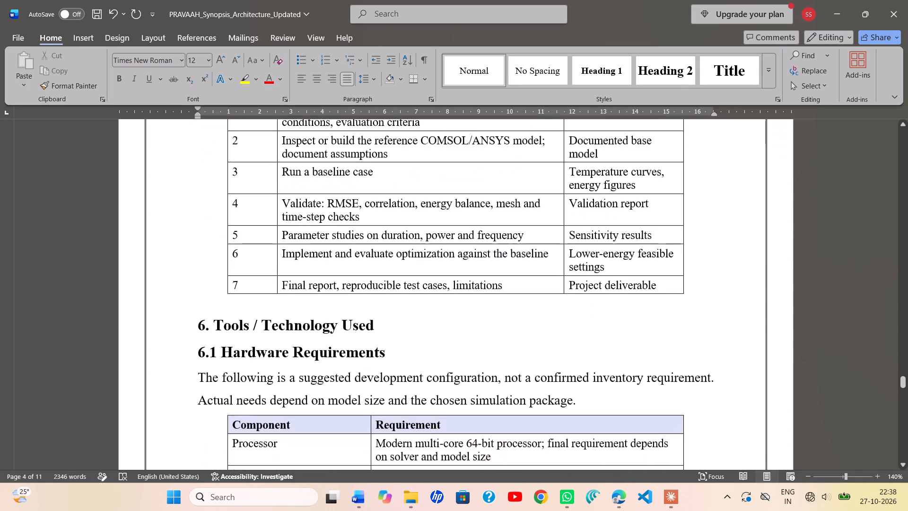
scroll(199, 283, "down", 2)
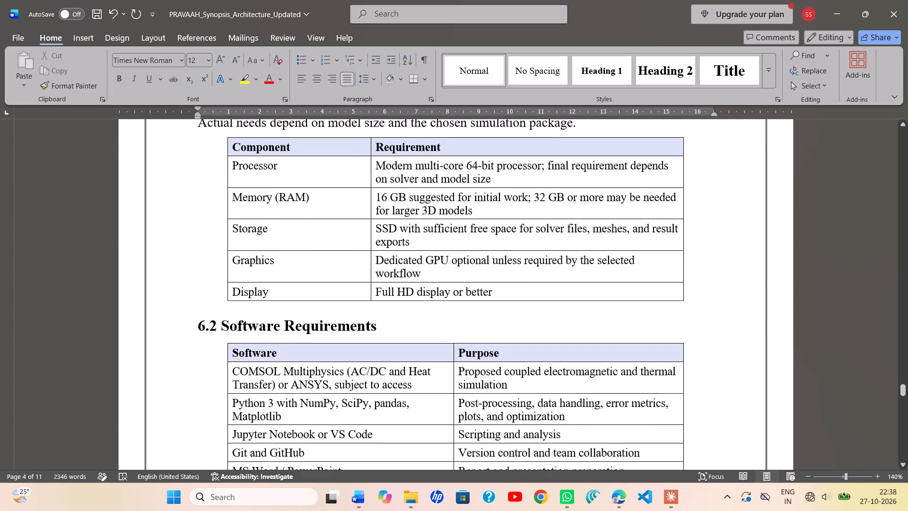
scroll(199, 283, "down", 3)
Examine the page break in the "6.2 Software Requirements" table and the spacing between the table and the references.
scroll(199, 283, "up", 1)
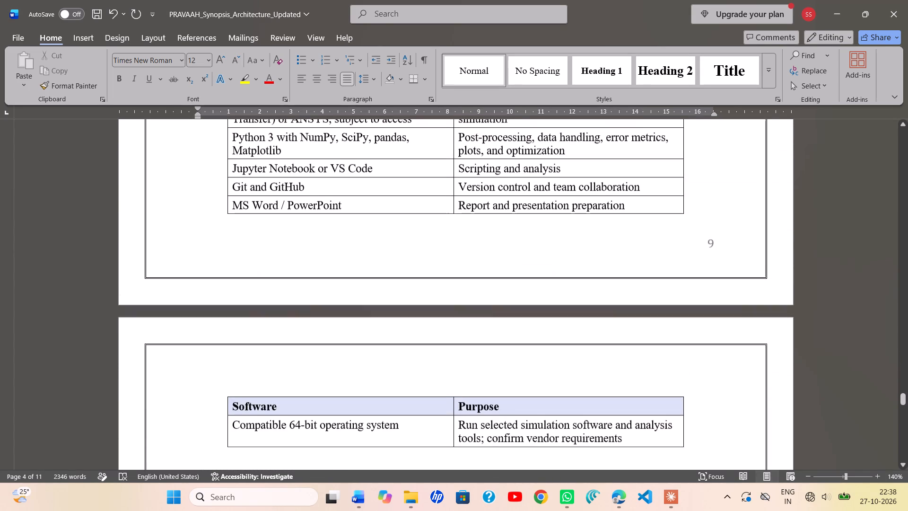
scroll(199, 283, "up", 2)
scroll(199, 283, "down", 1)
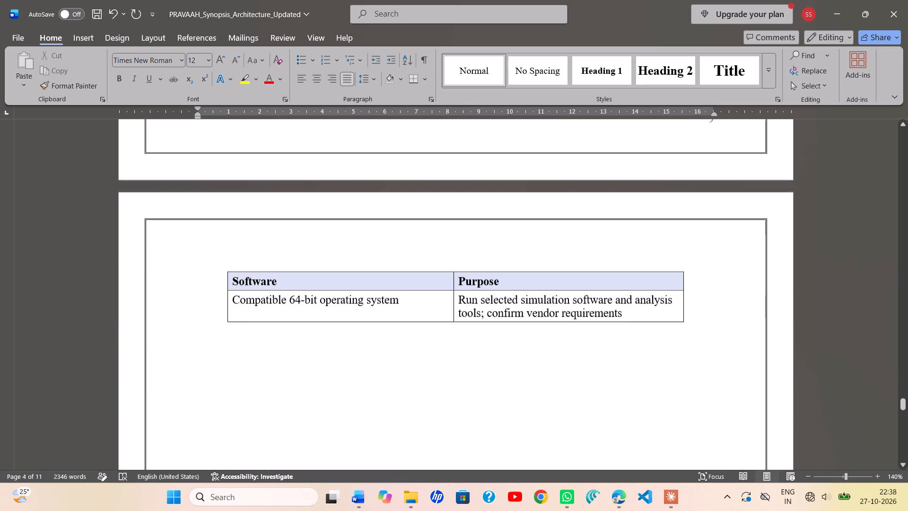
scroll(199, 283, "down", 4)
scroll(199, 283, "up", 2)
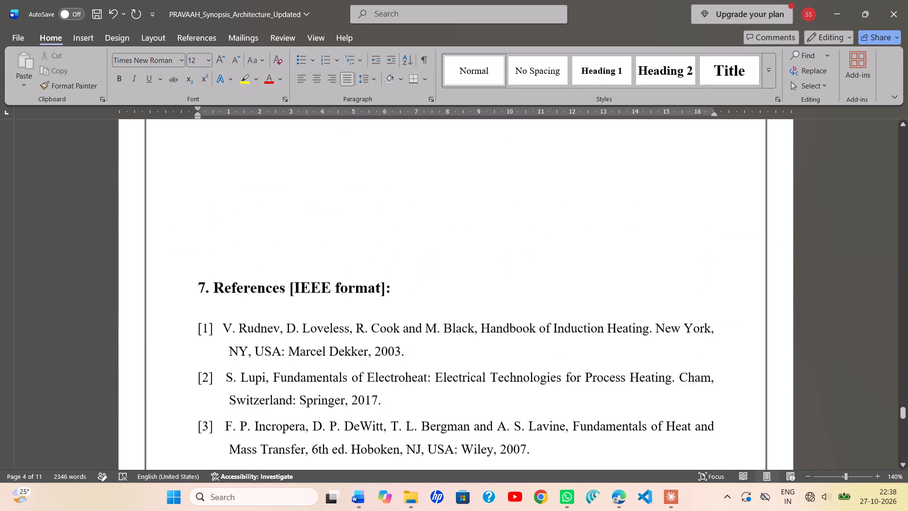
scroll(199, 283, "up", 2)
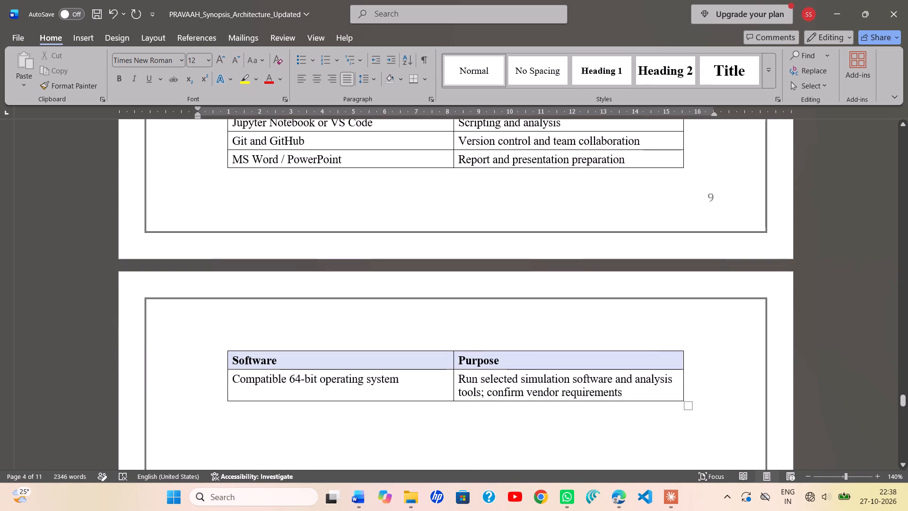
left_click(230, 367)
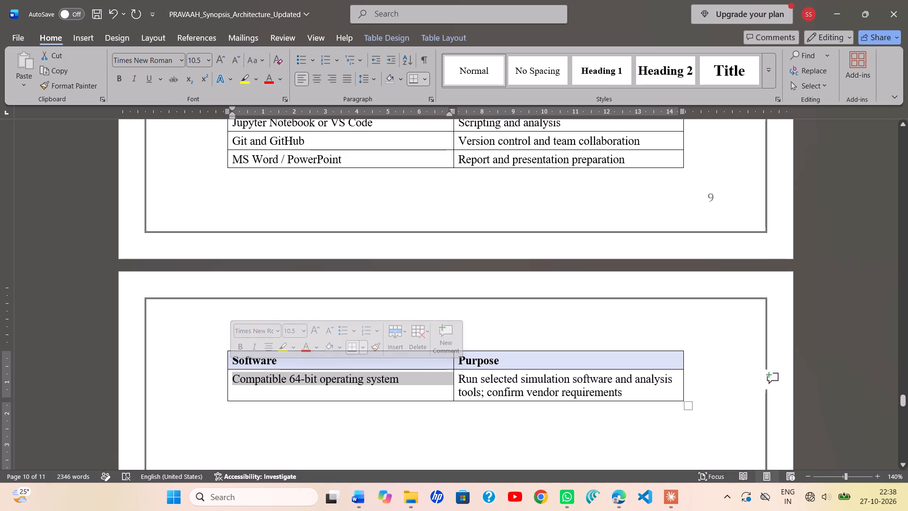
scroll(228, 311, "up", 1)
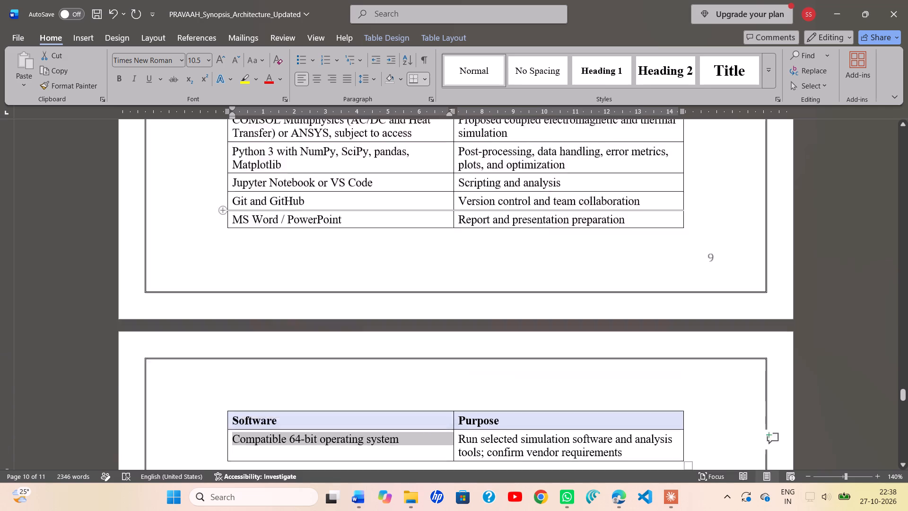
scroll(228, 311, "up", 1)
scroll(228, 311, "down", 5)
scroll(228, 311, "up", 1)
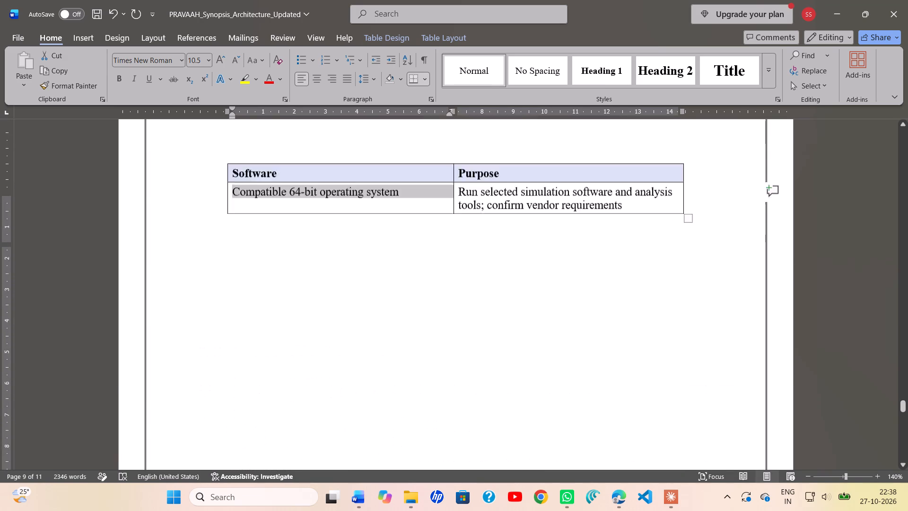
scroll(228, 311, "up", 2)
scroll(228, 311, "down", 4)
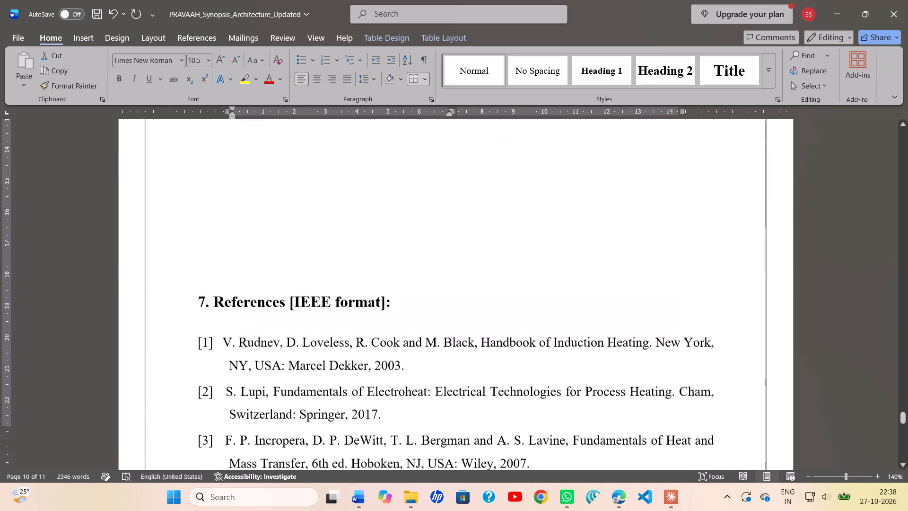
scroll(228, 311, "up", 1)
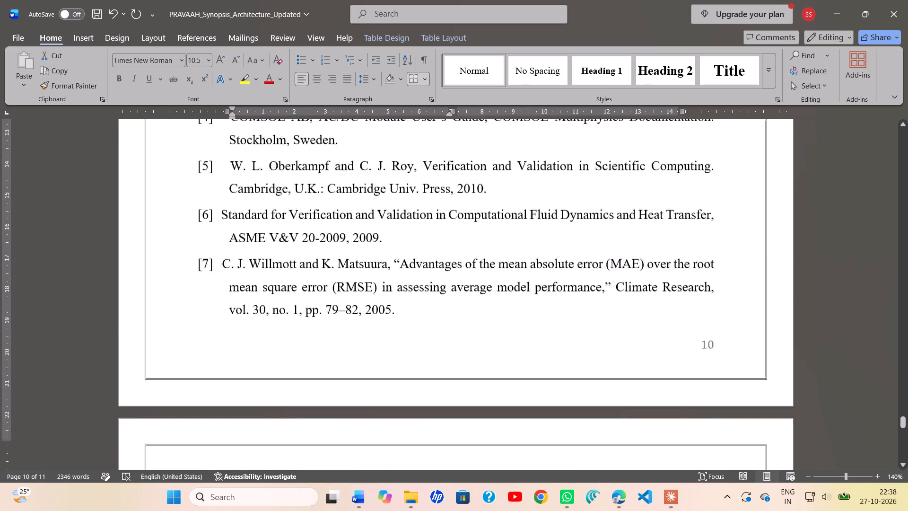
scroll(228, 311, "up", 5)
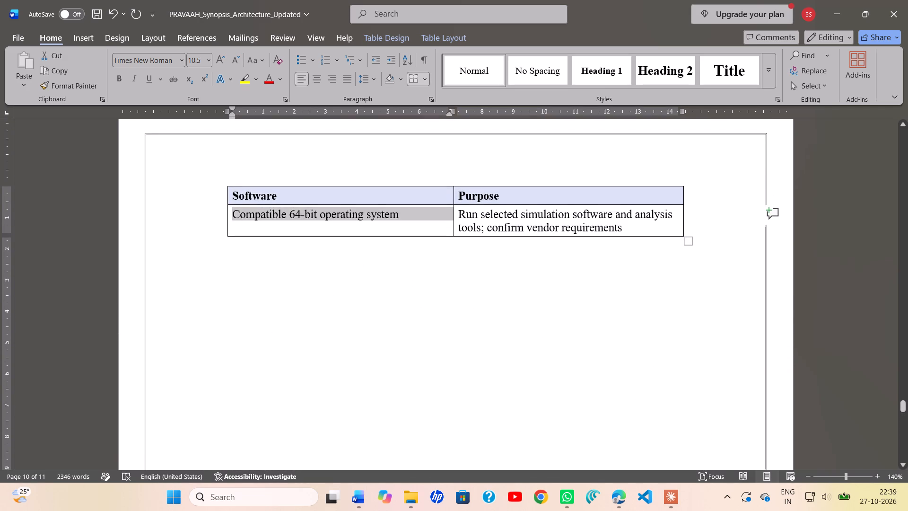
Insert ten line breaks before the "6. Tools / Technology Used" heading to push it down onto page 10.
scroll(235, 190, "up", 3)
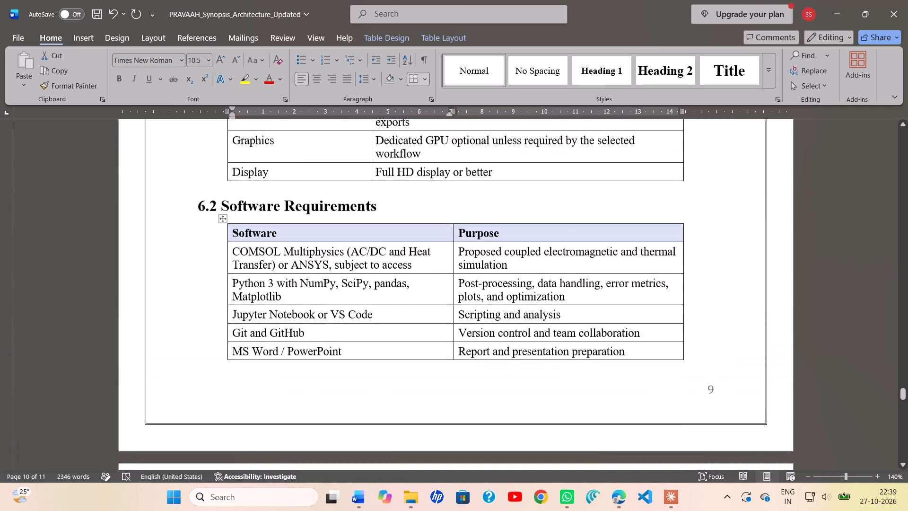
scroll(235, 190, "up", 4)
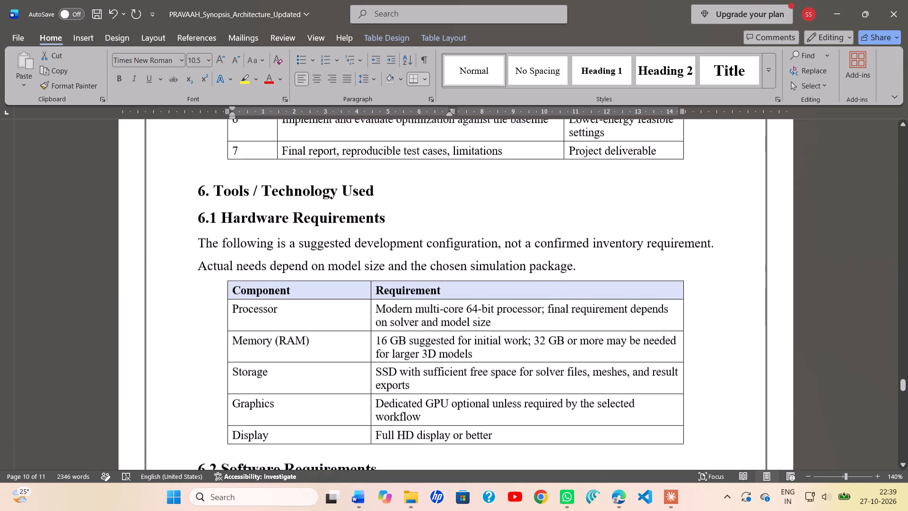
scroll(235, 190, "up", 1)
left_click(196, 210)
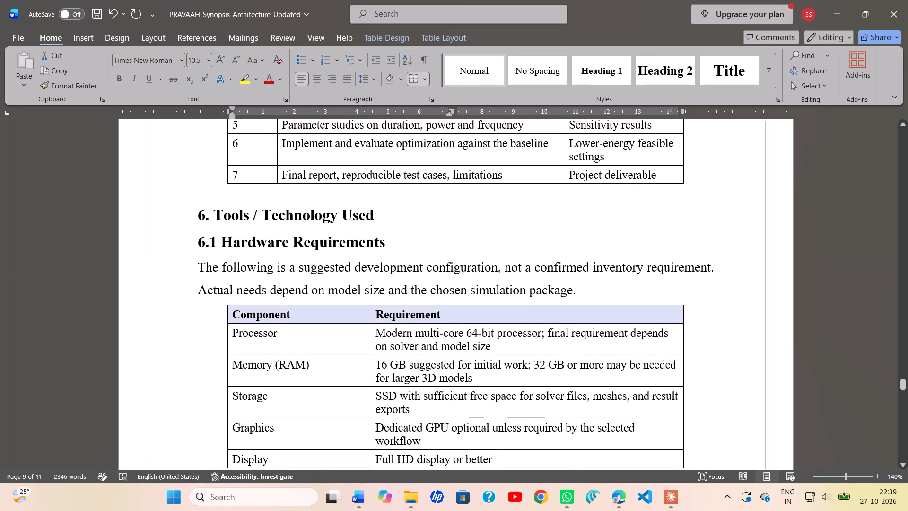
key("Return")
key("Return")
key("Return")
key("Return")
key("Return")
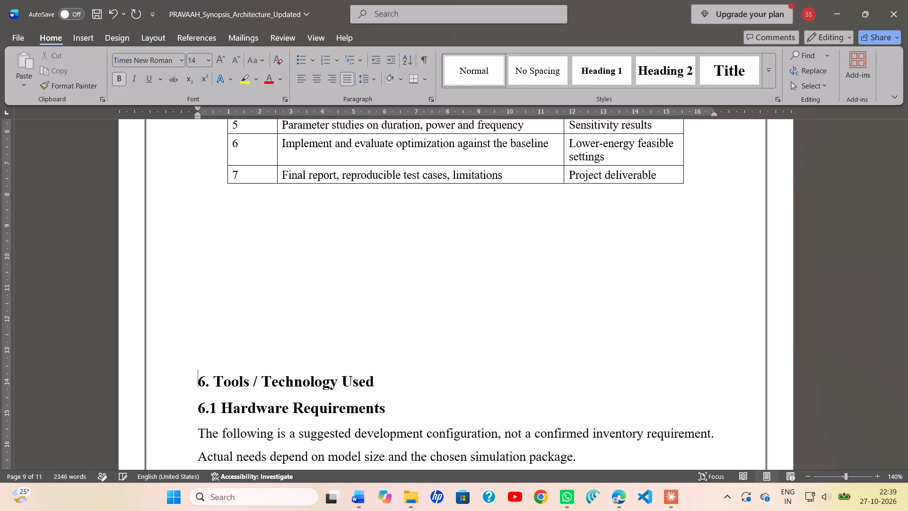
key("Return")
key("Return")
key("Return")
key("Return")
key("Return")
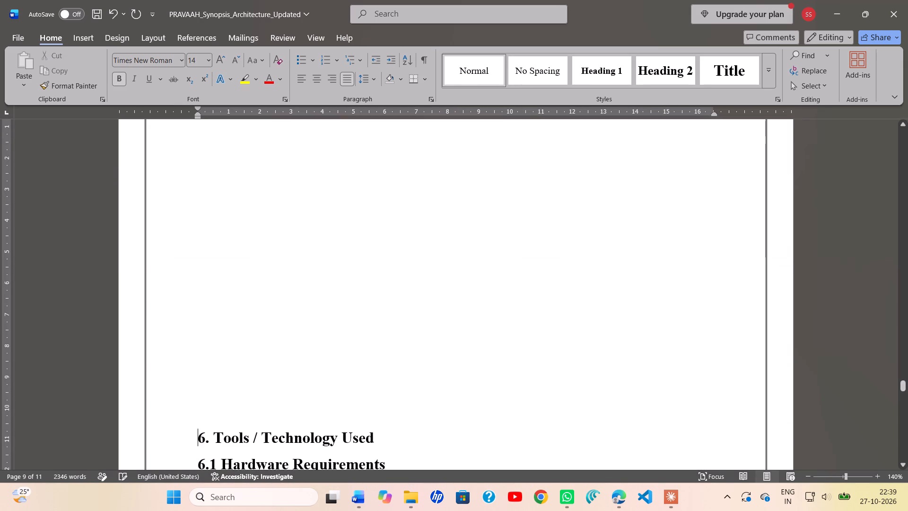
Check the layout around "6. Tools / Technology Used" and apply the Normal style to that heading.
scroll(196, 210, "right", 1)
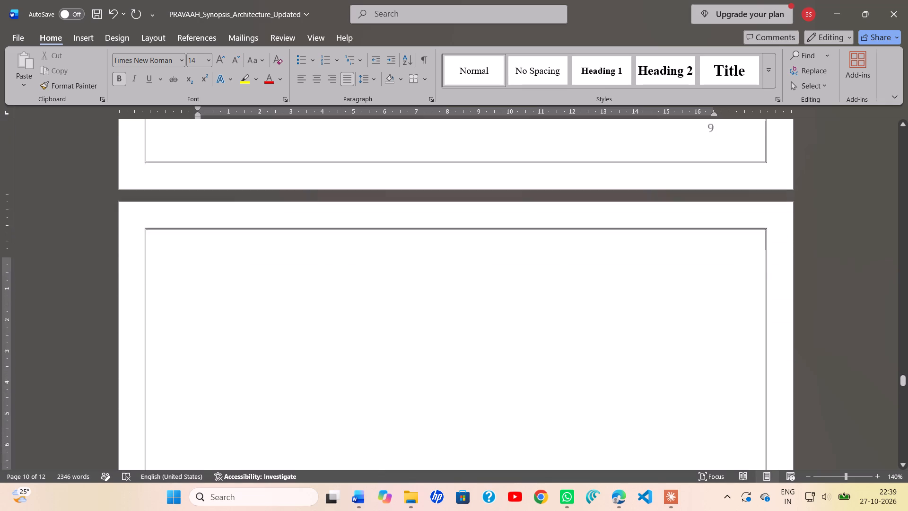
scroll(196, 210, "right", 1)
scroll(196, 210, "down", 1)
scroll(196, 210, "up", 3)
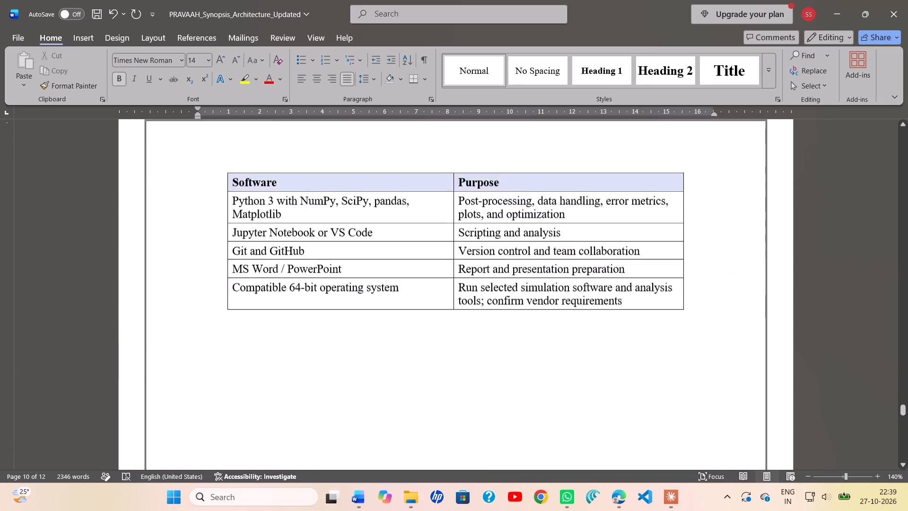
scroll(196, 210, "up", 6)
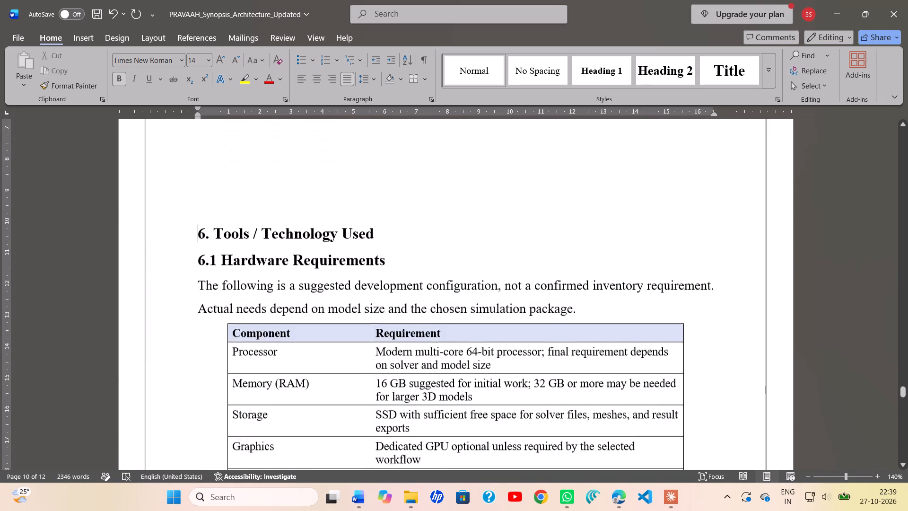
scroll(196, 210, "up", 6)
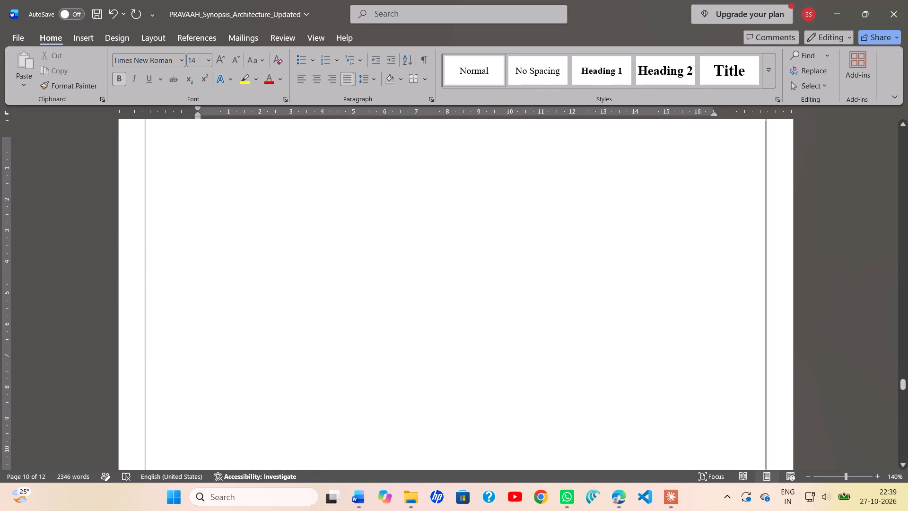
scroll(196, 210, "up", 1)
key("BackSpace")
key("Return")
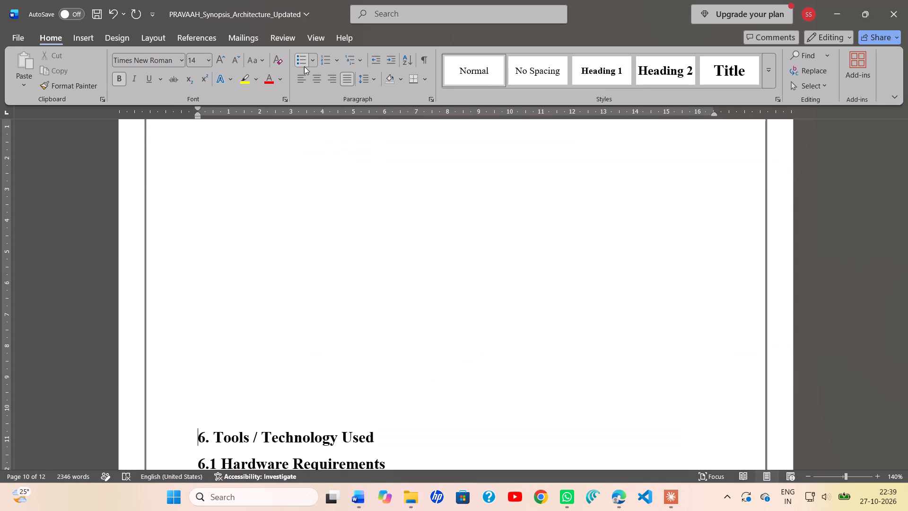
left_click(463, 70)
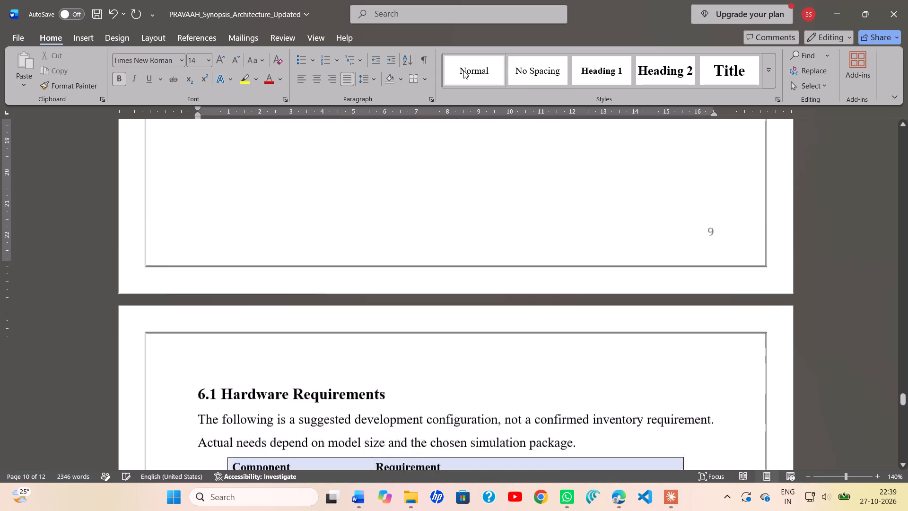
Insert eight more line breaks before "6. Tools / Technology Used" so it starts at the top of page 10.
scroll(365, 212, "up", 1)
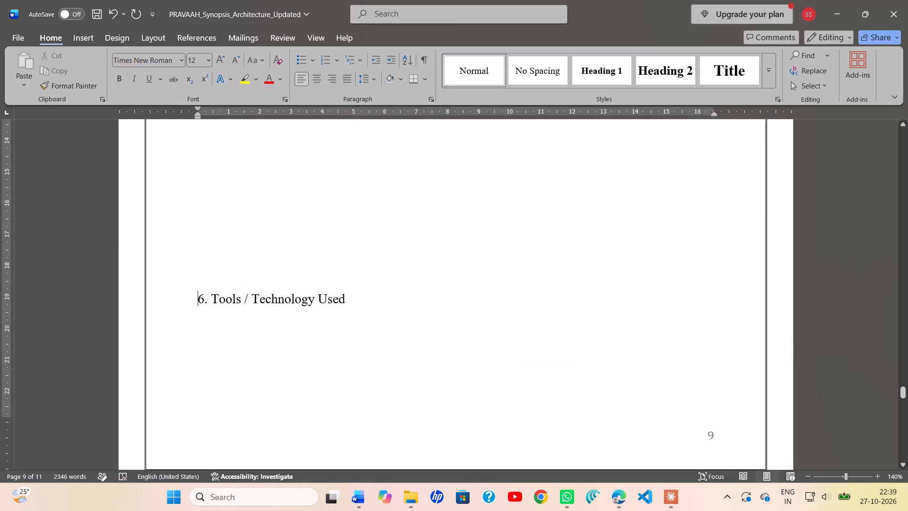
key("Return")
key("Return")
key("Return")
key("Return")
key("Return")
key("Return")
key("Return")
key("Return")
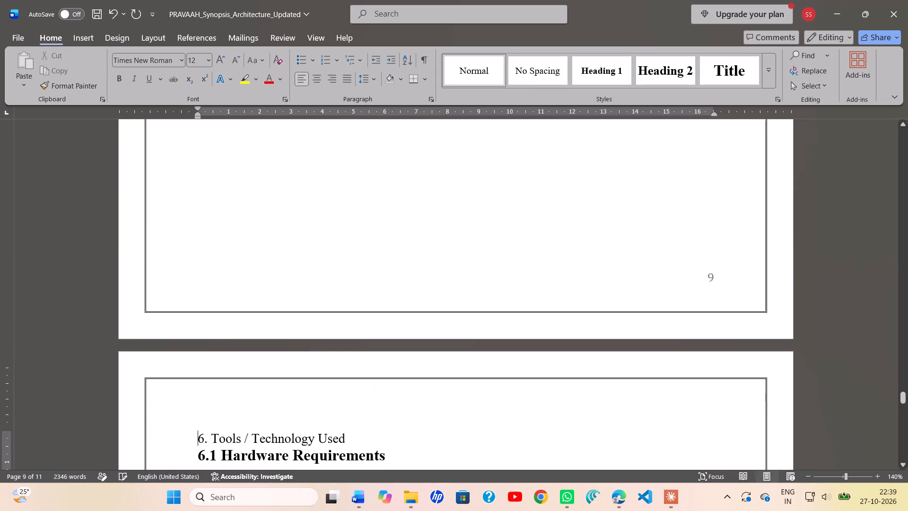
scroll(365, 212, "up", 4)
scroll(365, 212, "down", 2)
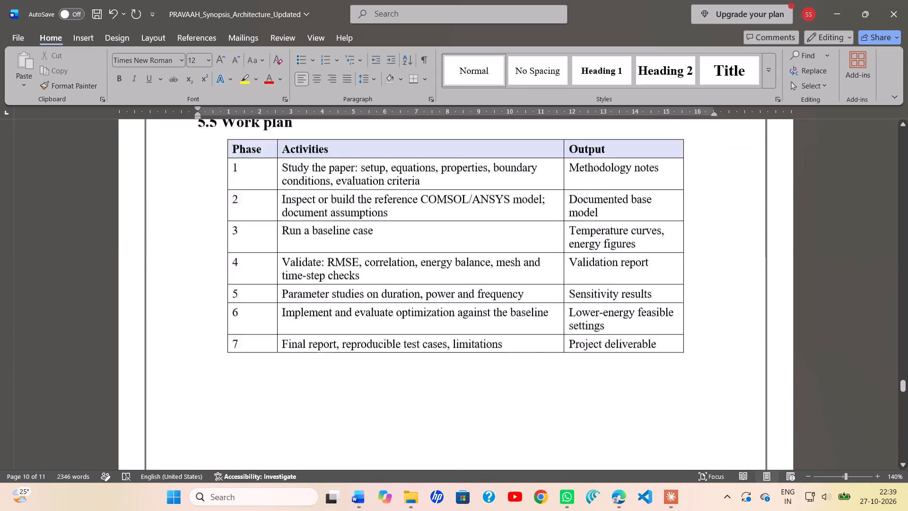
scroll(365, 212, "down", 2)
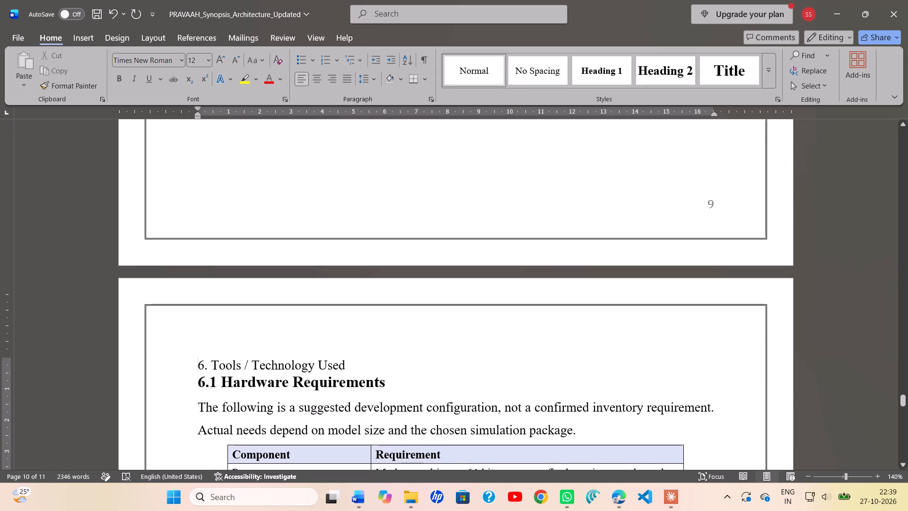
Make the "6. Tools / Technology Used" heading bold at 14 pt and insert an empty line below it.
left_click_drag(198, 361, 347, 360)
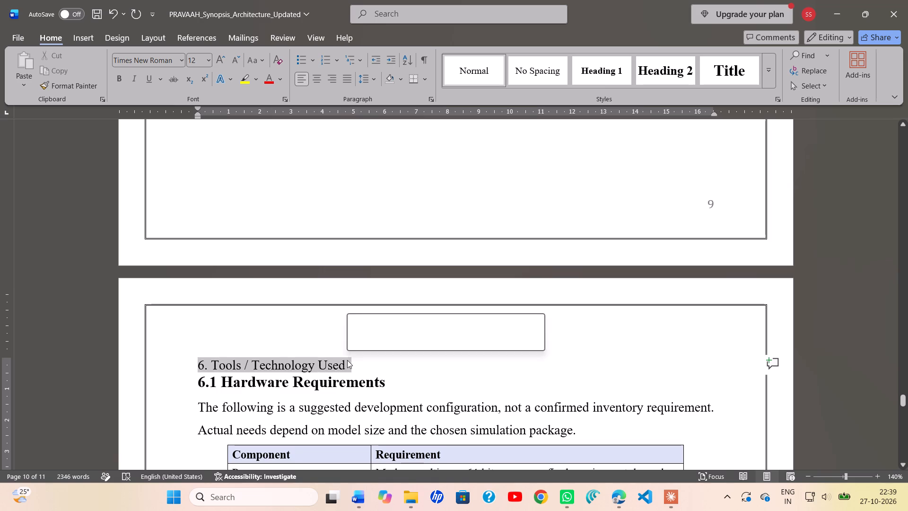
left_click(116, 79)
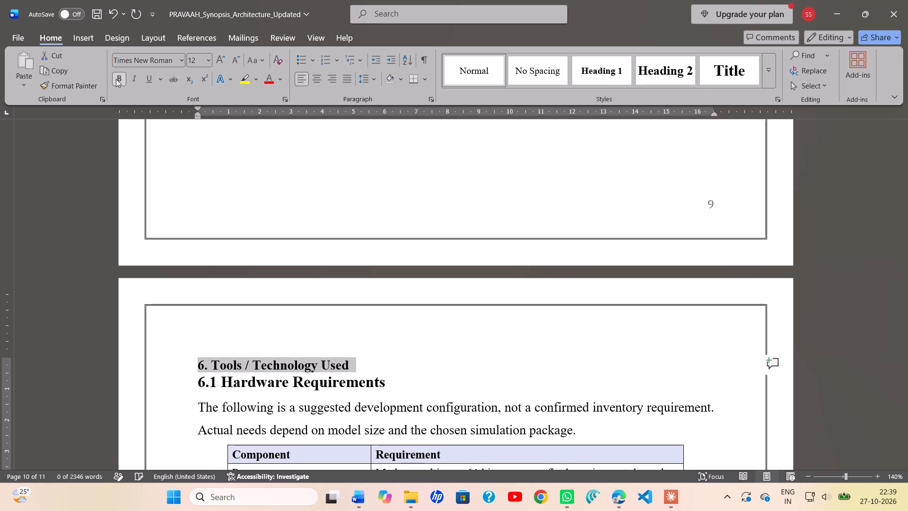
left_click(219, 61)
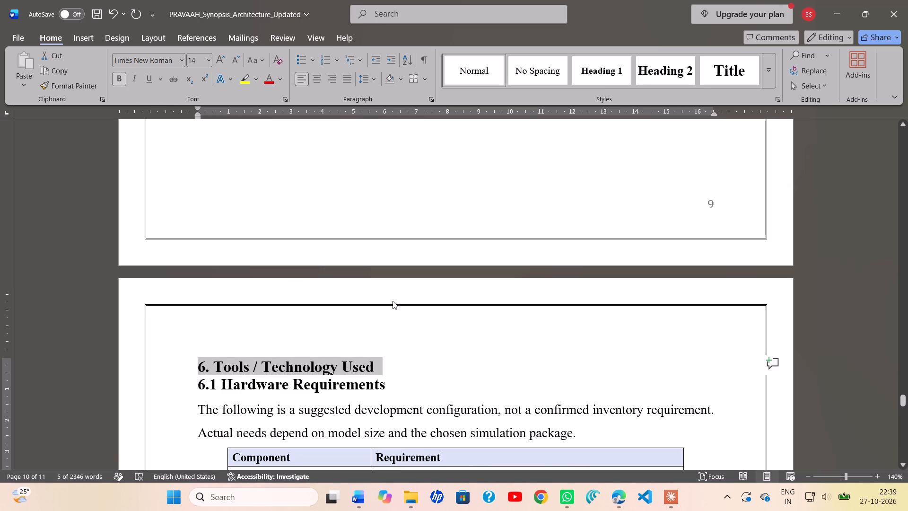
left_click(407, 344)
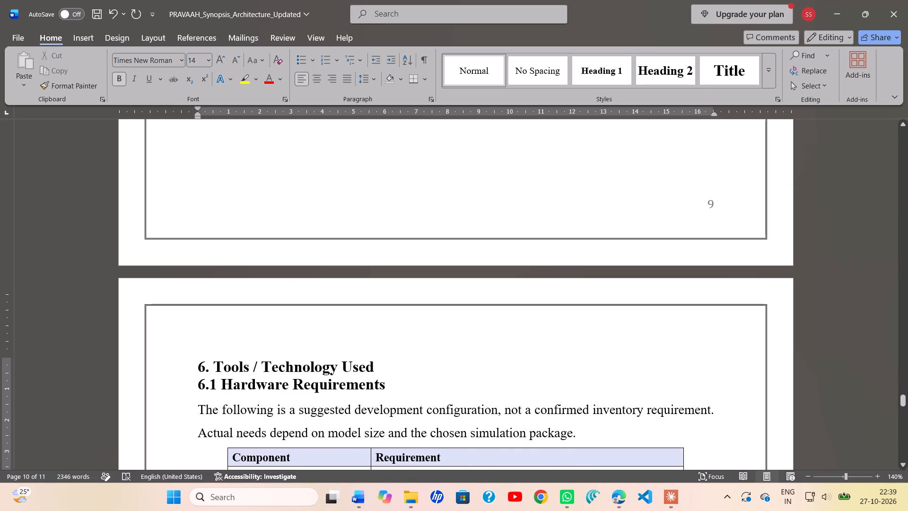
key("Return")
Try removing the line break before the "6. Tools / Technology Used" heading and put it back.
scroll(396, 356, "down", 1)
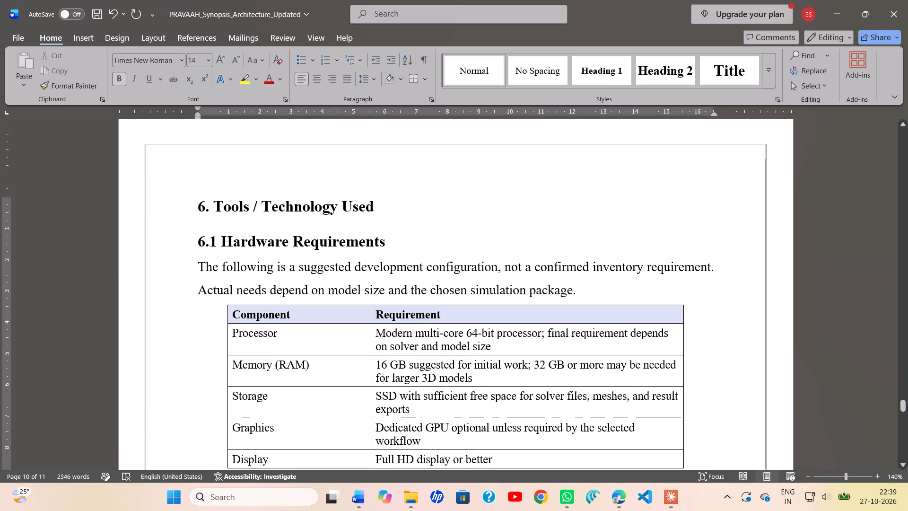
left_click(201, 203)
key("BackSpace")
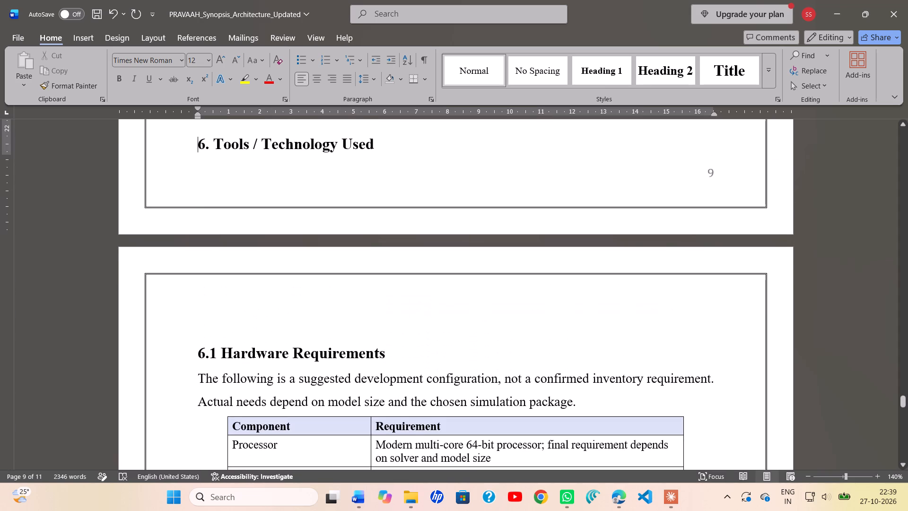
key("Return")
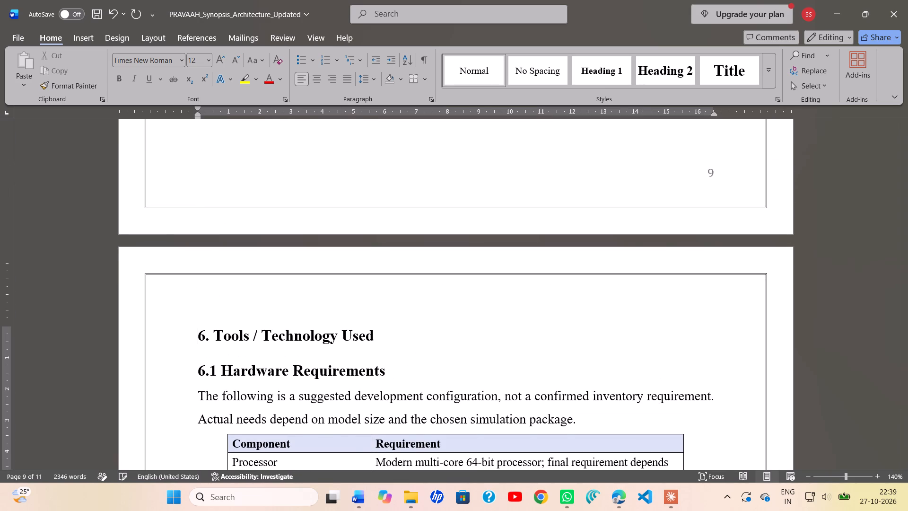
Check the font formatting of the "6.1 Hardware Requirements" heading against the "6. Tools / Technology Used" heading.
left_click(196, 369)
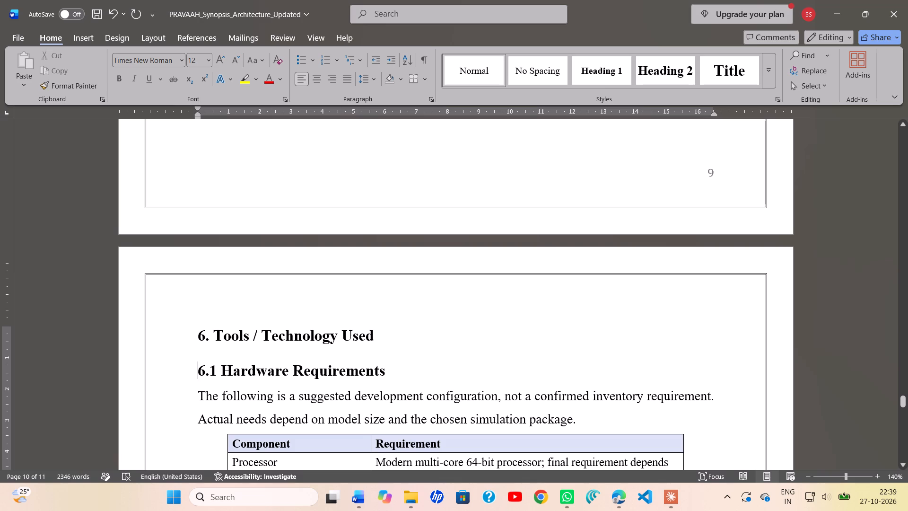
left_click(196, 369)
left_click_drag(196, 369, 266, 367)
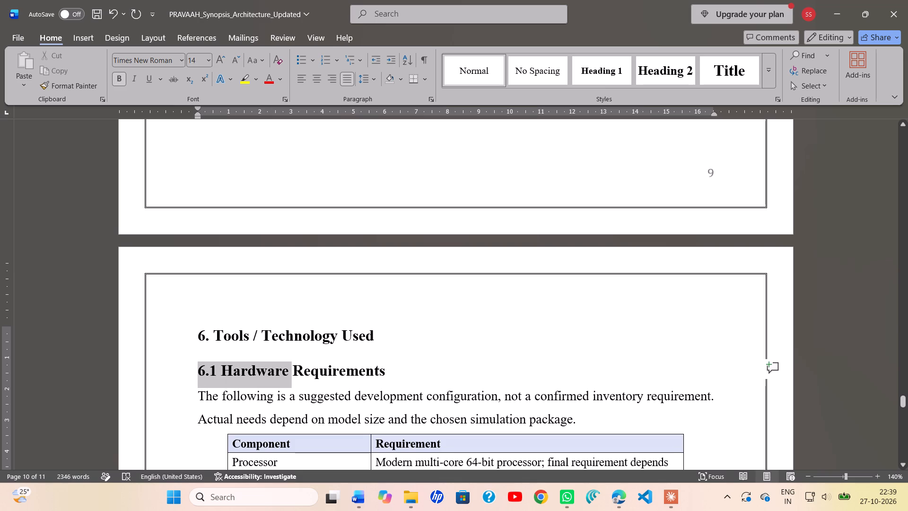
left_click_drag(266, 367, 373, 367)
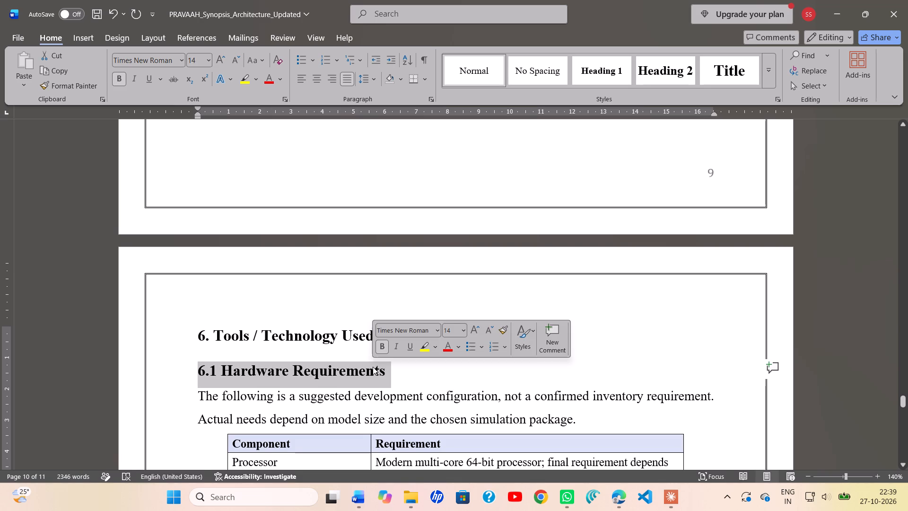
left_click(371, 292)
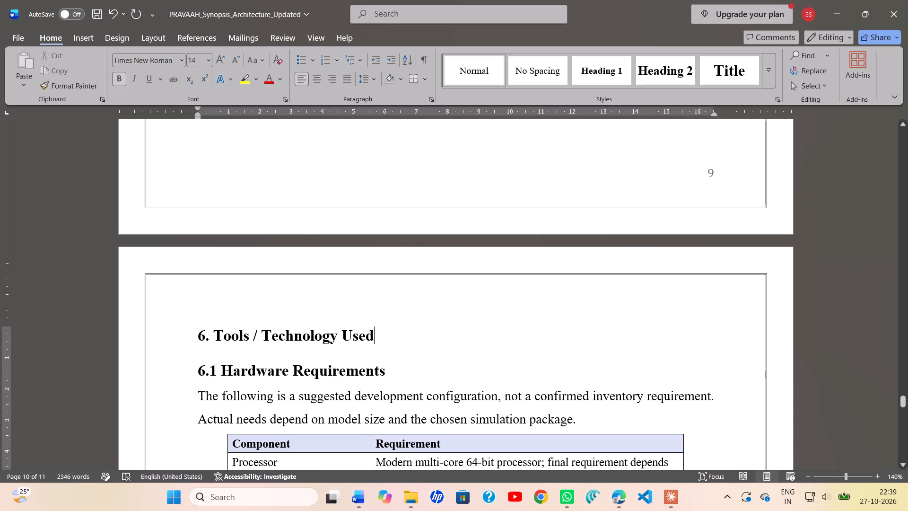
left_click(396, 367)
Review the page layout and headings from page 4 through the "6.1 Hardware Requirements" section on page 10.
scroll(396, 367, "down", 2)
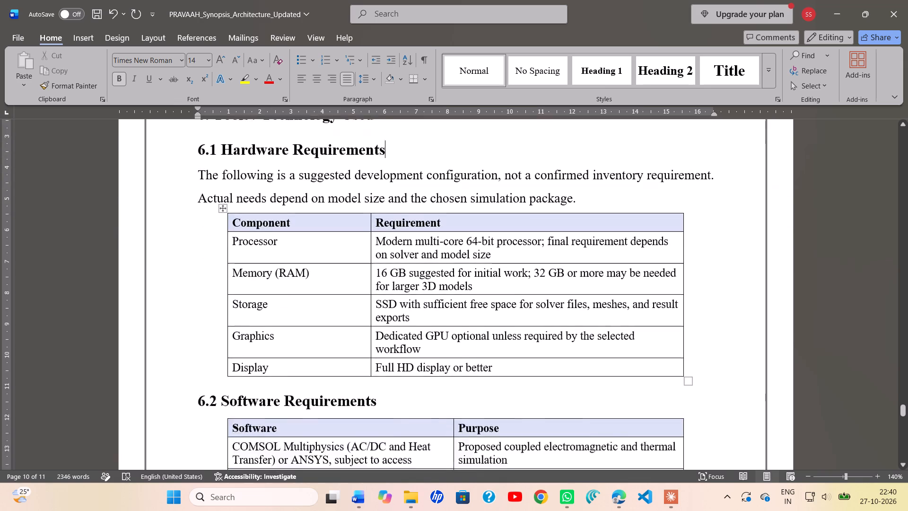
scroll(396, 367, "down", 1)
scroll(396, 367, "up", 7)
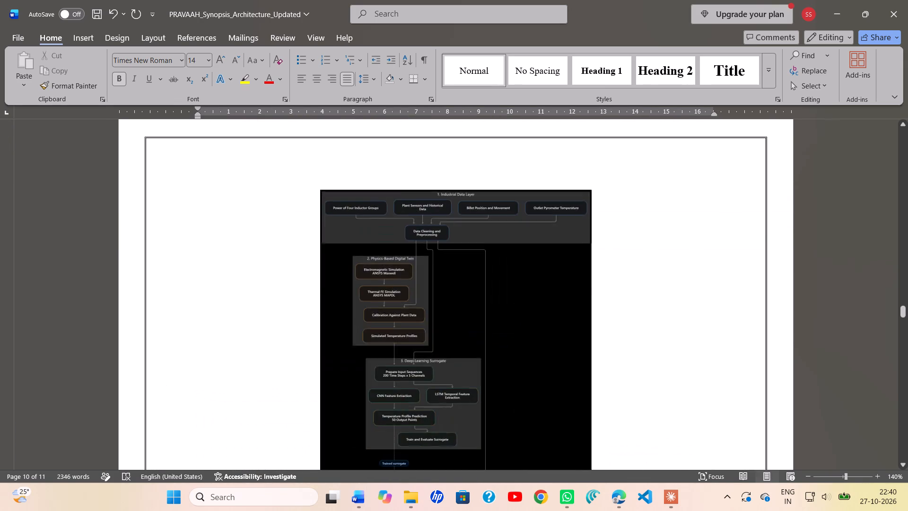
scroll(396, 367, "up", 11)
scroll(396, 367, "down", 1)
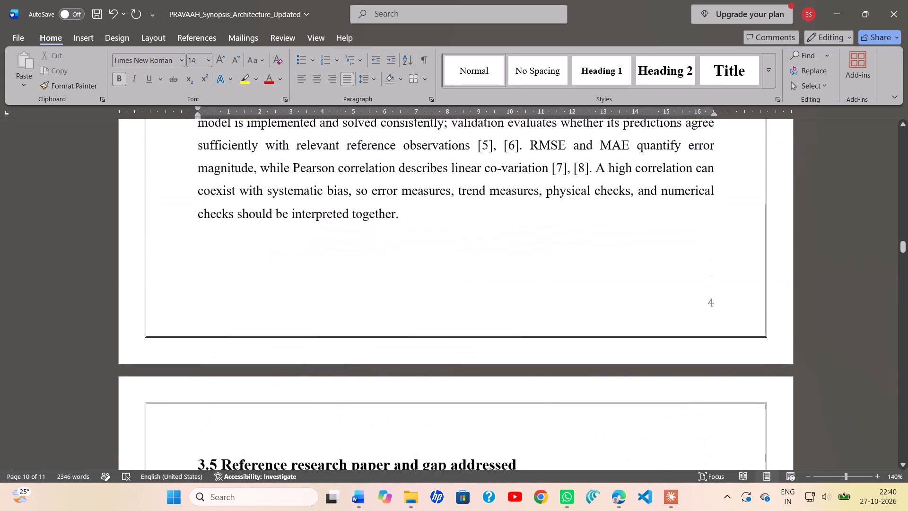
scroll(396, 367, "down", 5)
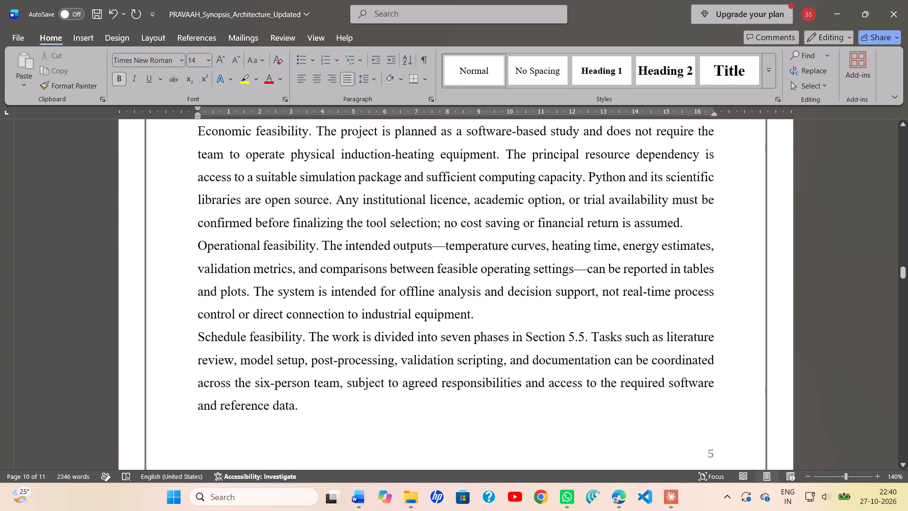
scroll(396, 367, "down", 7)
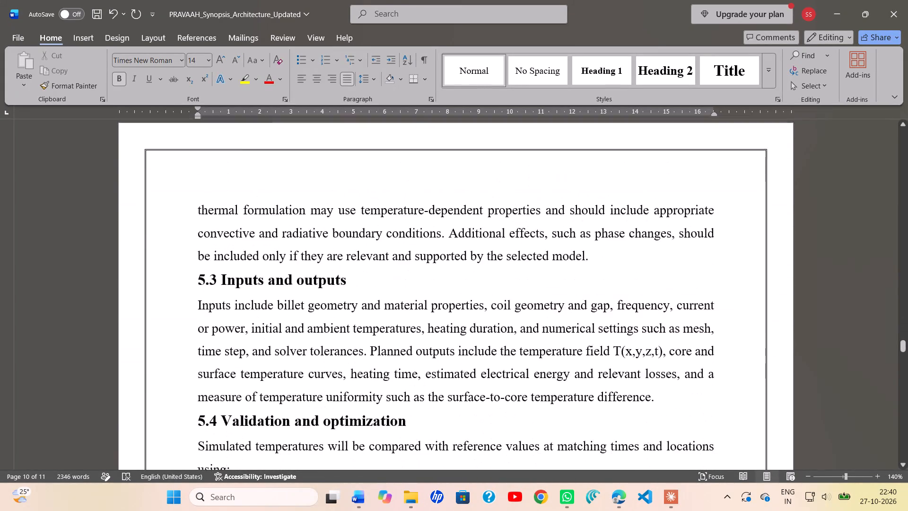
scroll(396, 367, "down", 4)
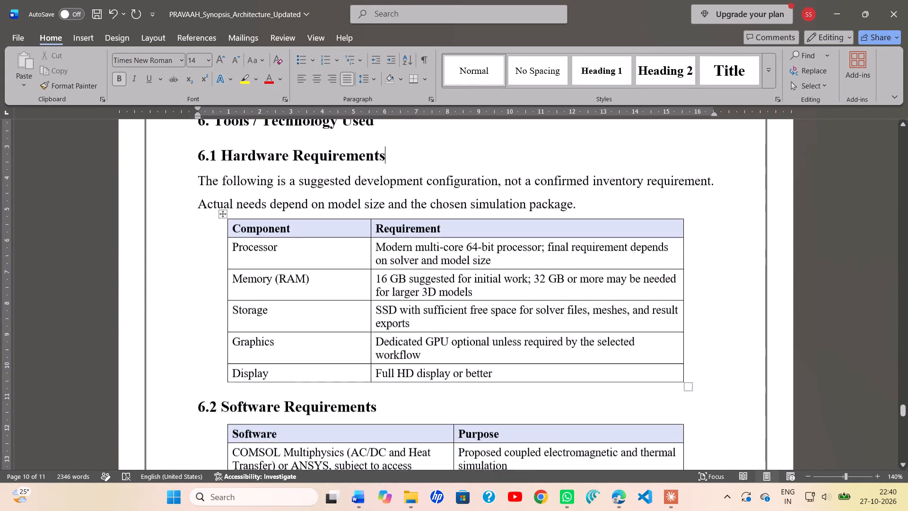
Examine the layout from the "6.2 Software Requirements" table through the end of the references on page 11.
scroll(396, 367, "down", 4)
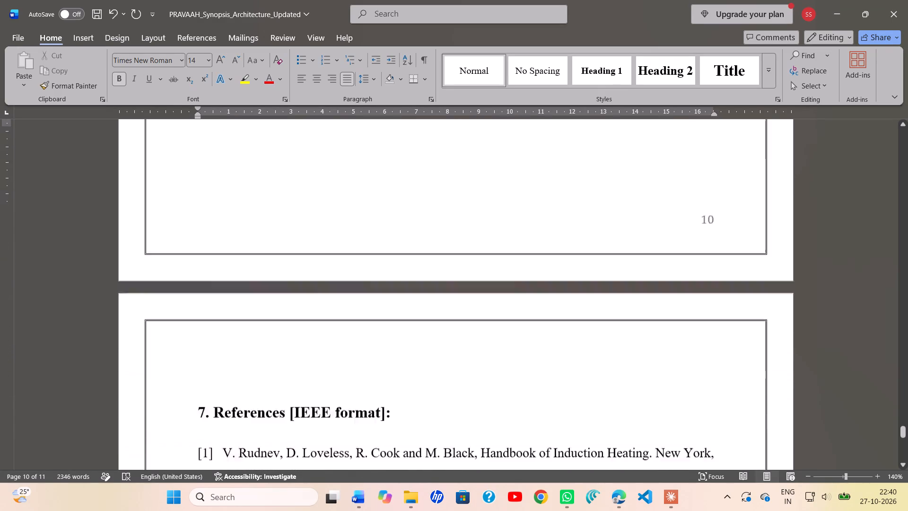
scroll(396, 367, "down", 5)
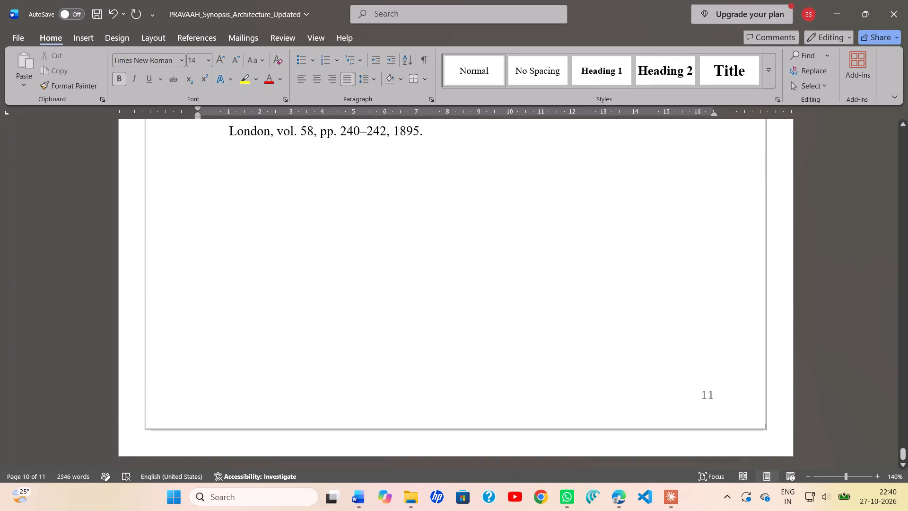
scroll(396, 367, "down", 1)
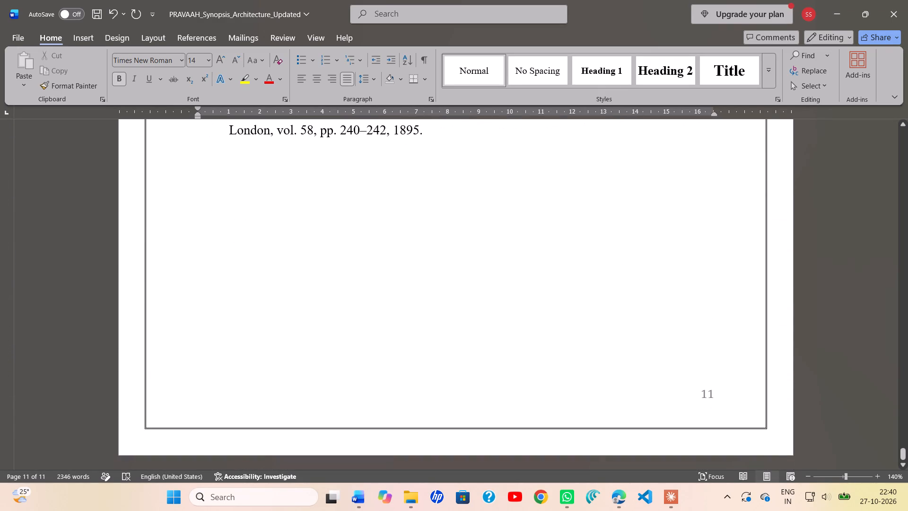
scroll(396, 367, "down", 4)
Recheck the page breaks and spacing from the references back to the "5.5 Work plan" section.
scroll(396, 367, "up", 1)
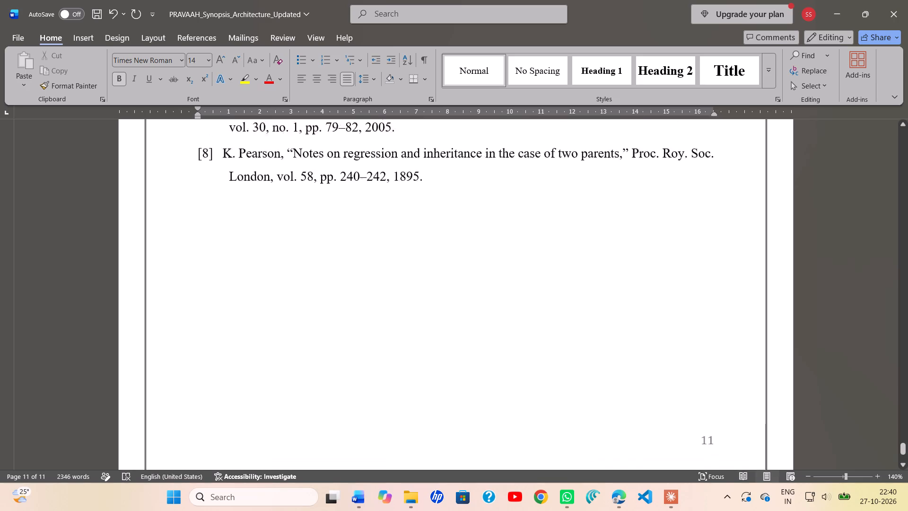
scroll(396, 367, "up", 3)
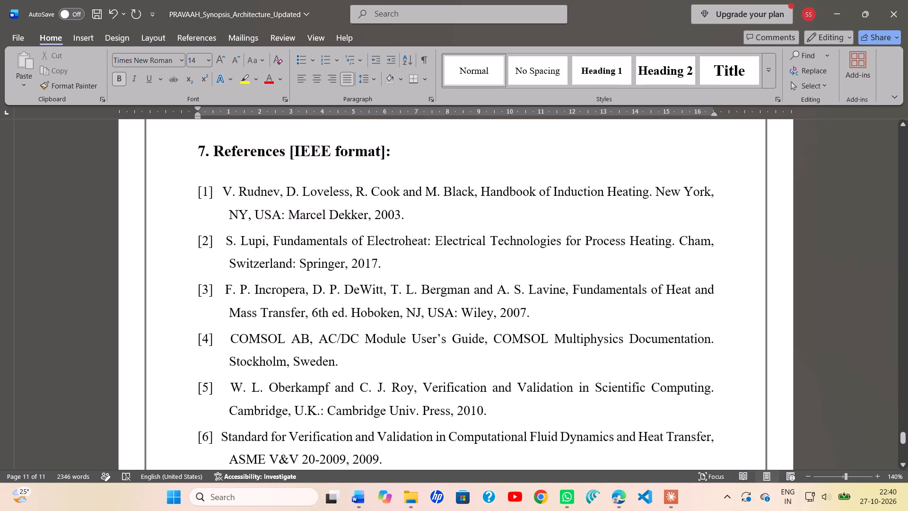
scroll(396, 367, "up", 4)
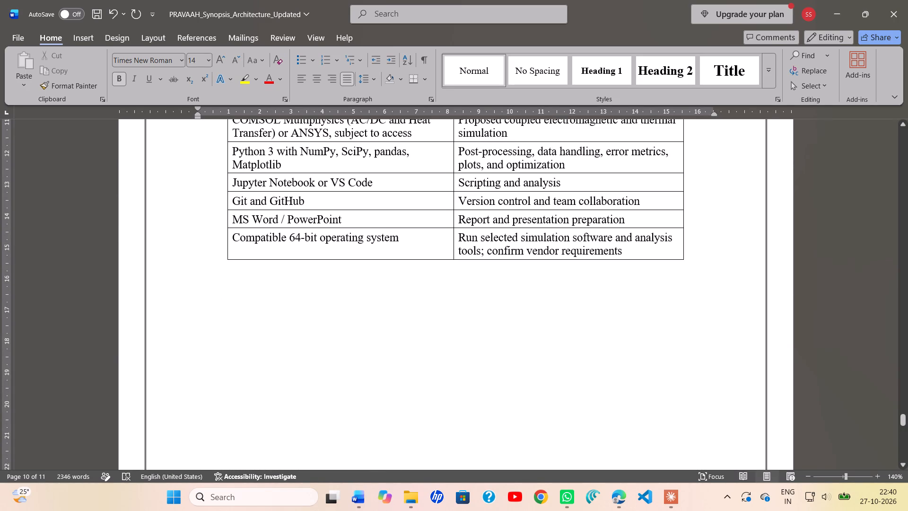
scroll(396, 367, "up", 3)
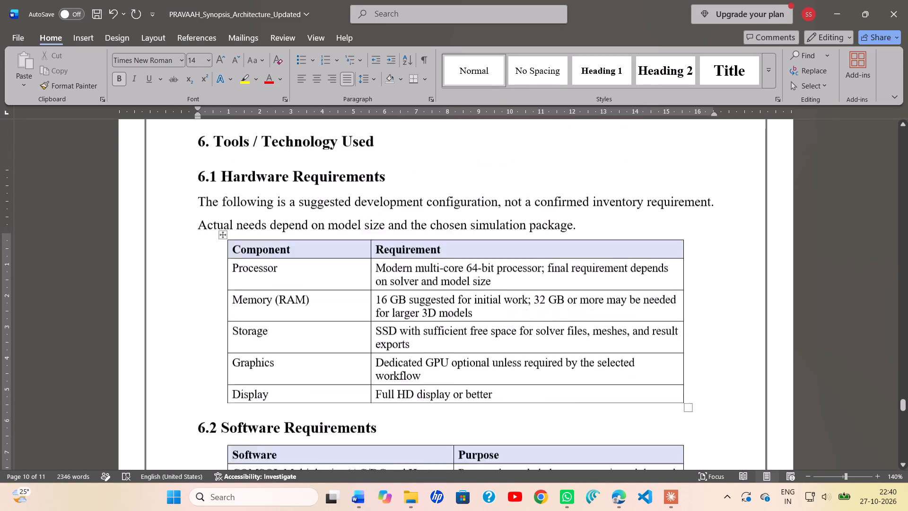
scroll(396, 367, "up", 3)
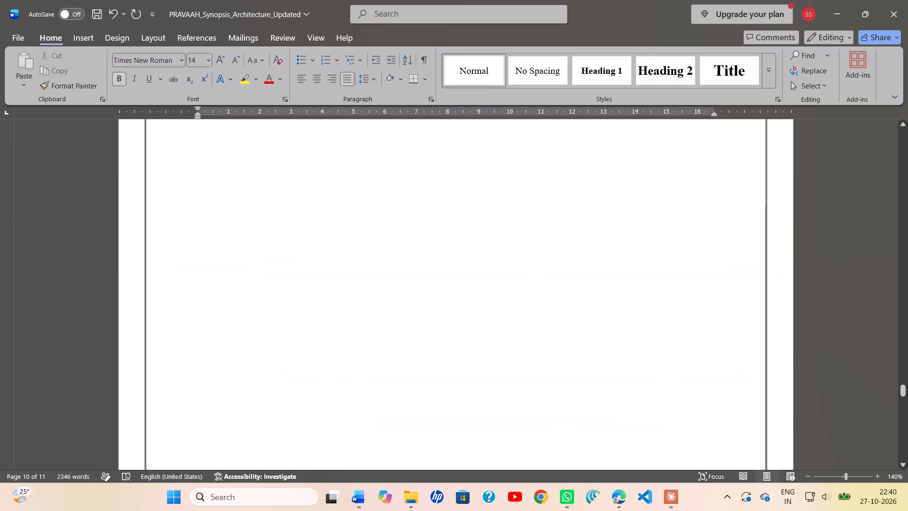
scroll(396, 367, "up", 4)
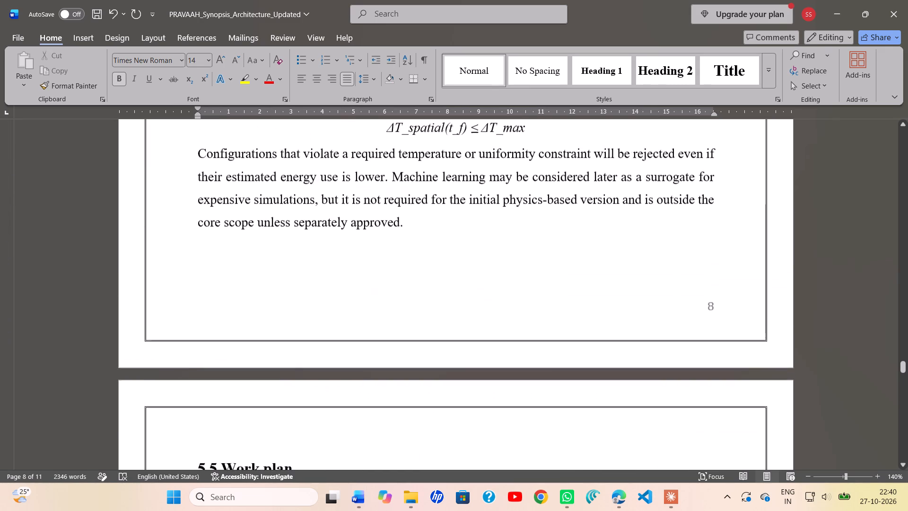
scroll(396, 367, "up", 1)
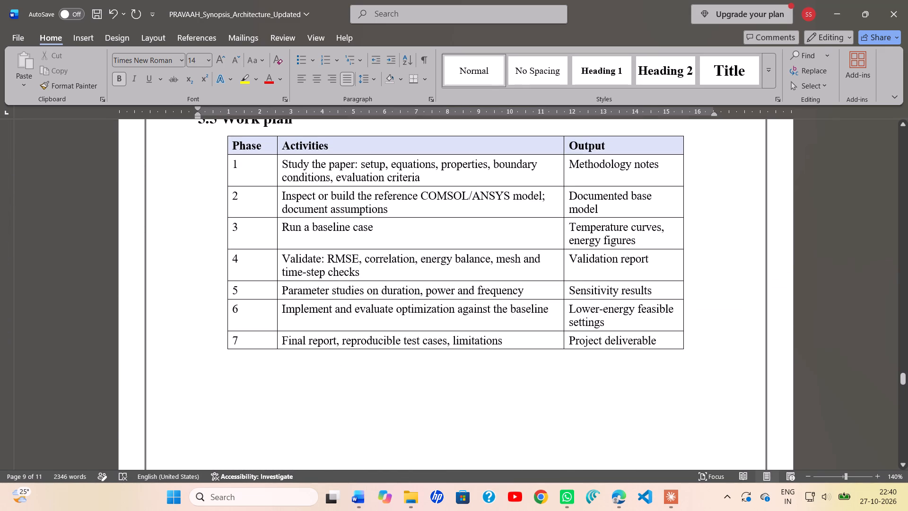
Zoom out to 60% and compare the layout of the Work plan page with the Tools / Technology page side by side.
left_click(244, 345)
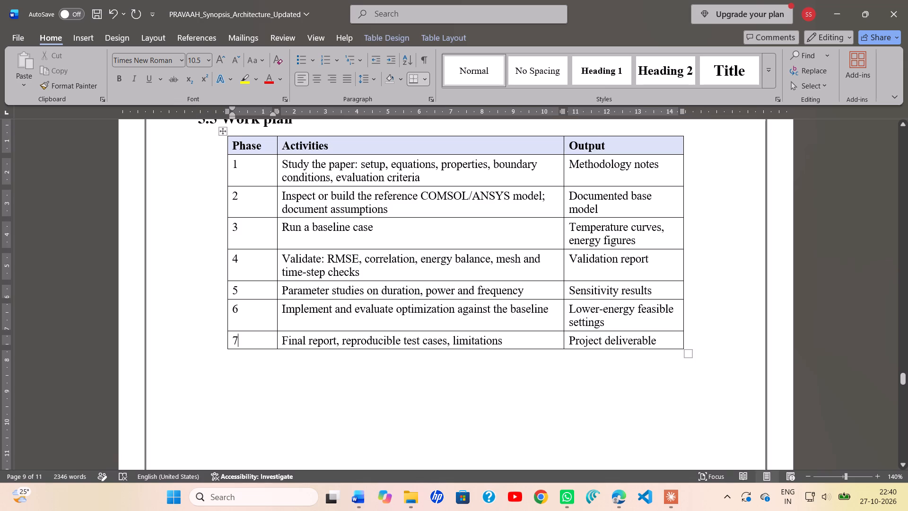
left_click(214, 353)
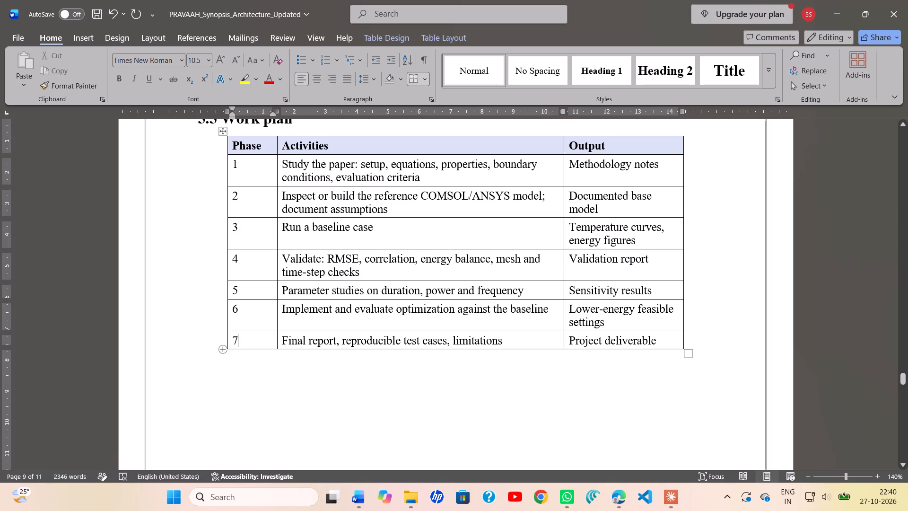
scroll(214, 353, "up", 1)
scroll(214, 353, "down", 8, "ctrl")
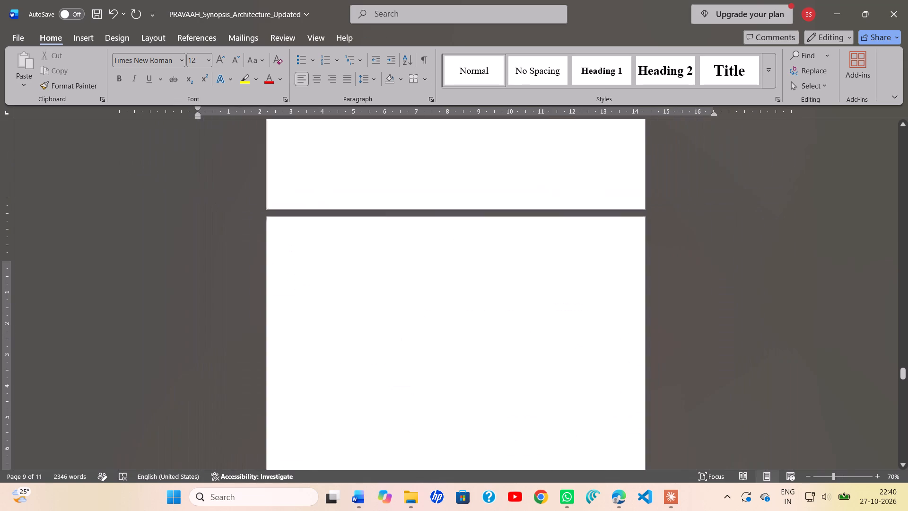
scroll(214, 353, "down", 3)
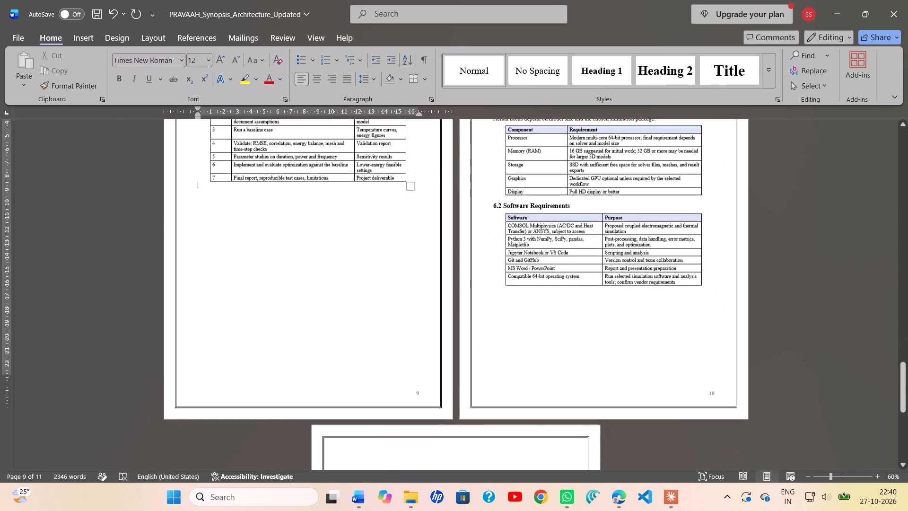
scroll(214, 353, "down", 1)
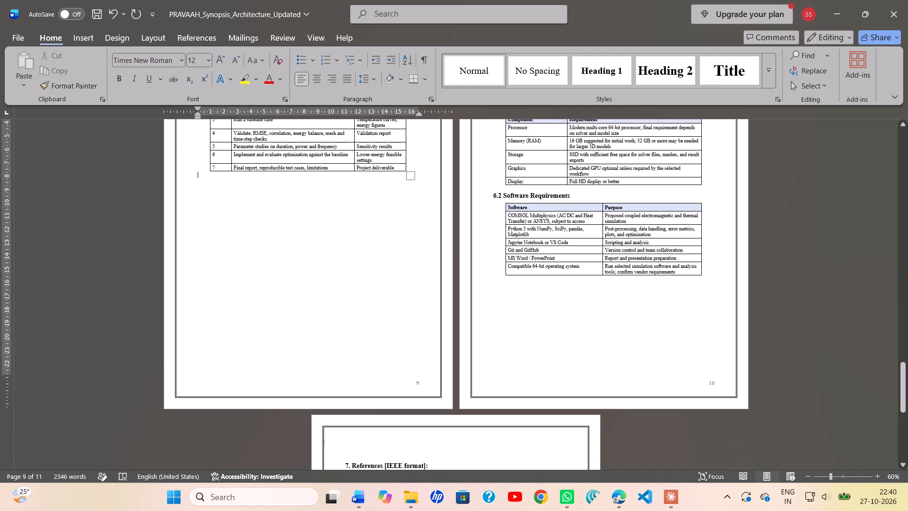
scroll(214, 353, "up", 1)
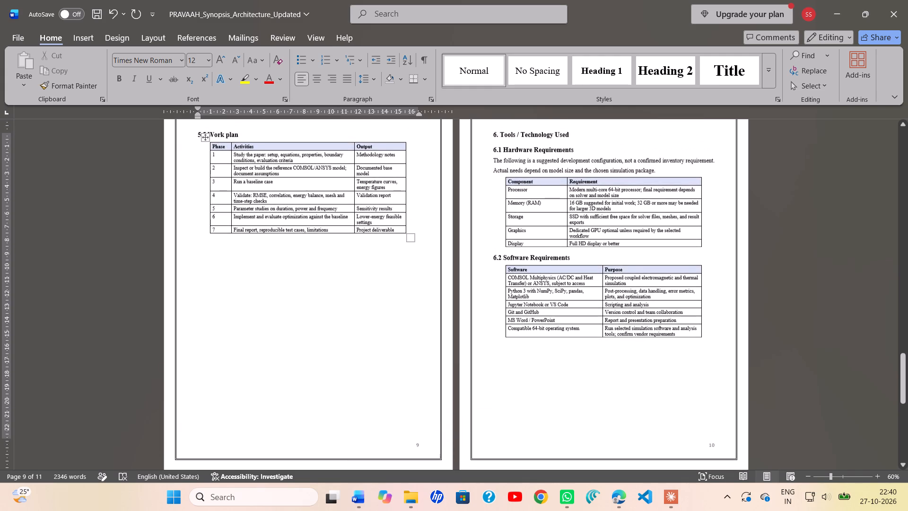
scroll(214, 353, "up", 2)
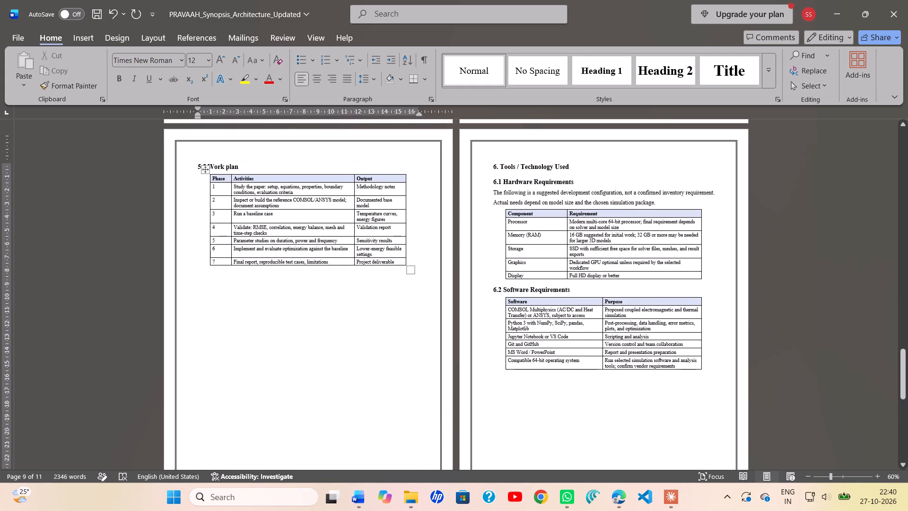
Review the two-page layout from the "5.5 Work plan" page back to the cover page.
scroll(214, 353, "up", 2)
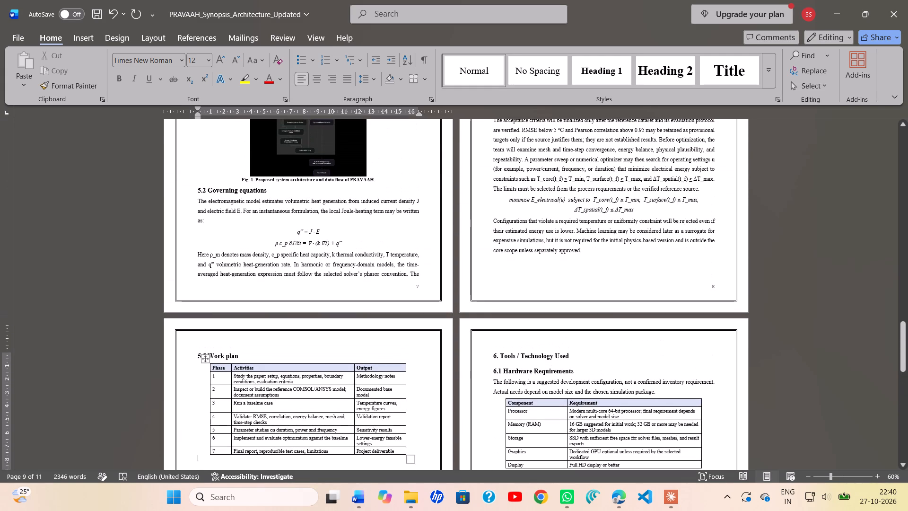
scroll(214, 353, "up", 5)
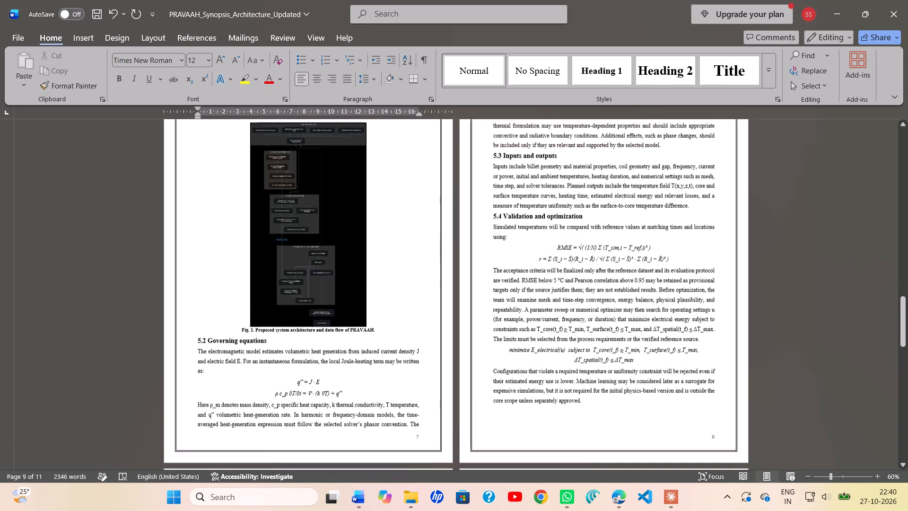
scroll(214, 353, "up", 7)
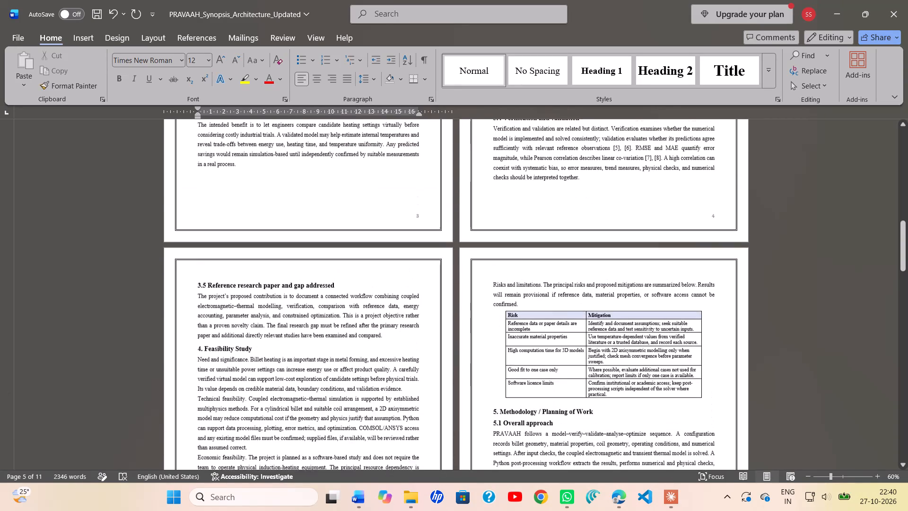
scroll(214, 353, "up", 5)
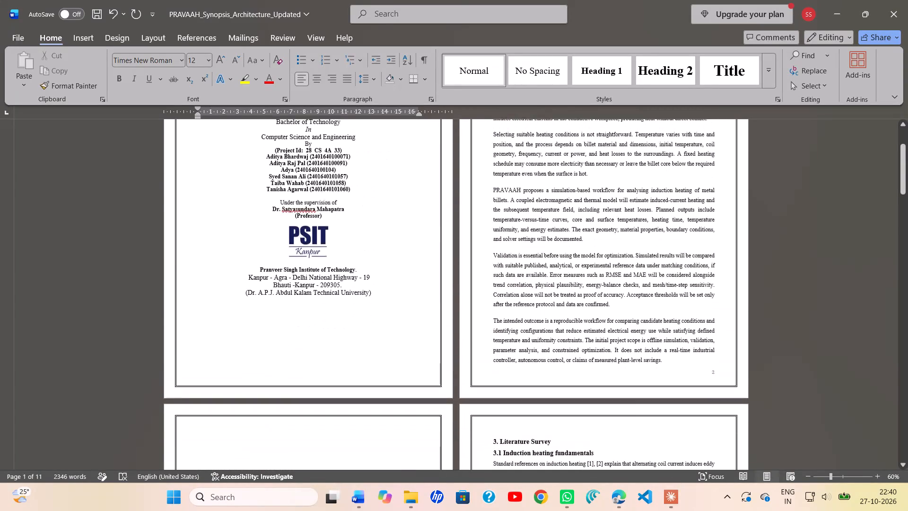
scroll(214, 353, "up", 2)
Recheck page breaks and heading placement from the cover page through the "6. Tools / Technology Used" page.
scroll(214, 353, "down", 2)
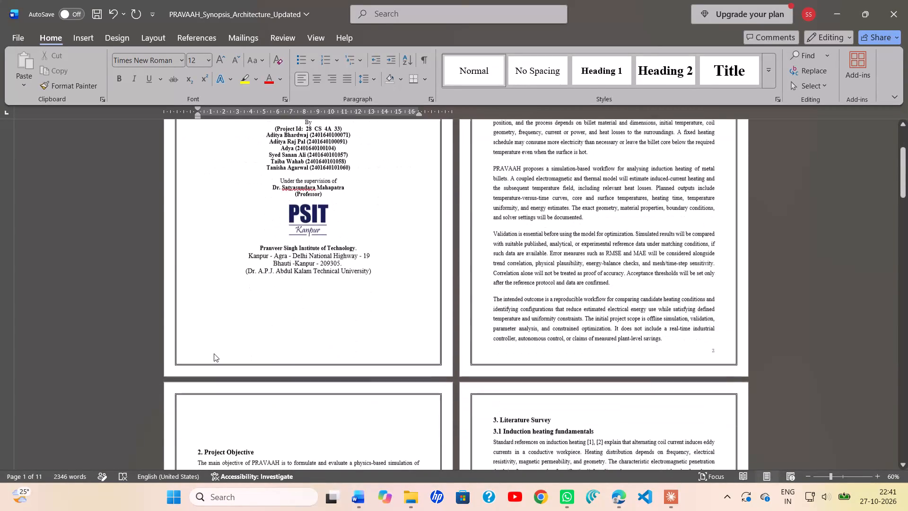
scroll(214, 353, "down", 7)
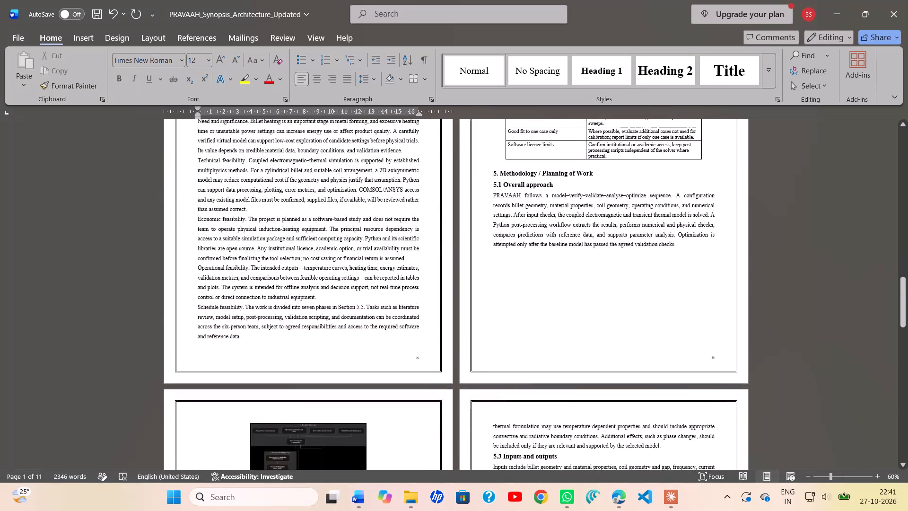
scroll(214, 353, "down", 2)
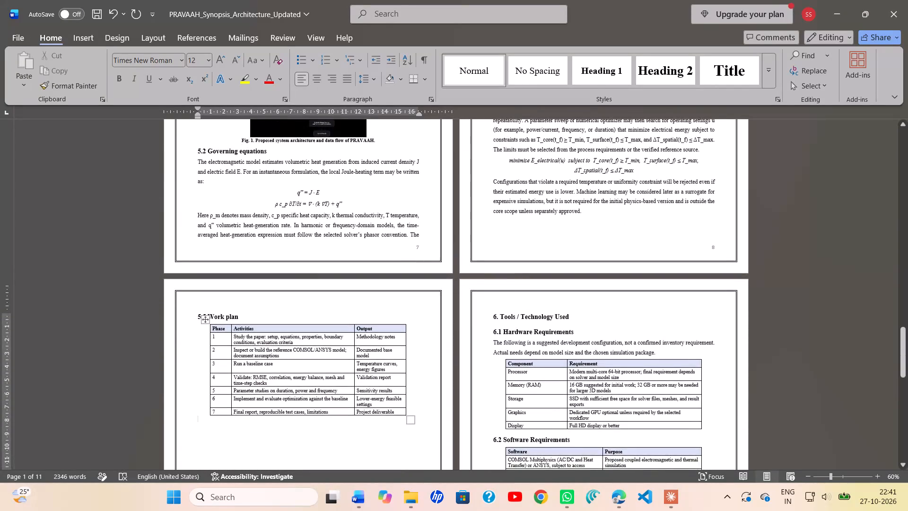
scroll(214, 353, "down", 2)
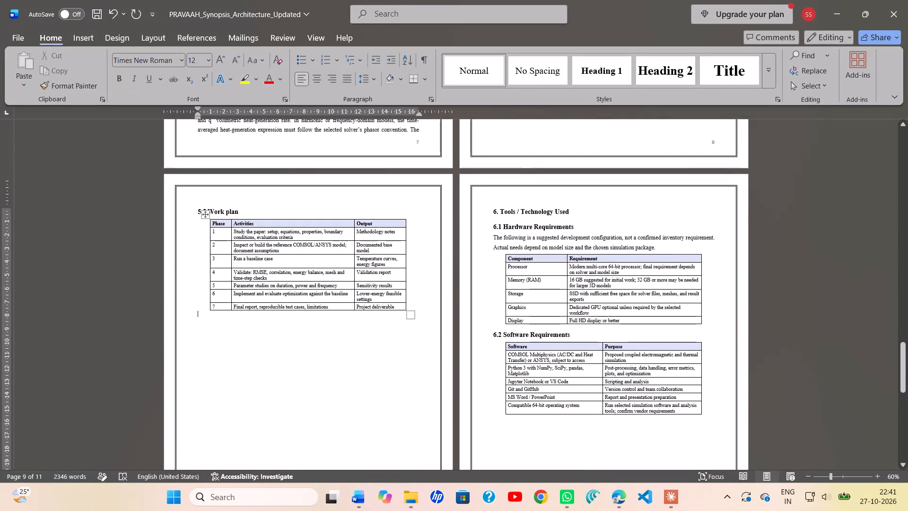
scroll(214, 353, "down", 1)
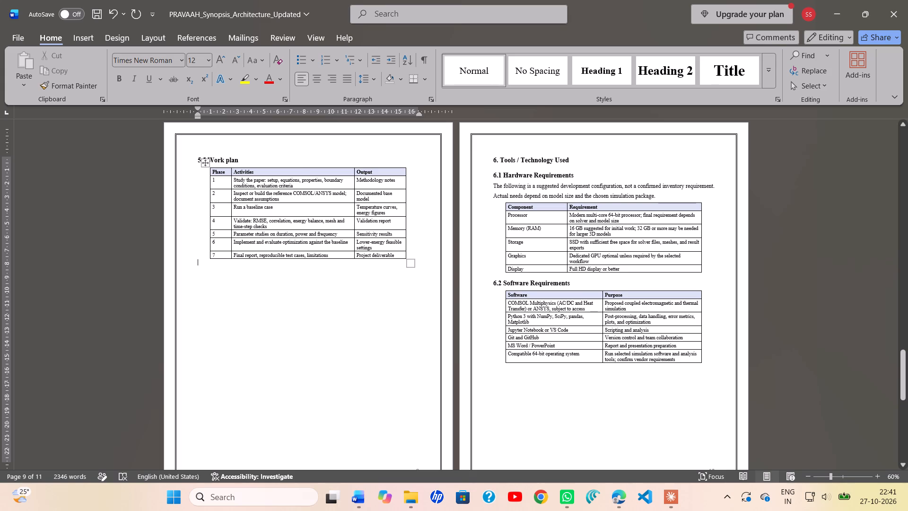
Zoom in to 110% and look over the pages from "5.5 Work plan" back to the cover page.
scroll(303, 338, "up", 5, "ctrl")
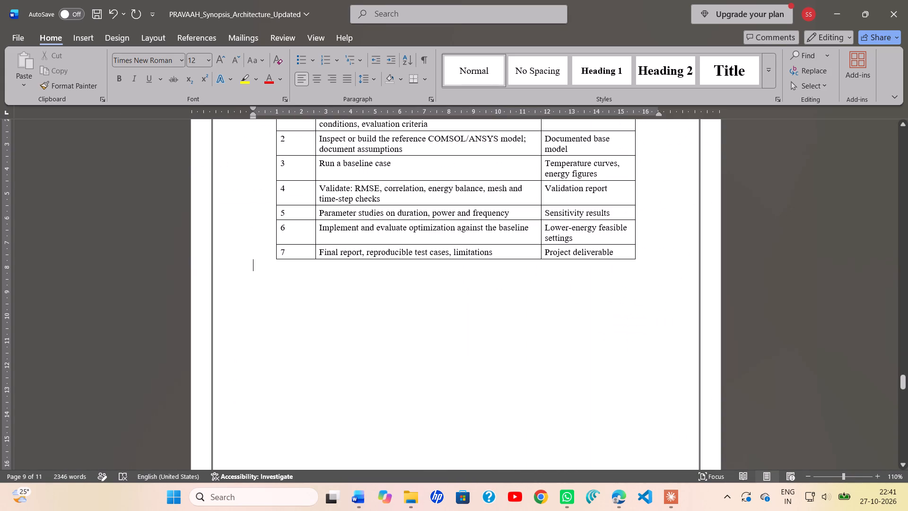
scroll(303, 338, "up", 1)
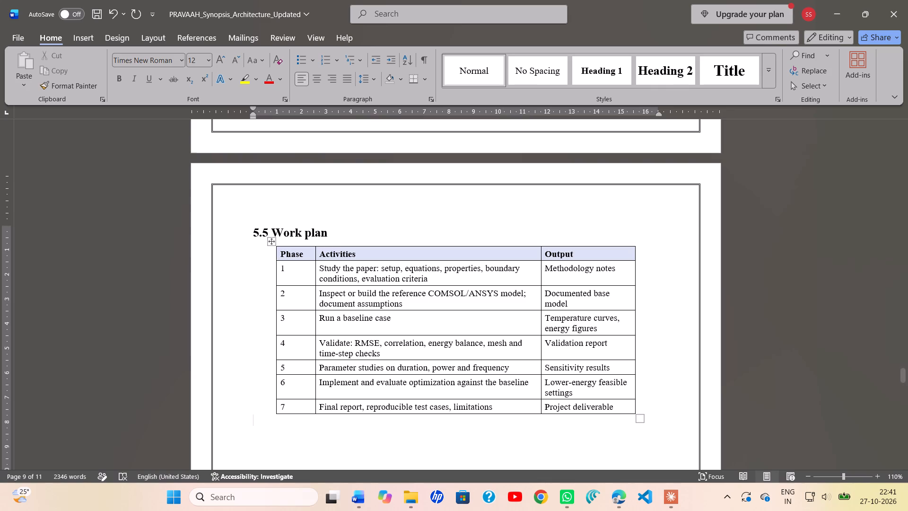
scroll(303, 338, "up", 9)
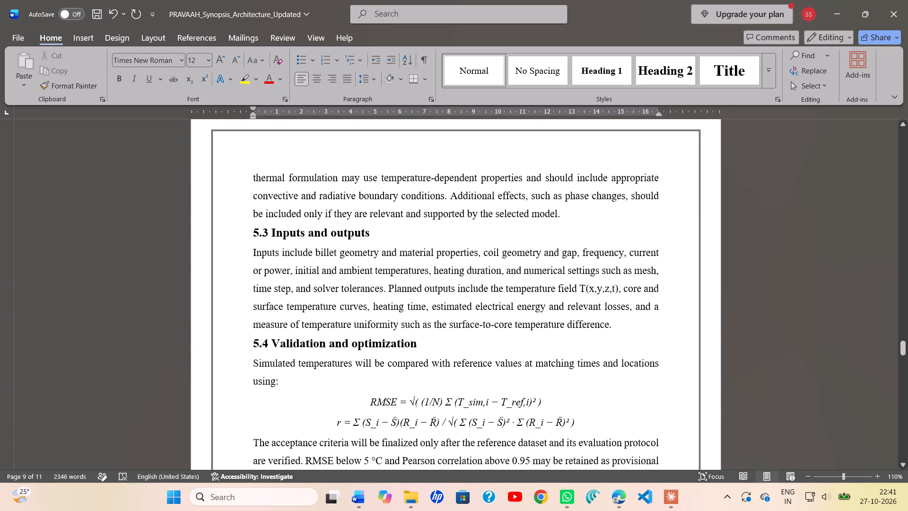
scroll(303, 338, "up", 16)
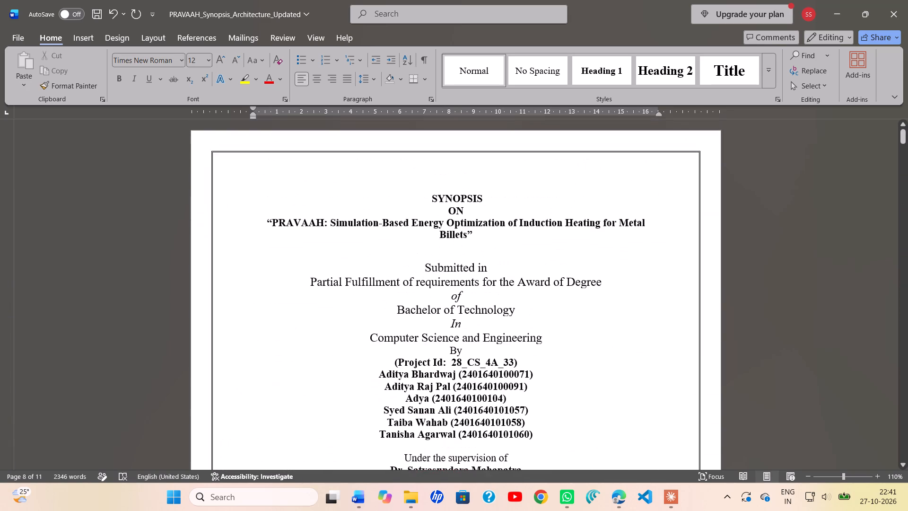
Save the changes to the PRAVAAH synopsis document.
left_click(14, 36)
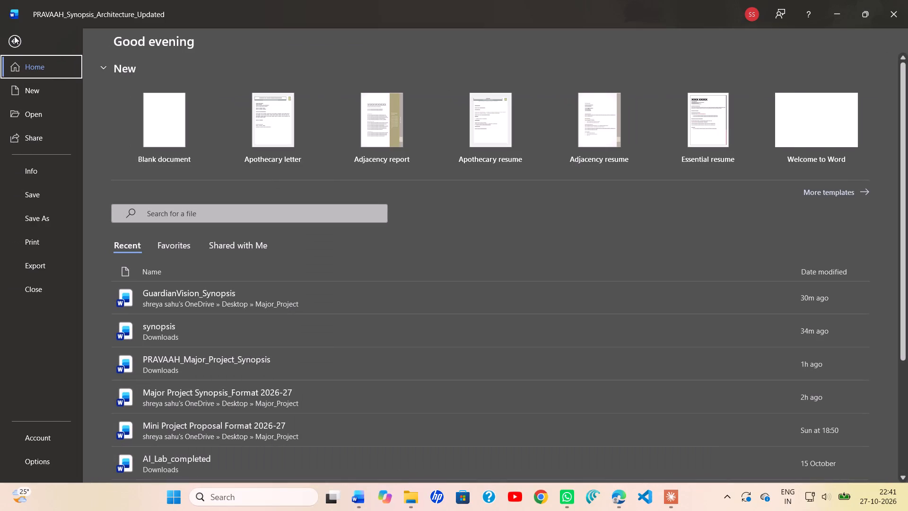
left_click(33, 195)
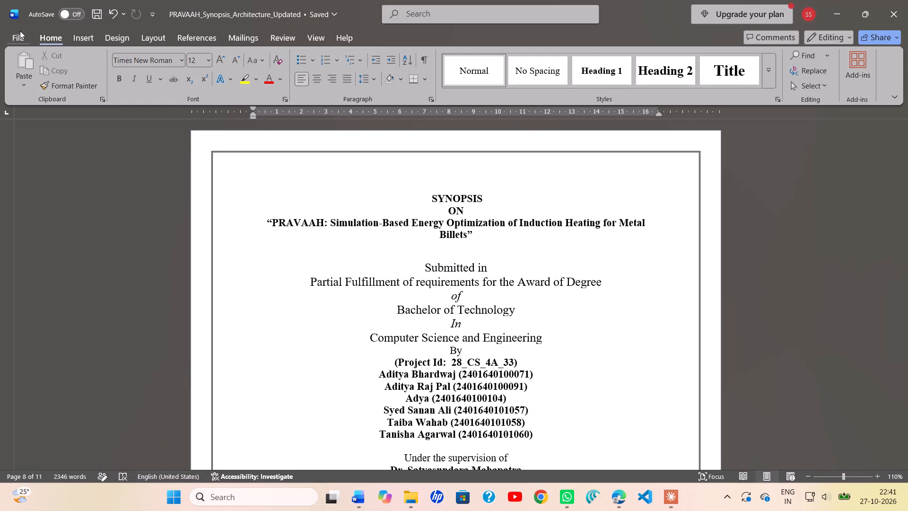
Save the synopsis to this PC's Downloads folder as a Word Document named PRAVAAH_Synopsis_Architecture_Updated.
left_click(20, 31)
left_click(38, 211)
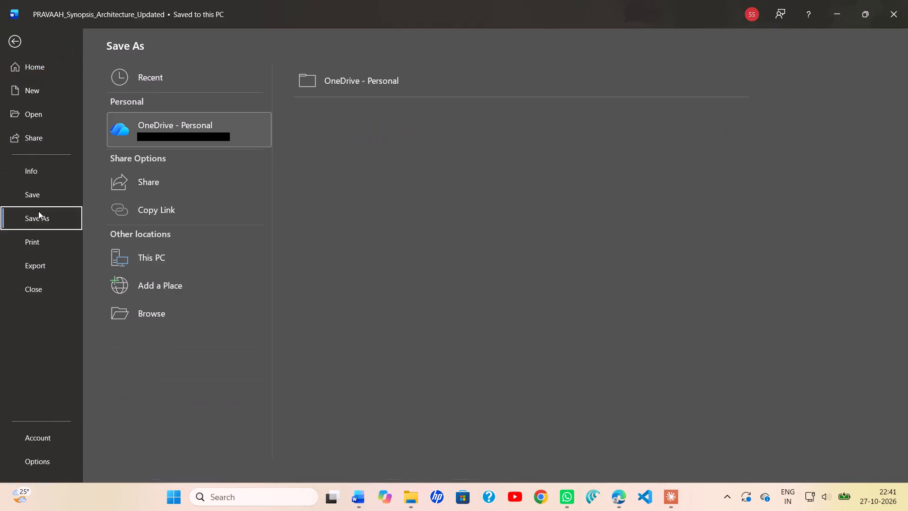
left_click(162, 247)
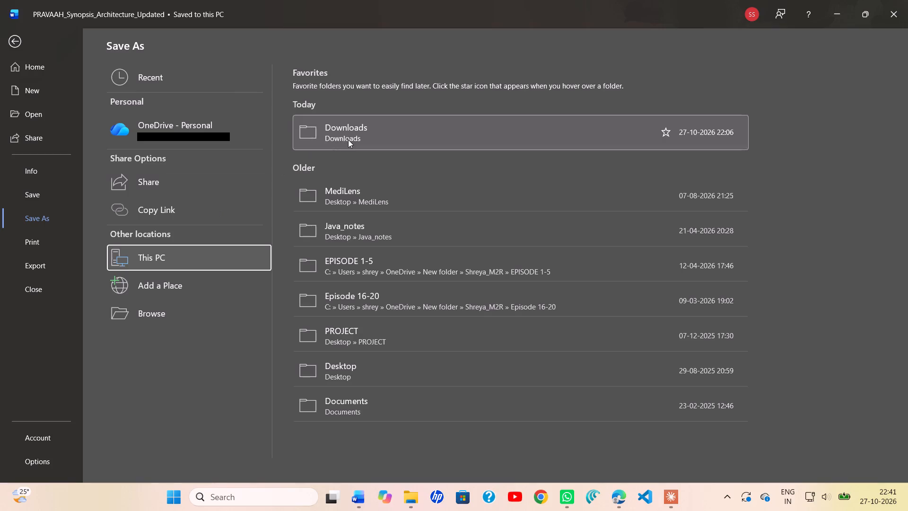
left_click(349, 140)
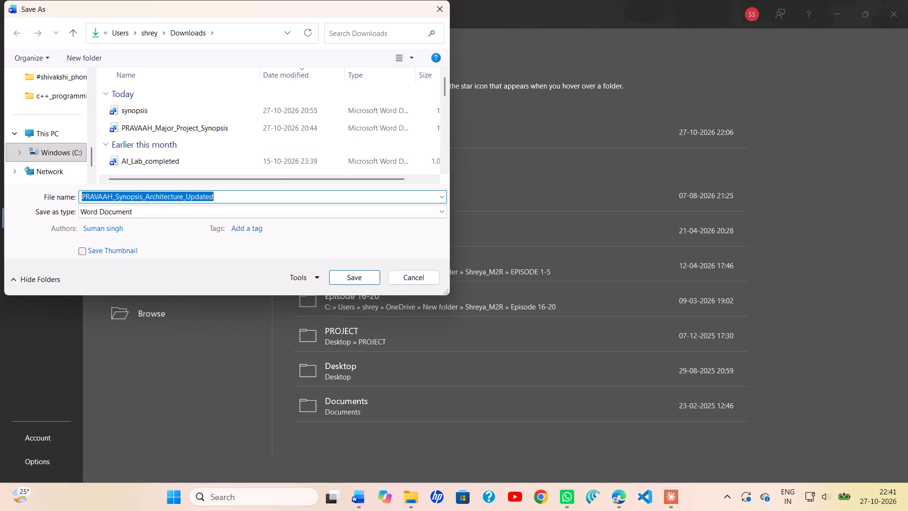
left_click(367, 272)
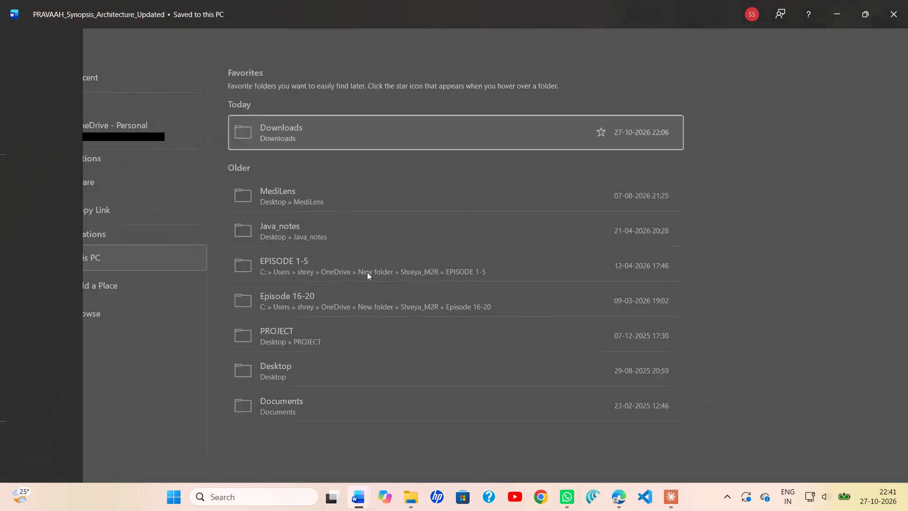
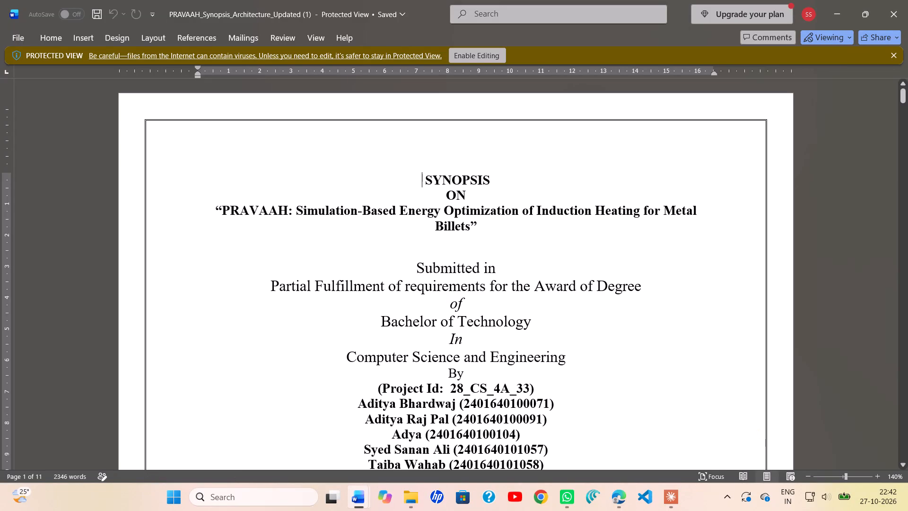
Look through the PRAVAAH_Synopsis_Architecture_Updated (1) copy from the cover page to the end of the references on the last page.
scroll(691, 399, "down", 5)
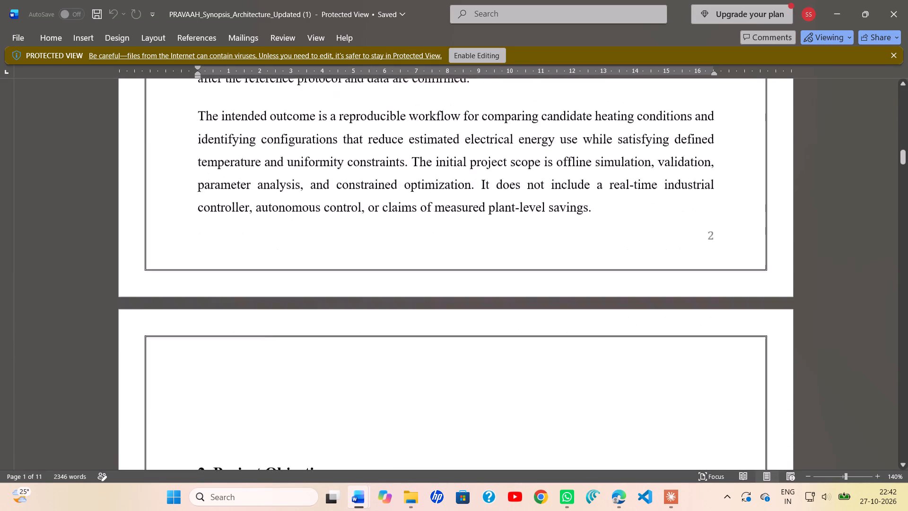
scroll(691, 399, "down", 5)
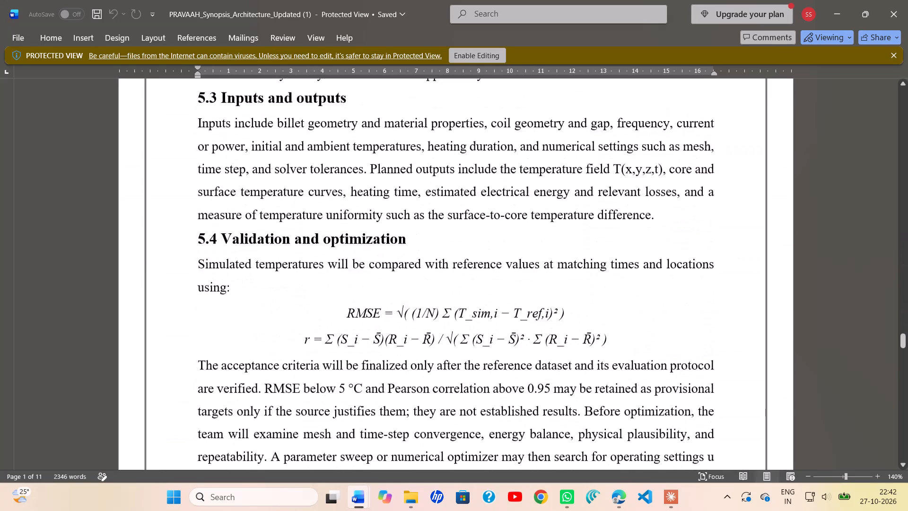
scroll(691, 399, "down", 6)
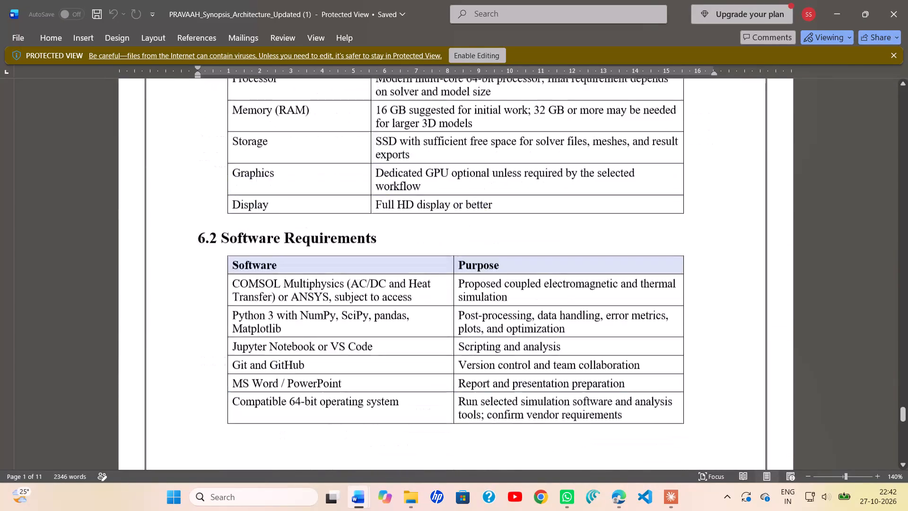
scroll(691, 399, "down", 5)
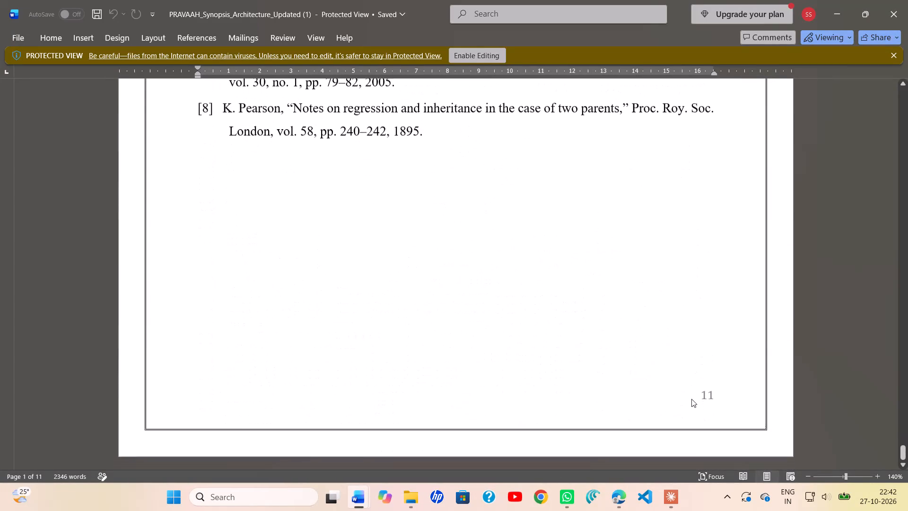
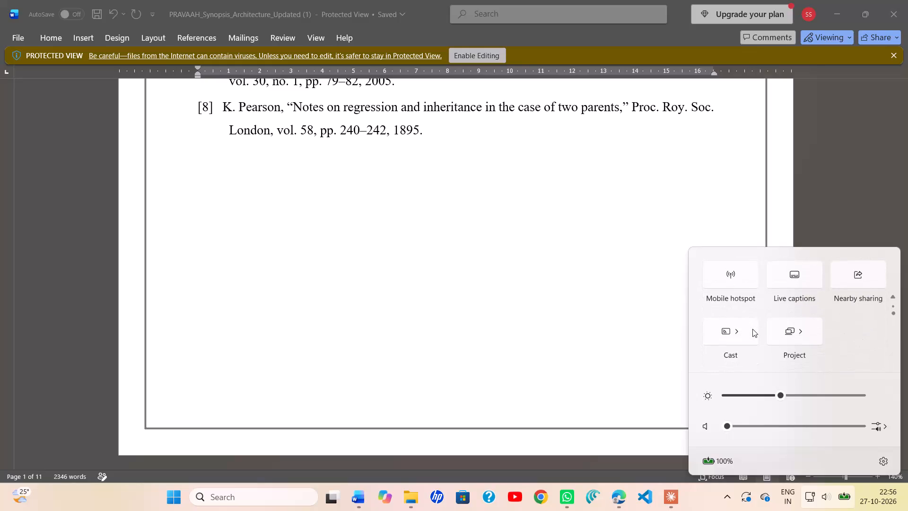
Turn on the laptop's mobile hotspot in the Windows quick settings and return to the synopsis document.
left_click(727, 285)
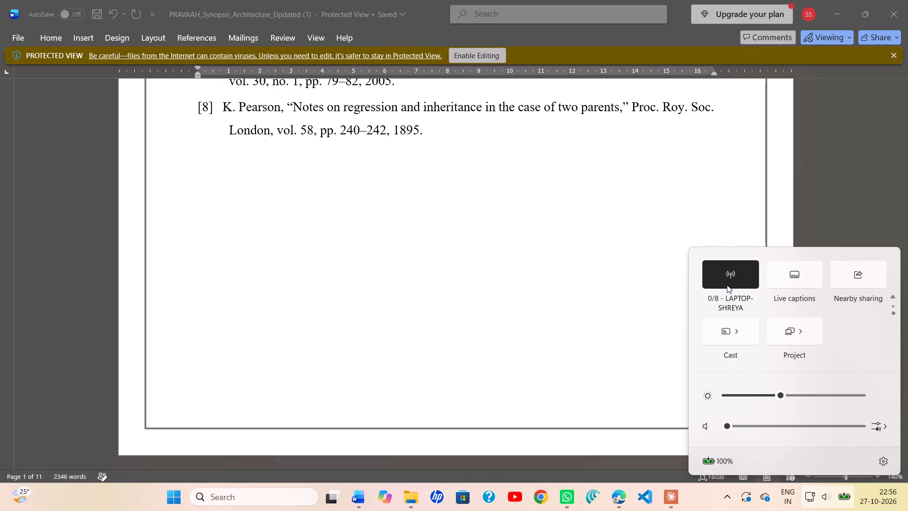
scroll(727, 285, "up", 3)
scroll(727, 285, "down", 2)
scroll(727, 285, "up", 3)
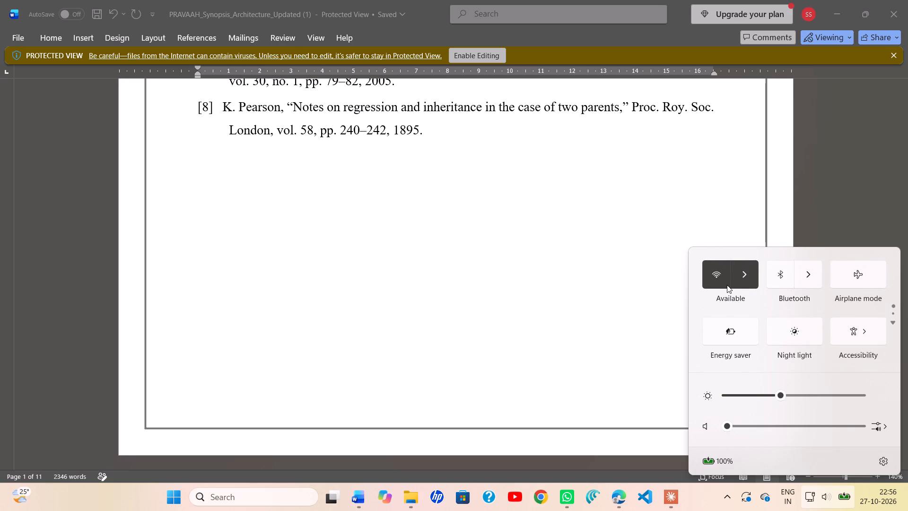
left_click(828, 119)
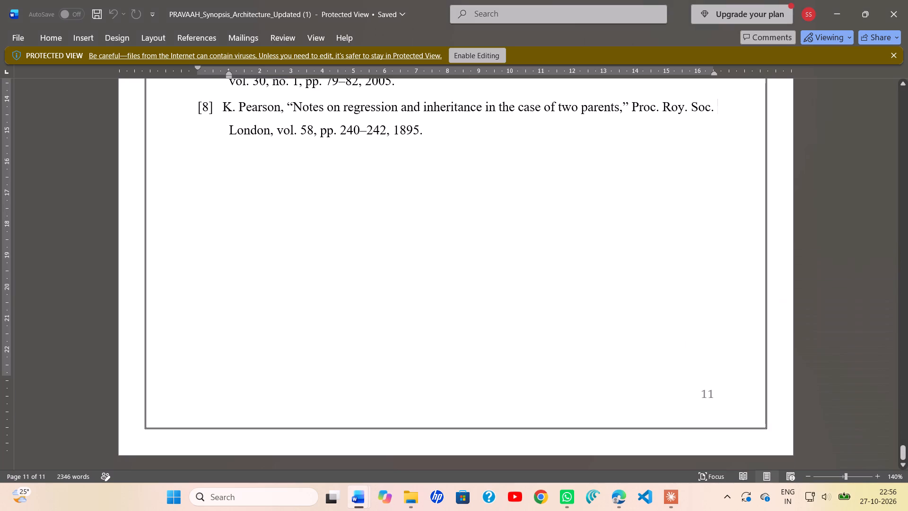
Recheck section 6, Tools / Technology Used, with its hardware and software requirements tables, and the IEEE-format references after it.
scroll(602, 209, "up", 4)
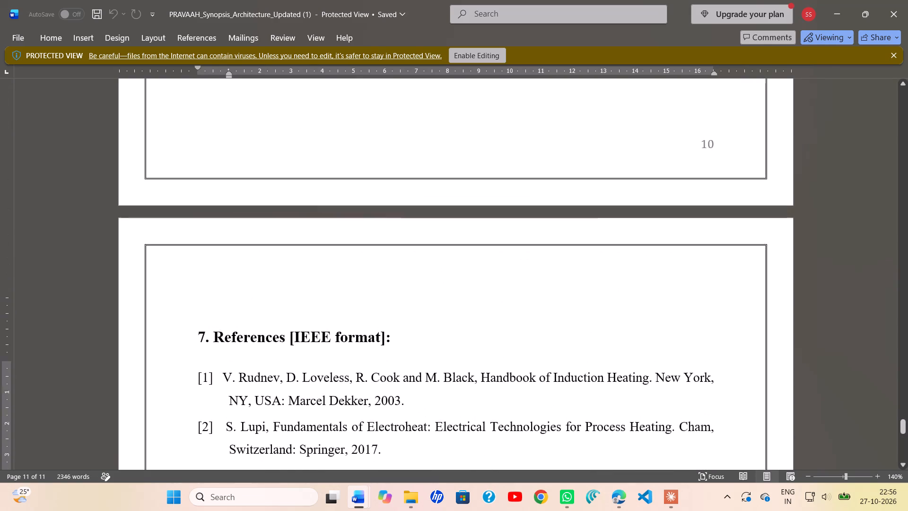
scroll(602, 209, "up", 3)
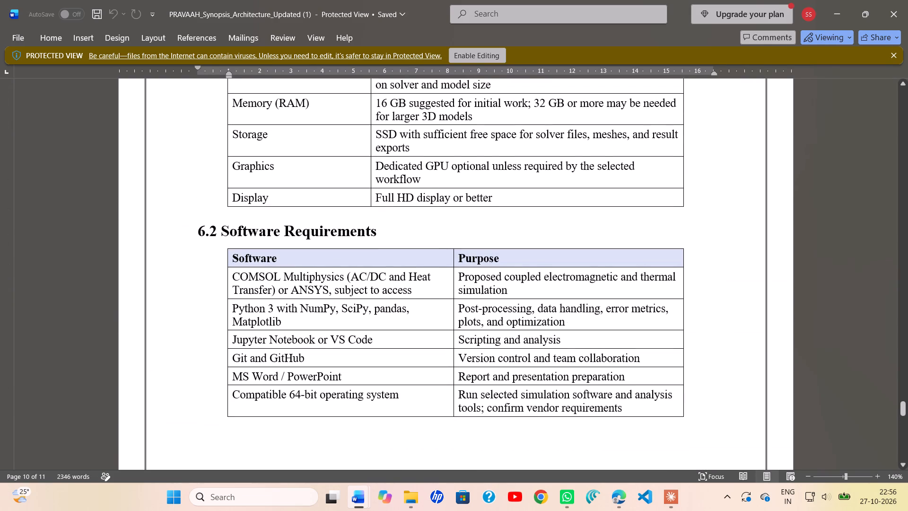
scroll(602, 209, "up", 1)
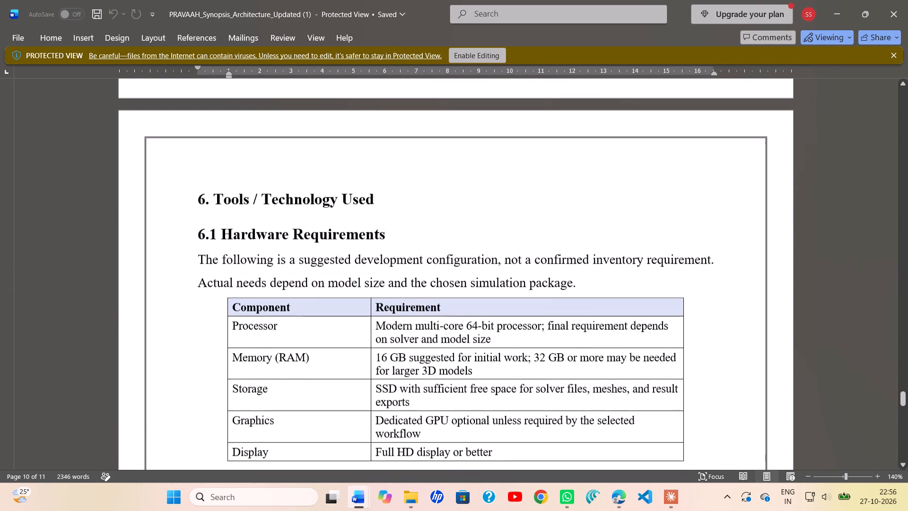
scroll(602, 209, "up", 1)
scroll(602, 209, "down", 1)
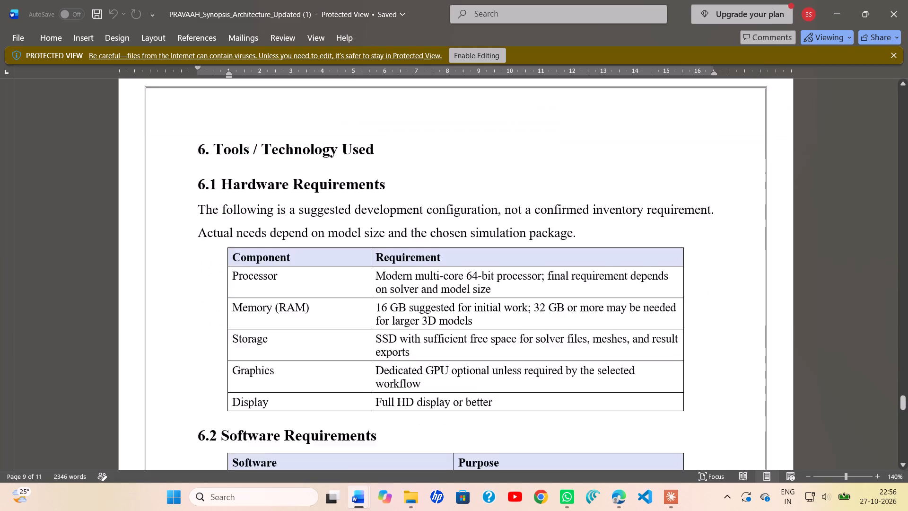
scroll(602, 209, "down", 1)
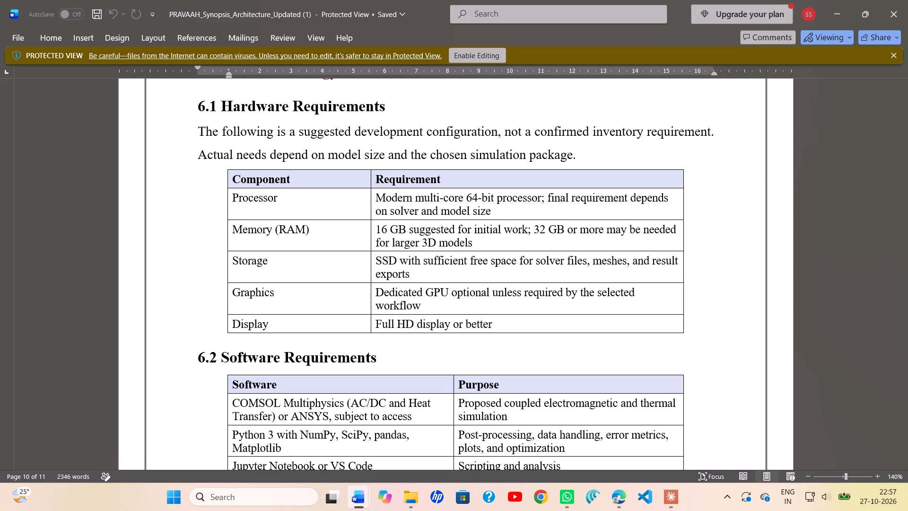
scroll(355, 255, "down", 3)
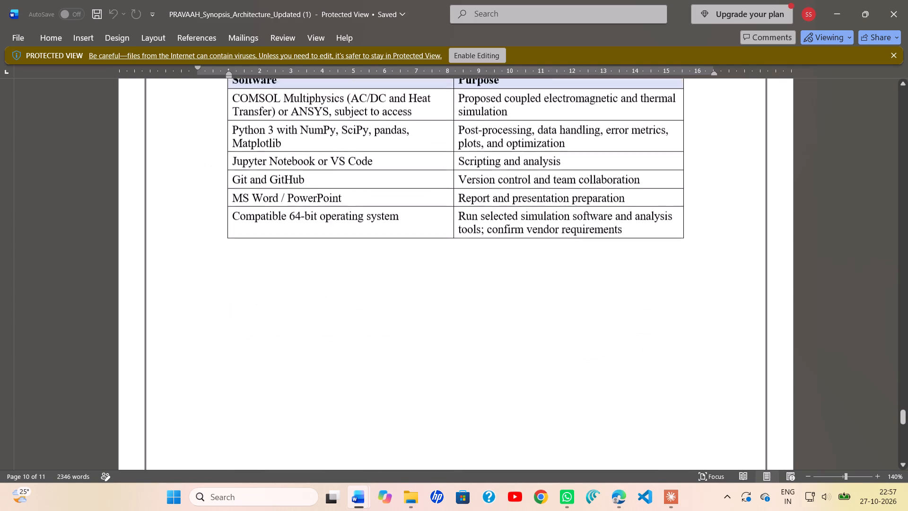
scroll(355, 255, "down", 4)
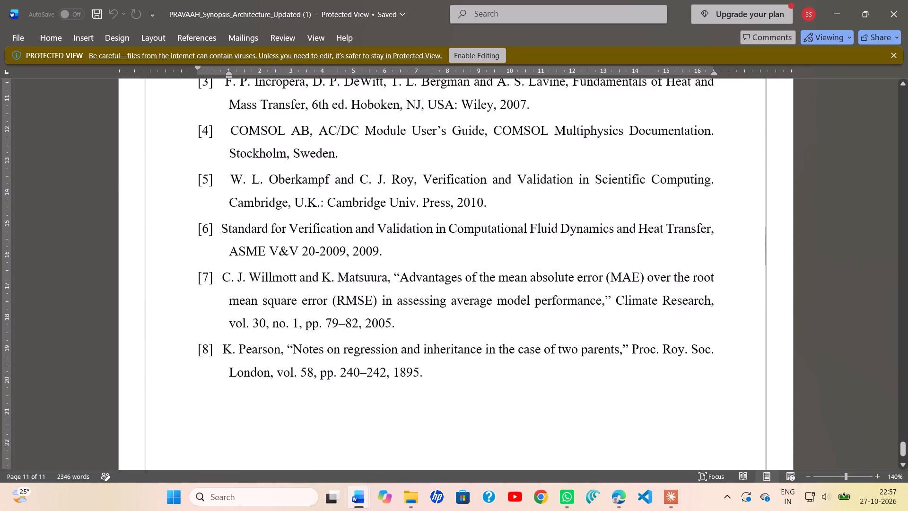
scroll(355, 255, "down", 3)
Look back through the synopsis from the references to the cover page, and view the cover page at 90% zoom.
scroll(355, 255, "up", 4)
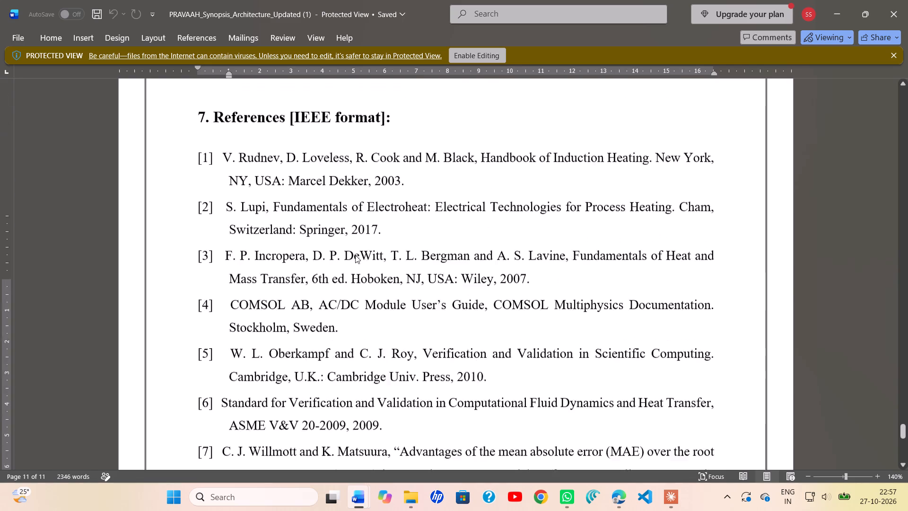
scroll(355, 255, "up", 6)
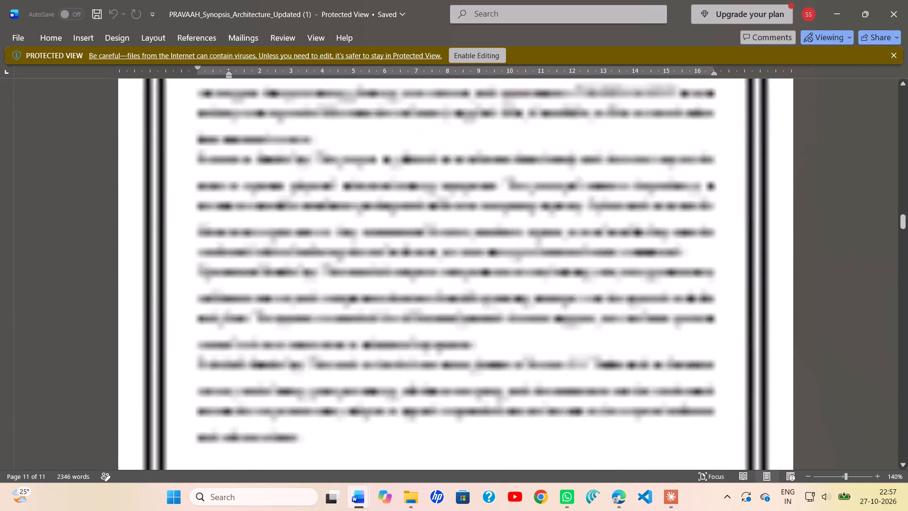
scroll(355, 255, "up", 11)
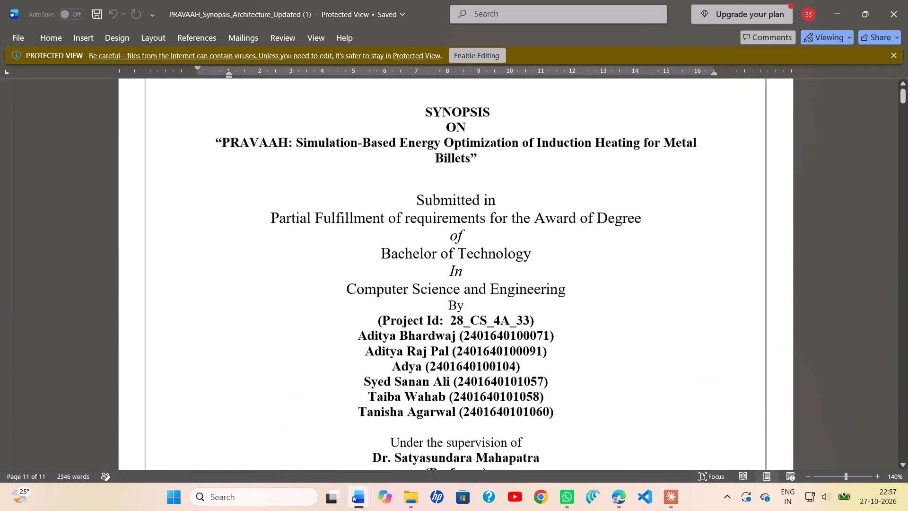
scroll(355, 255, "up", 1)
scroll(355, 255, "down", 5)
scroll(355, 255, "right", 1, "ctrl")
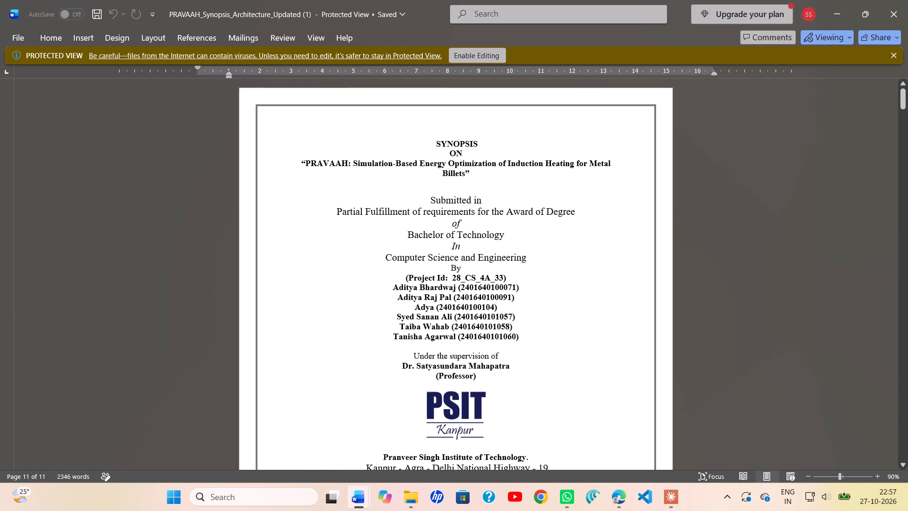
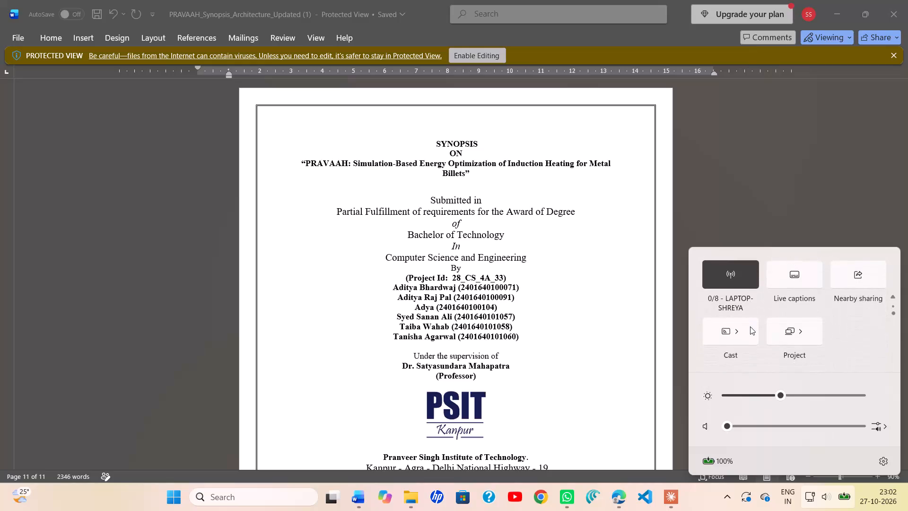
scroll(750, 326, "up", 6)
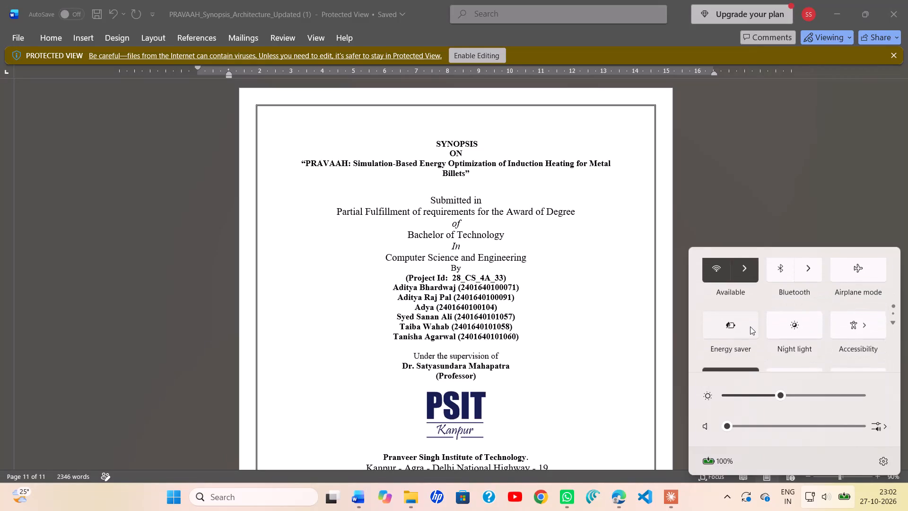
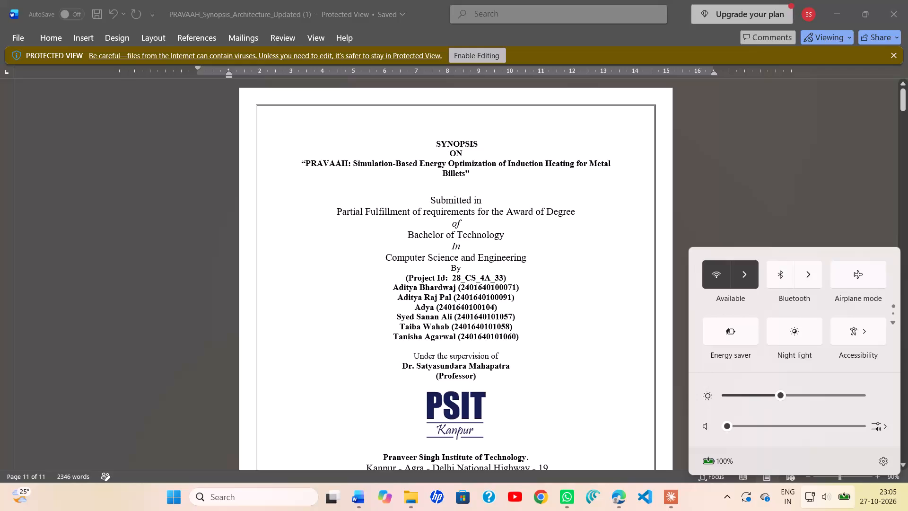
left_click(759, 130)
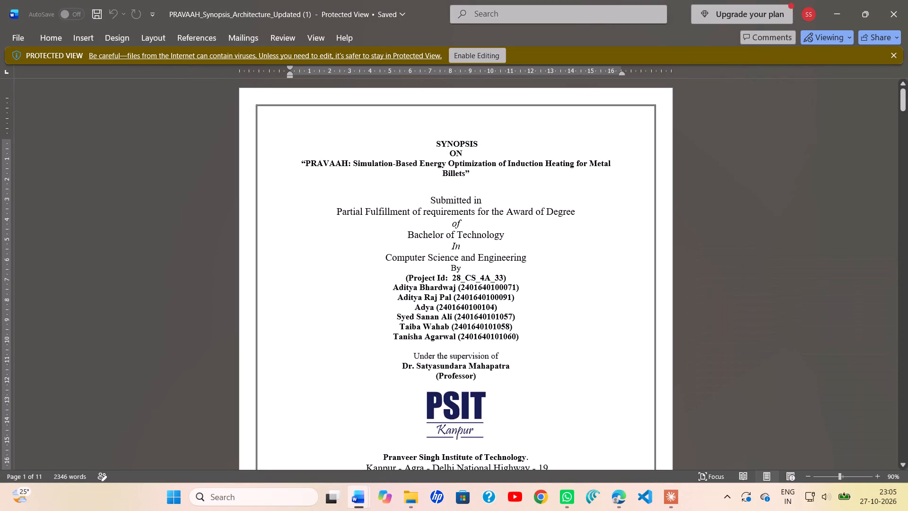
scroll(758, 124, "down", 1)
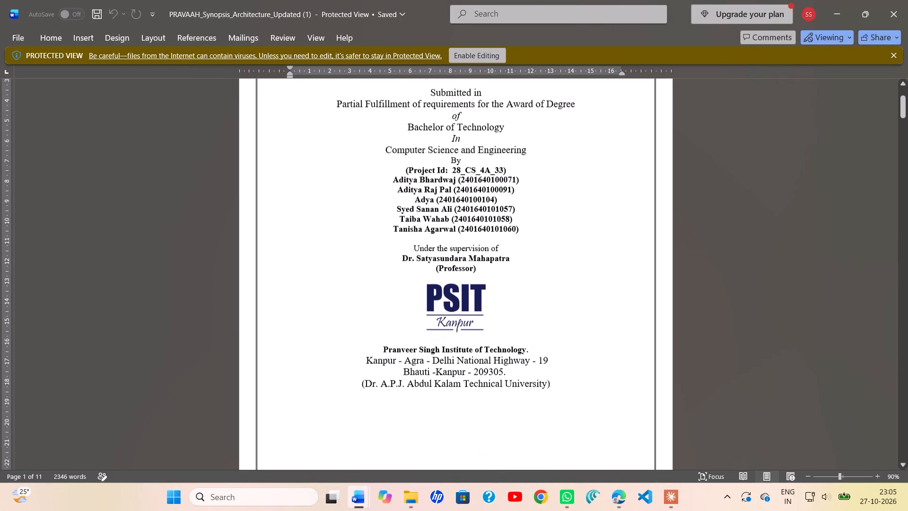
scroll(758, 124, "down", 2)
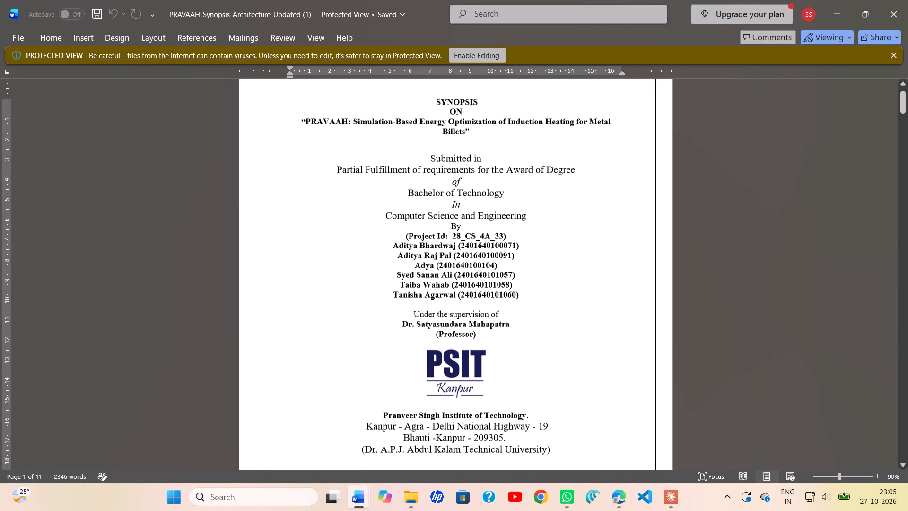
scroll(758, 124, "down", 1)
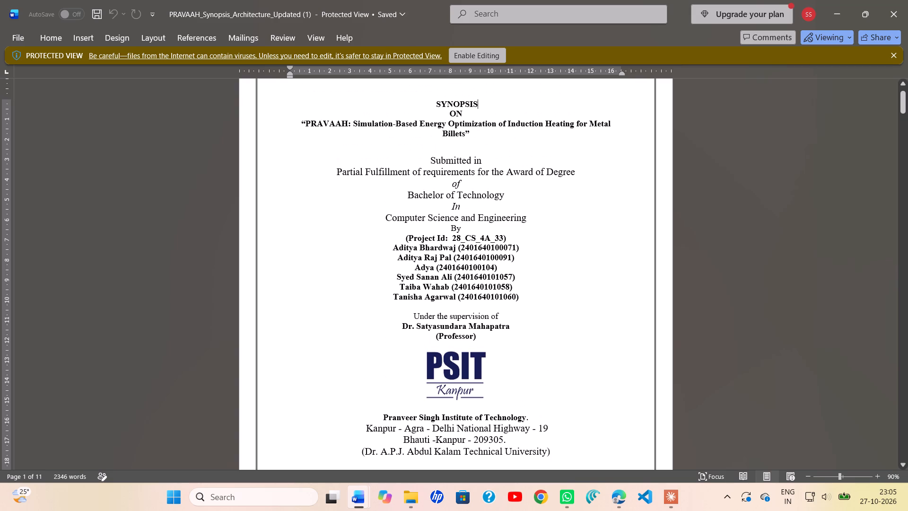
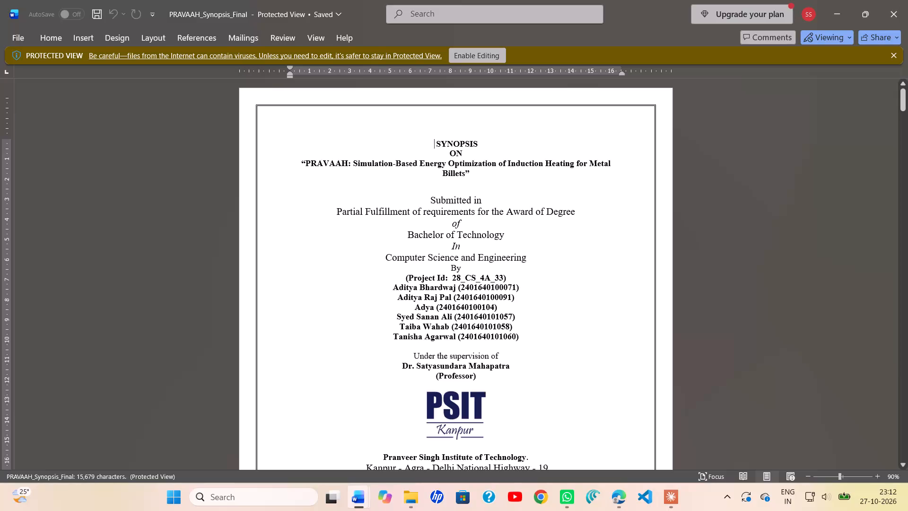
Examine the synopsis from the cover page through the Introduction and Project Objective sections.
scroll(541, 346, "down", 2)
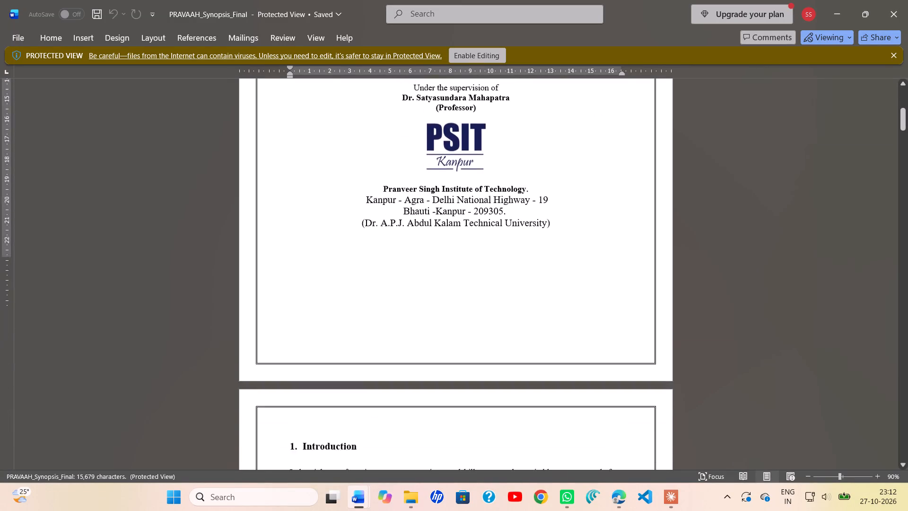
scroll(541, 346, "down", 4)
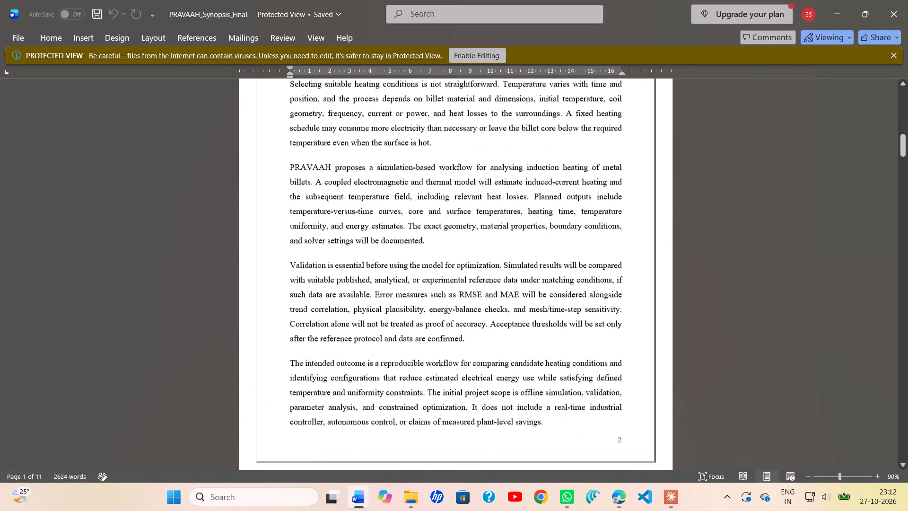
scroll(541, 346, "down", 5)
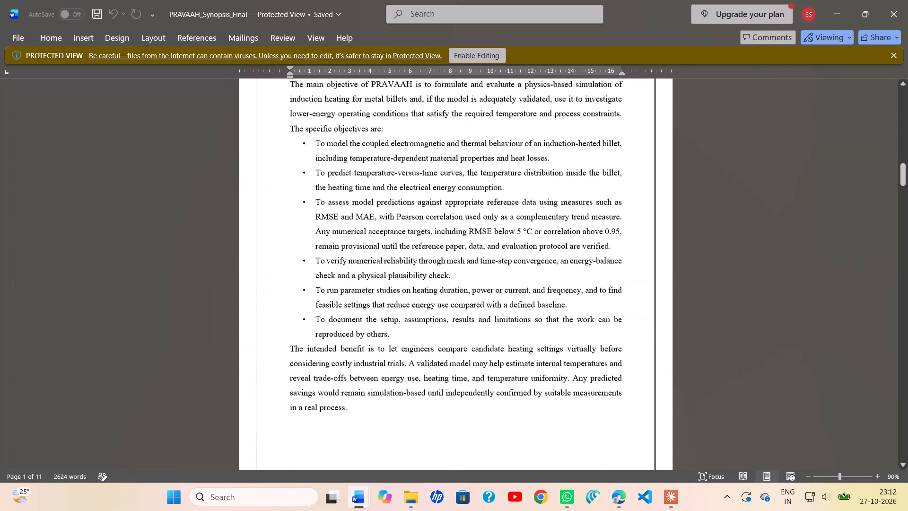
Take the synopsis out of Protected View so that the spacing above "2. Project Objective" can be edited.
scroll(541, 346, "up", 2)
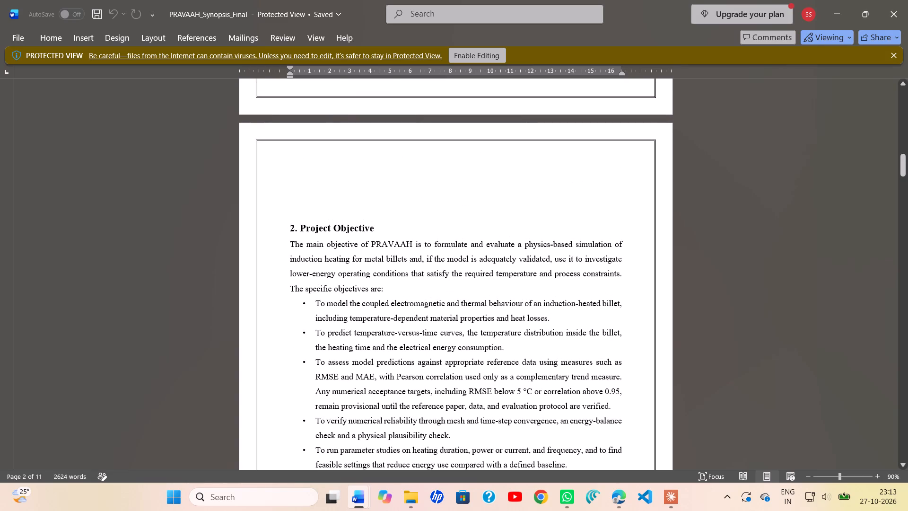
left_click(290, 233)
key("BackSpace")
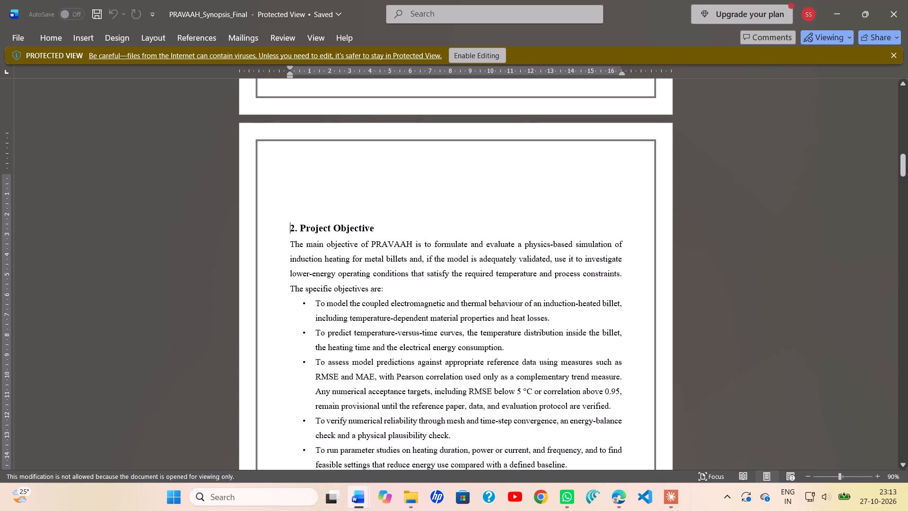
key("BackSpace")
left_click(453, 50)
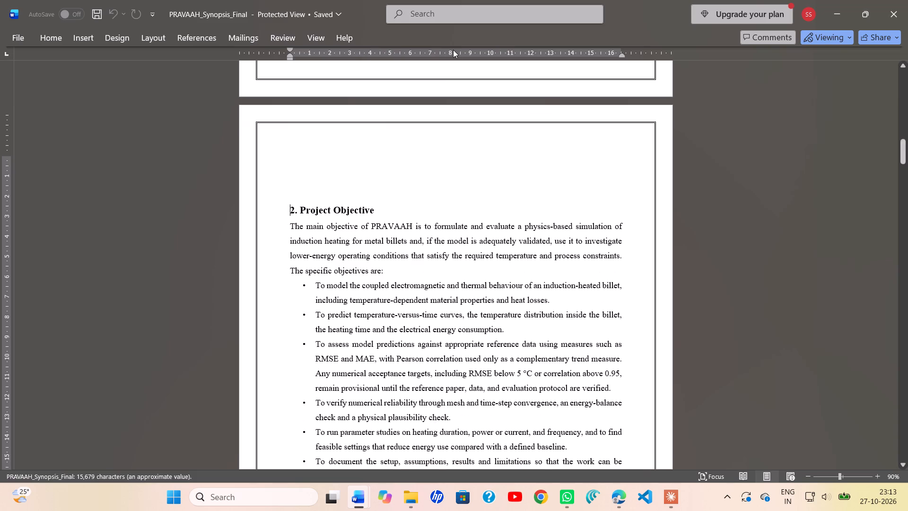
Remove the extra blank lines above the "2. Project Objective" heading, keeping it as its own paragraph at the start of page 3.
scroll(357, 218, "down", 3)
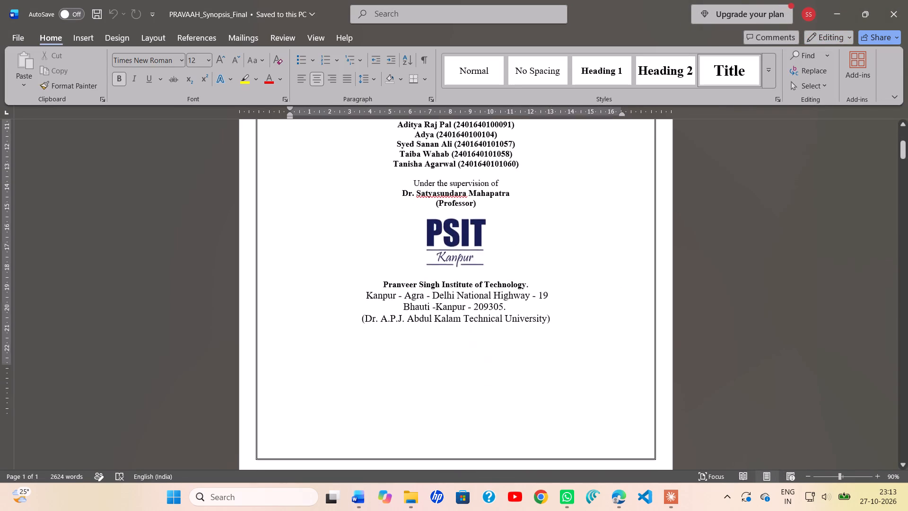
scroll(357, 218, "down", 5)
scroll(357, 218, "up", 2)
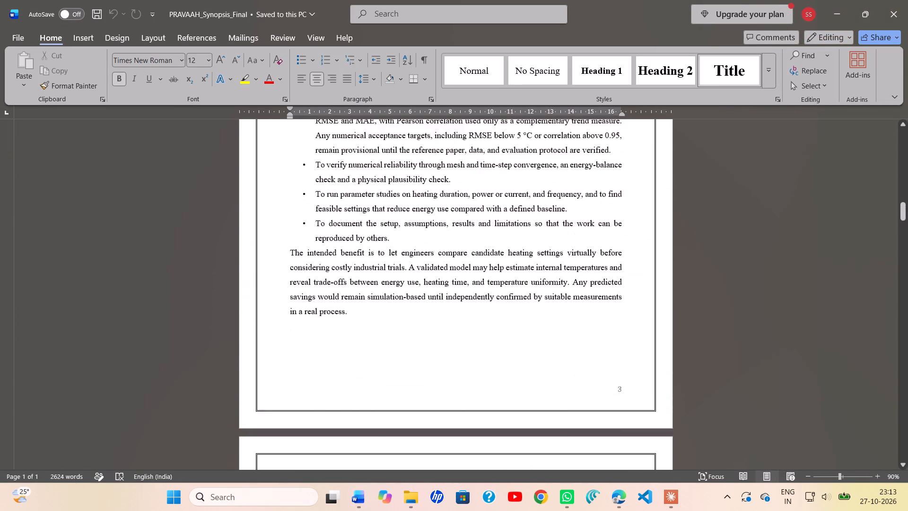
scroll(357, 218, "up", 3)
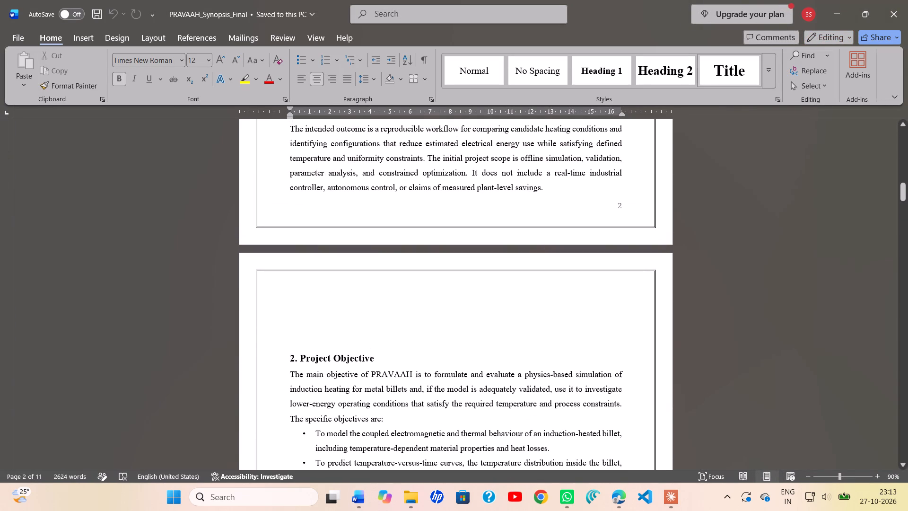
left_click(291, 362)
key("BackSpace")
key("BackSpace")
key("BackSpace")
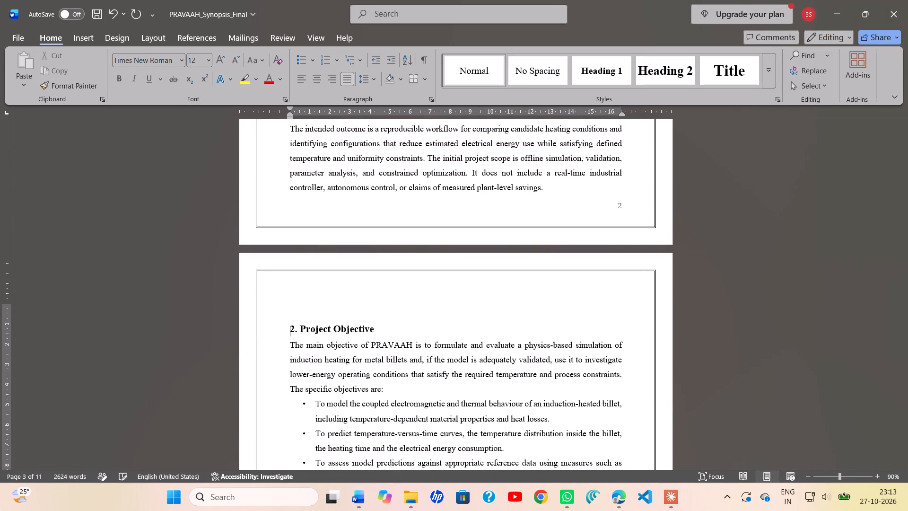
key("BackSpace")
key("BackSpace")
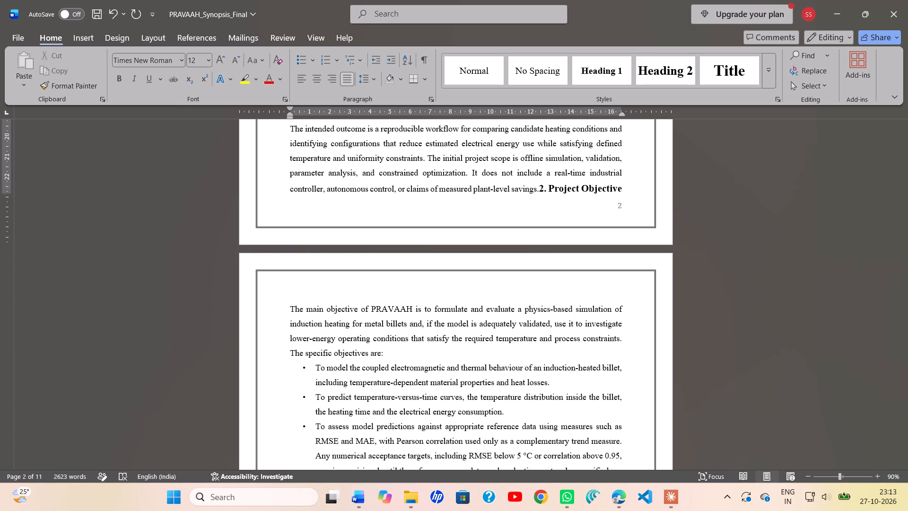
key("Return")
Add a blank line above the "3. Literature Survey" heading and apply the Normal style to the heading.
scroll(291, 362, "down", 2)
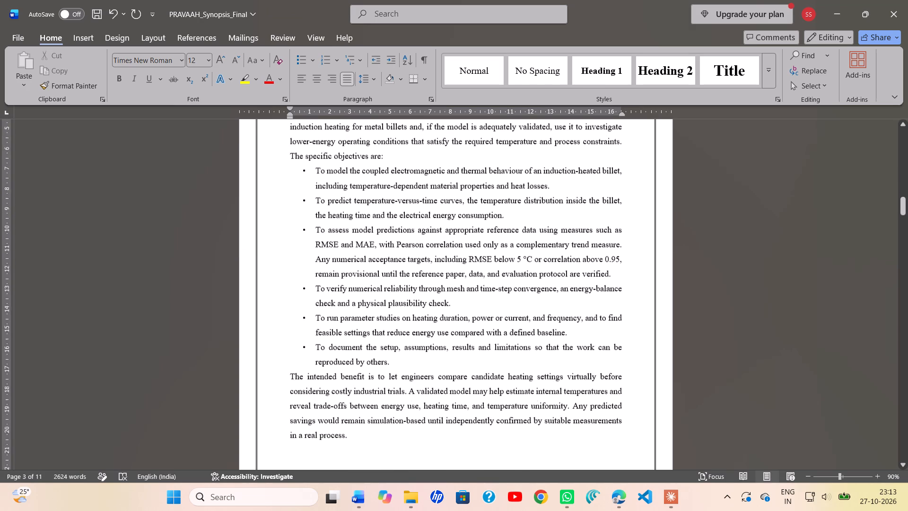
scroll(291, 362, "down", 2)
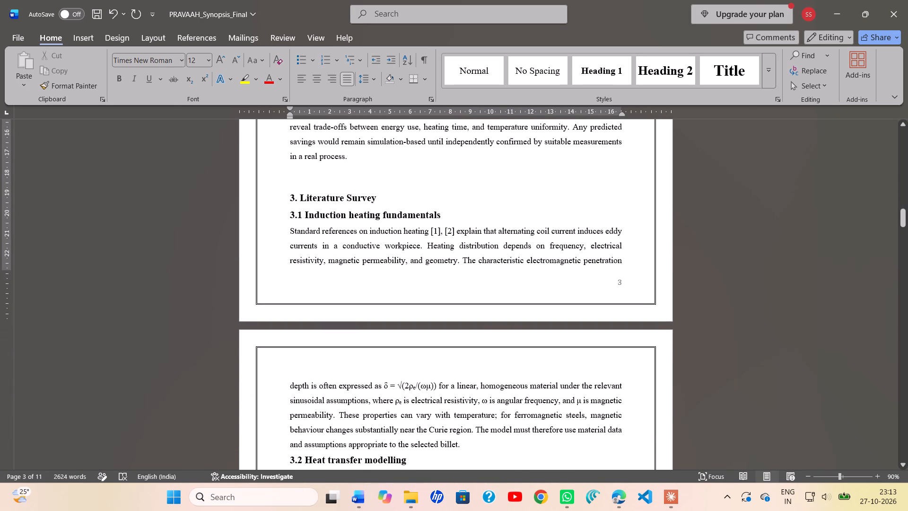
left_click(291, 200)
key("Return")
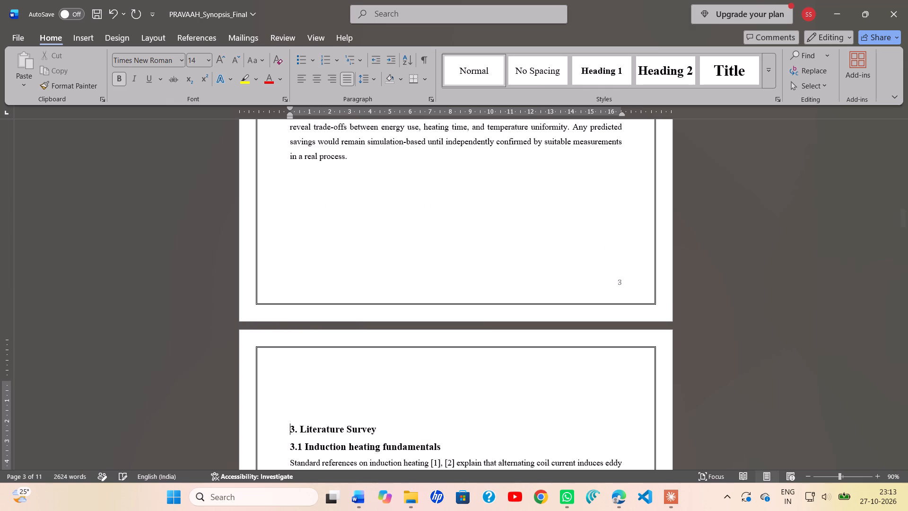
key("BackSpace")
key("Return")
left_click(464, 57)
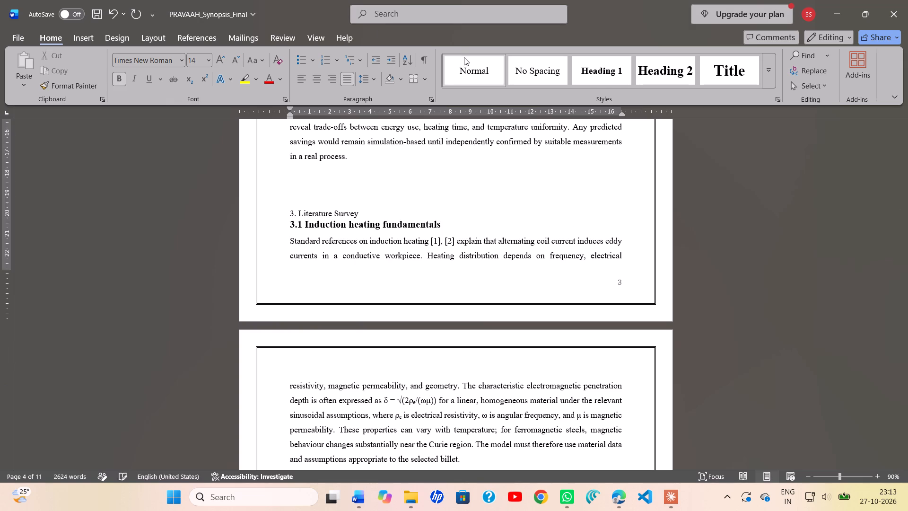
Insert six more blank lines above "3. Literature Survey" to move the heading to the top of page 4.
key("Return")
key("Return")
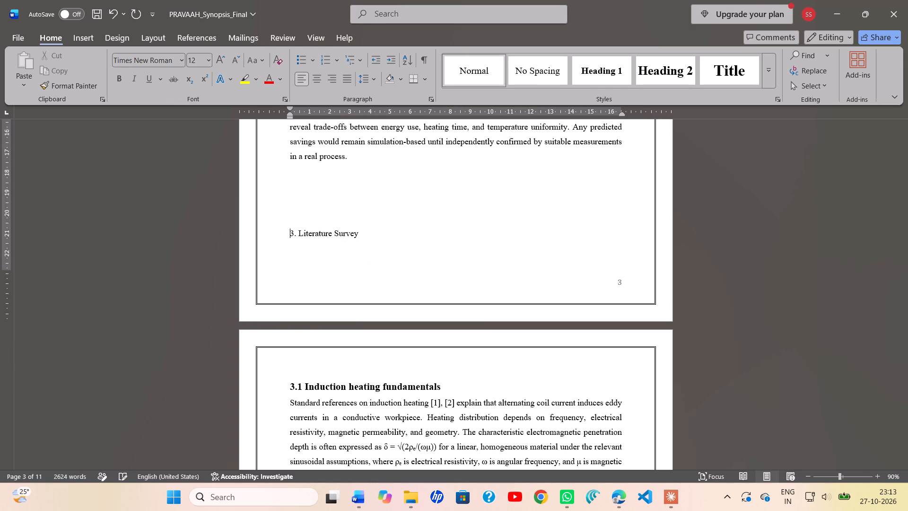
key("Return")
key("Return")
key("Return")
key("Return")
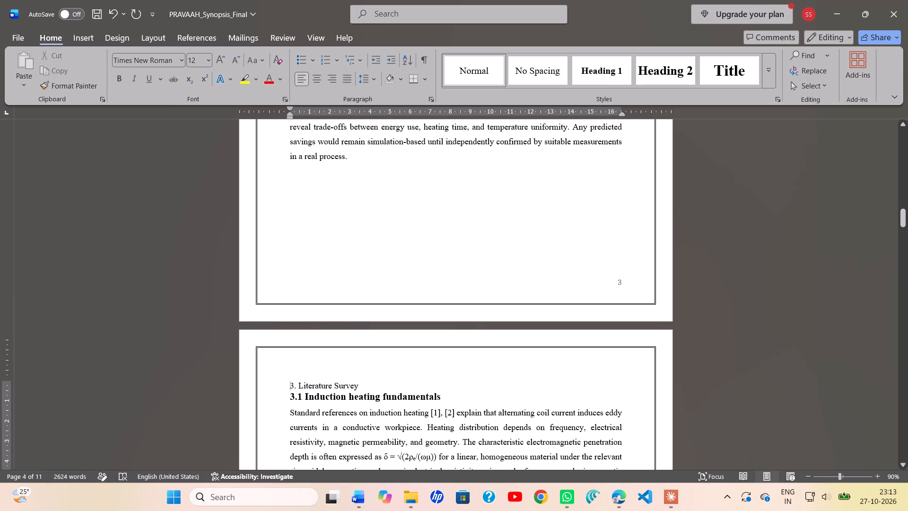
Make the "3. Literature Survey" heading bold and increase its font size to 14.
left_click_drag(289, 388, 348, 387)
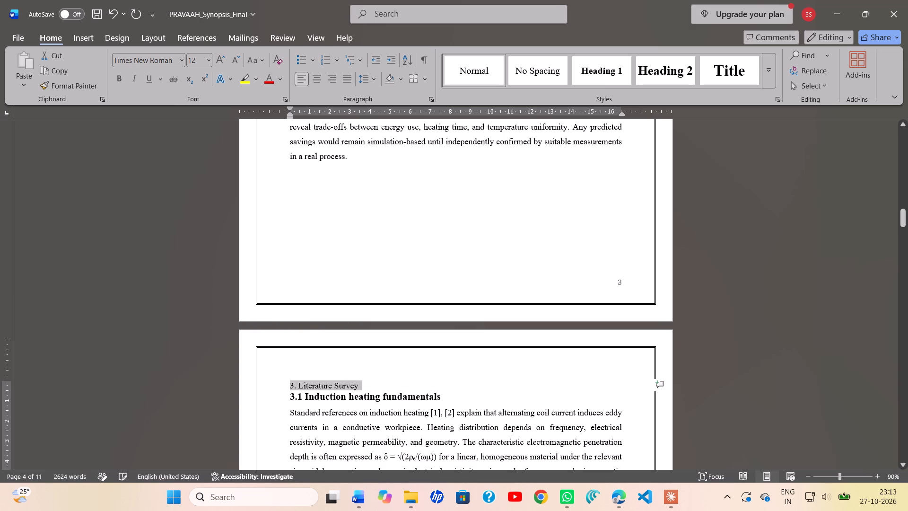
left_click(127, 82)
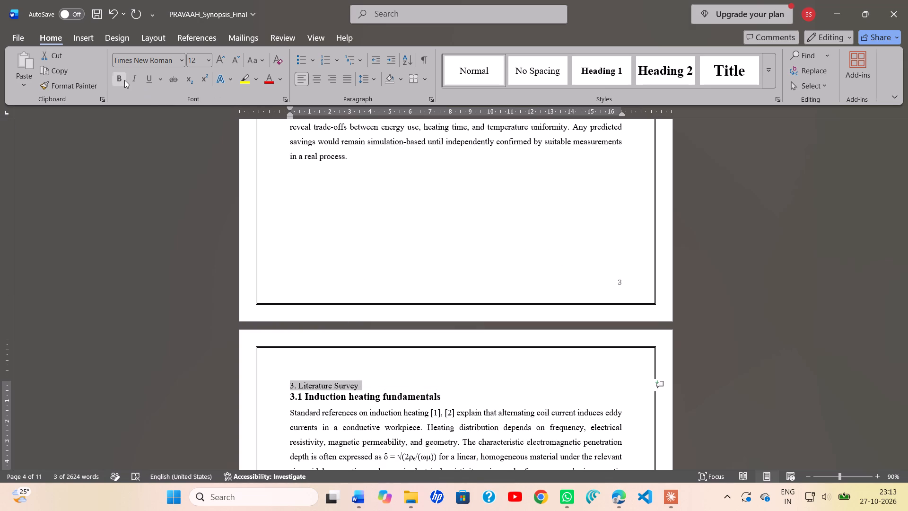
left_click(124, 79)
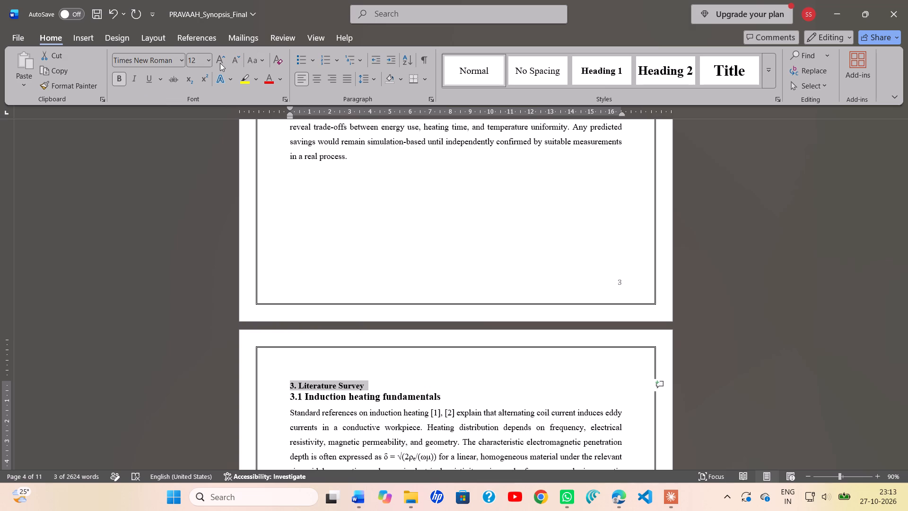
left_click(220, 63)
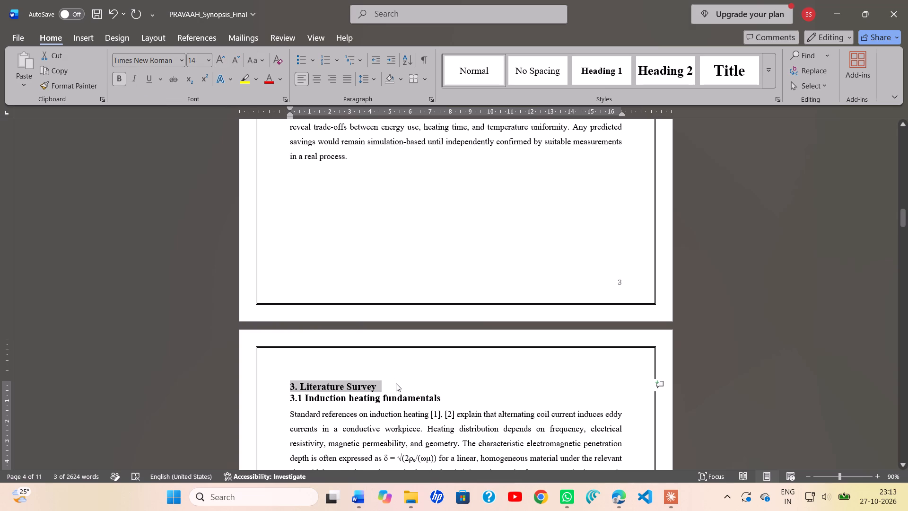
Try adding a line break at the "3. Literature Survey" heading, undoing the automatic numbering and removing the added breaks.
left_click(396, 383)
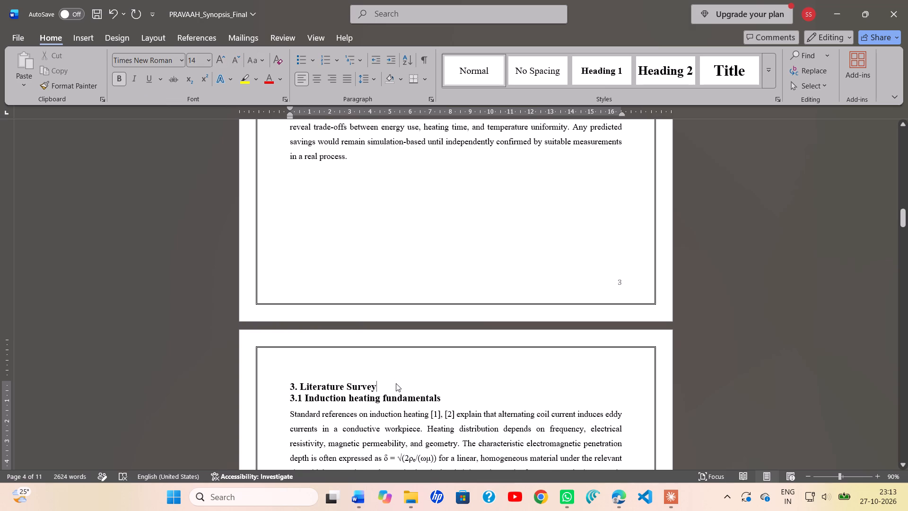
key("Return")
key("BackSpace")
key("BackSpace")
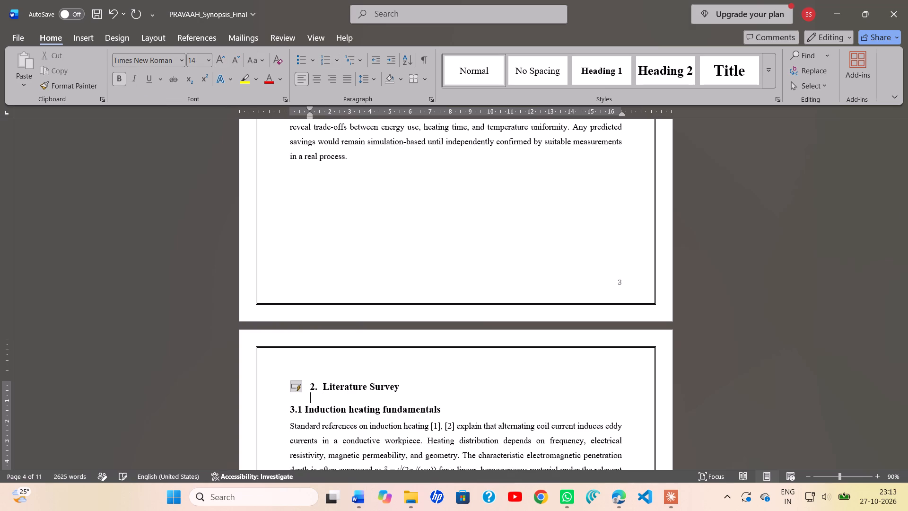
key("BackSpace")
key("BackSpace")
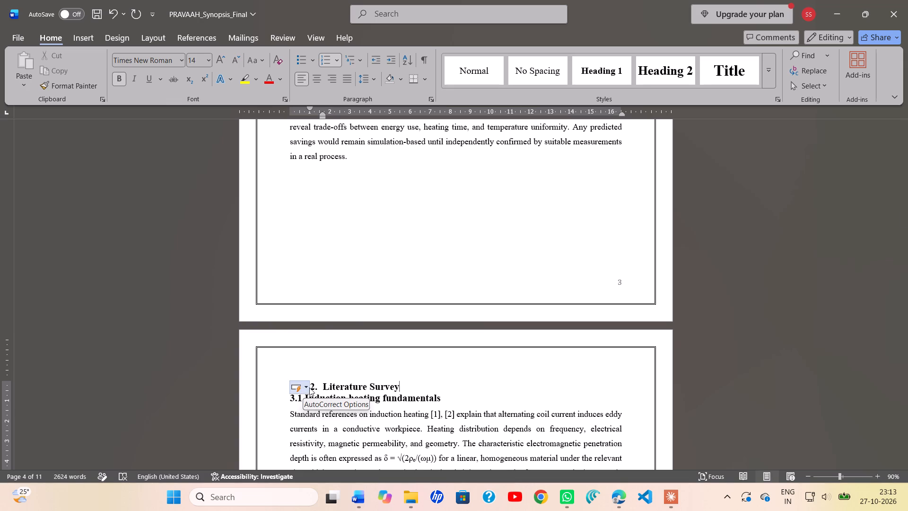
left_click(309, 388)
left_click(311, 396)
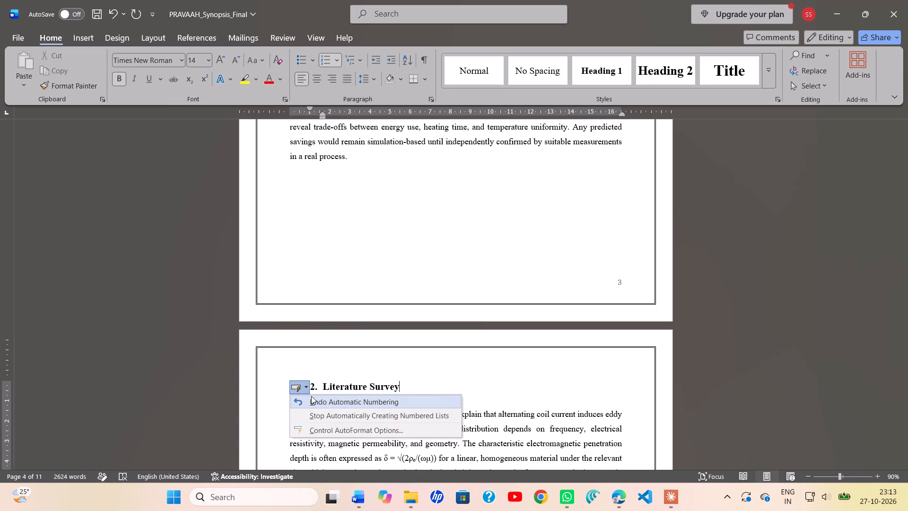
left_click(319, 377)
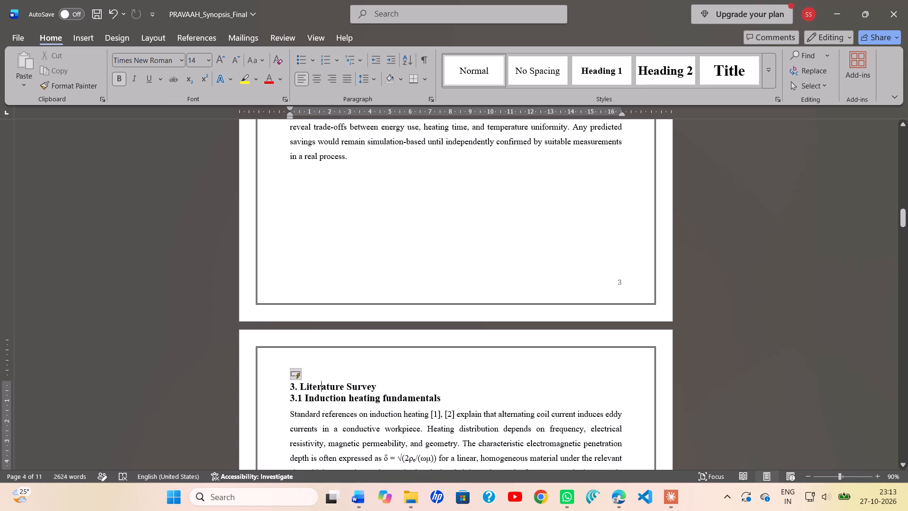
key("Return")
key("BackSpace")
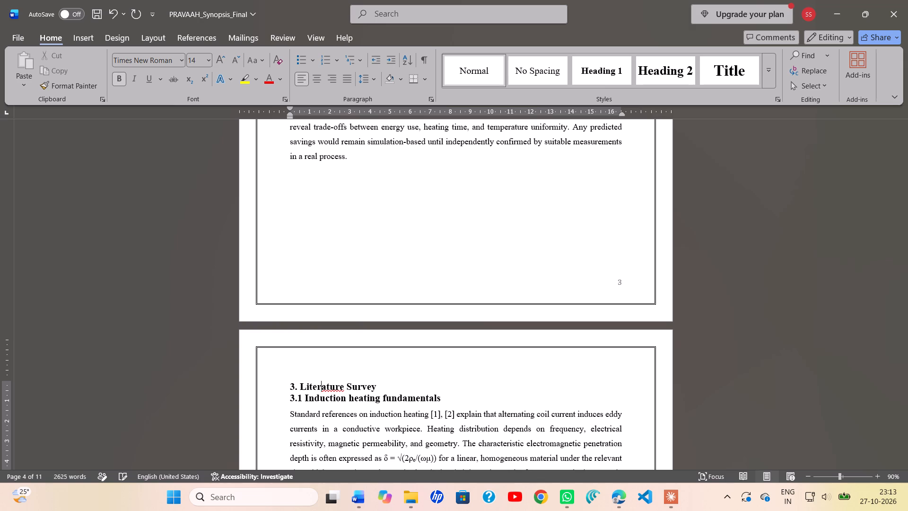
Add a blank line below the "3. Literature Survey" heading and undo the automatic numbering on the heading.
left_click(376, 386)
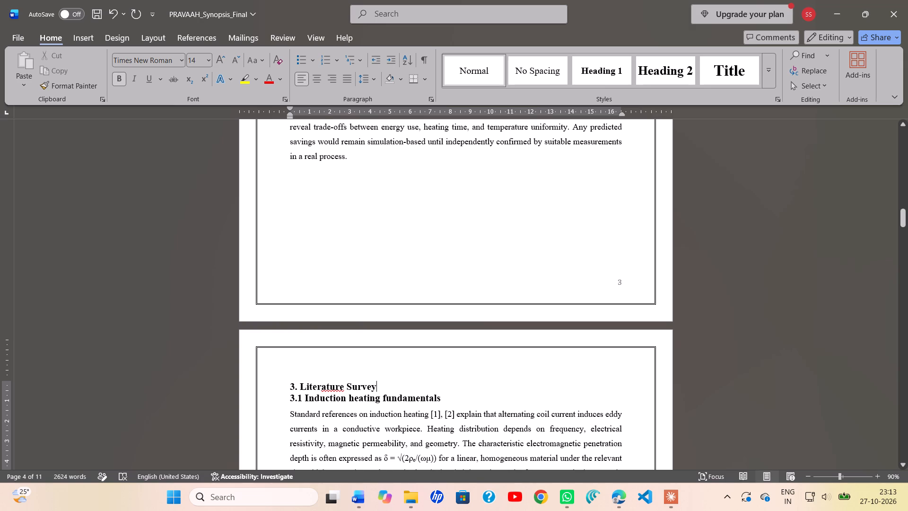
key("Return")
key("BackSpace")
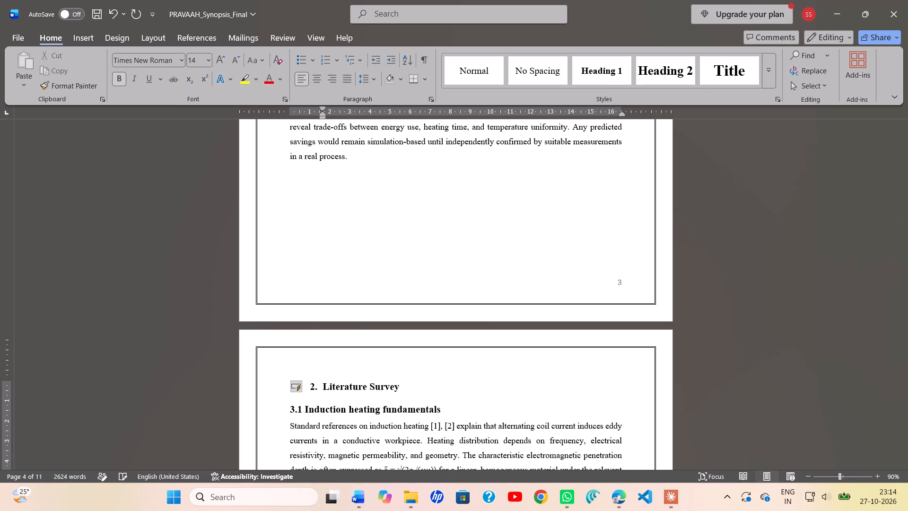
left_click(305, 385)
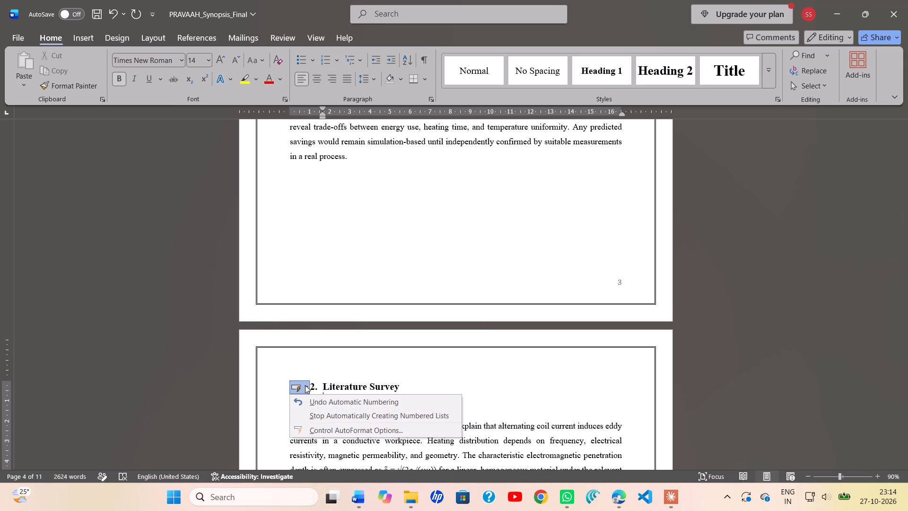
left_click(319, 410)
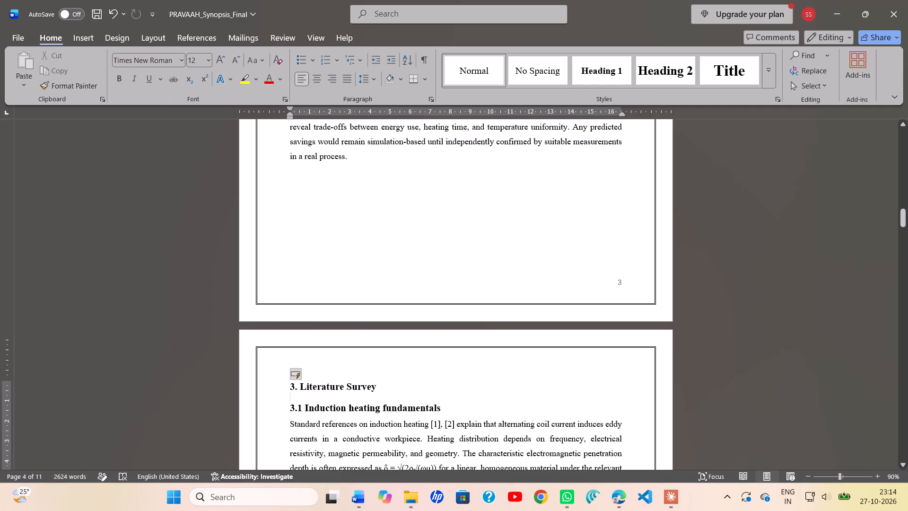
Examine the pages from the "3. Literature Survey" heading through section 5.1 for heading, spacing and alignment inconsistencies.
left_click(291, 404)
left_click(288, 390)
left_click_drag(288, 390, 385, 396)
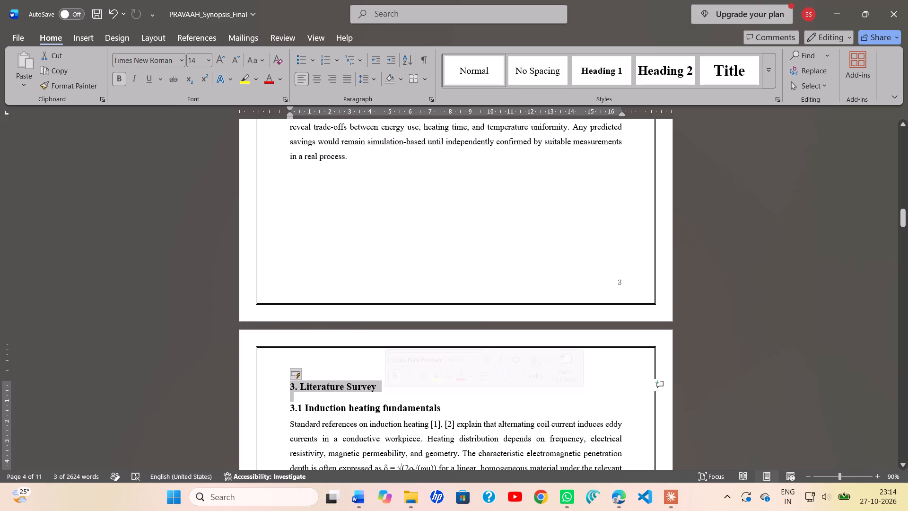
left_click(291, 409)
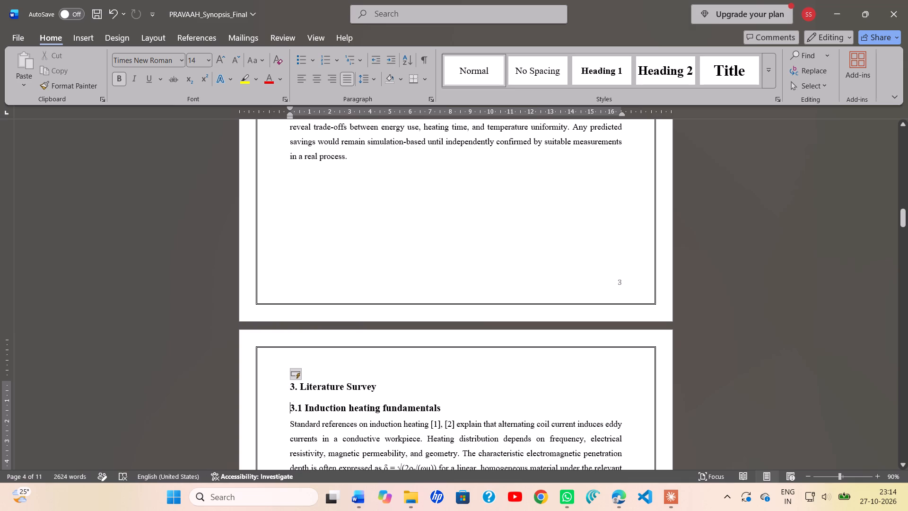
scroll(291, 409, "down", 2)
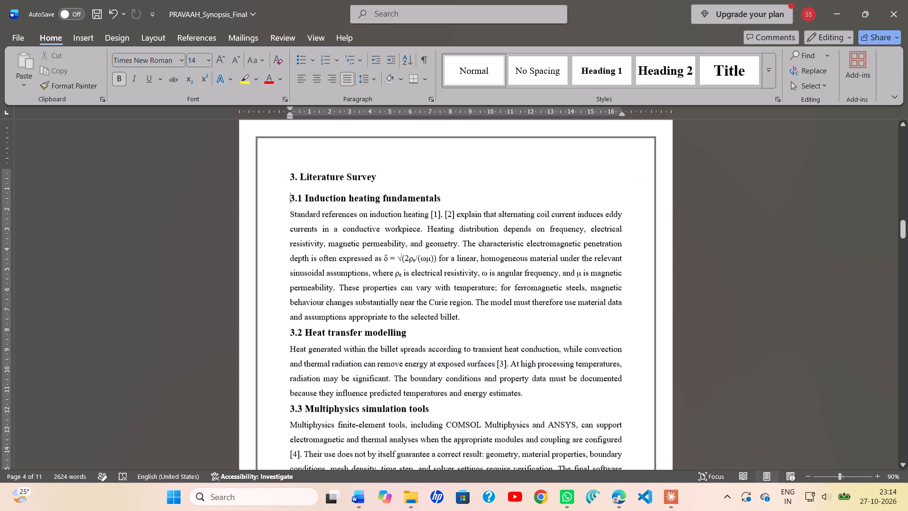
scroll(291, 409, "down", 4)
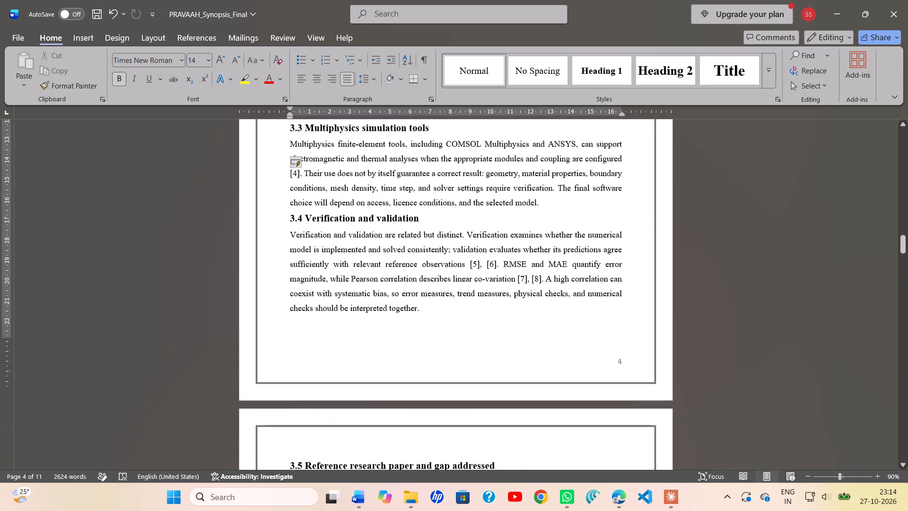
scroll(291, 409, "down", 2)
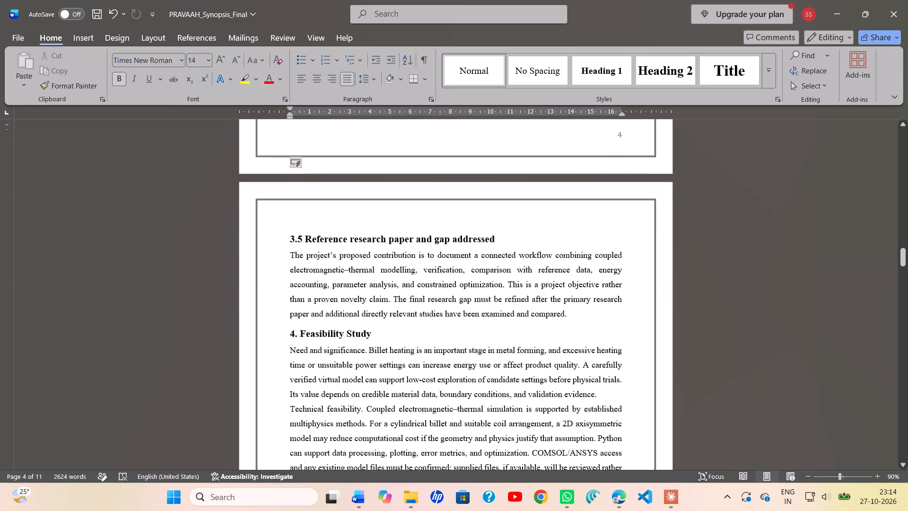
scroll(291, 409, "down", 4)
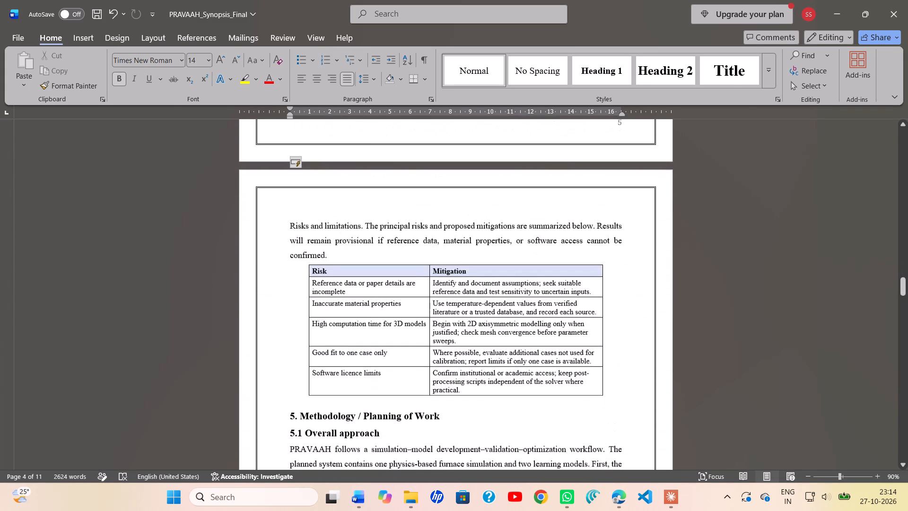
scroll(291, 409, "down", 3)
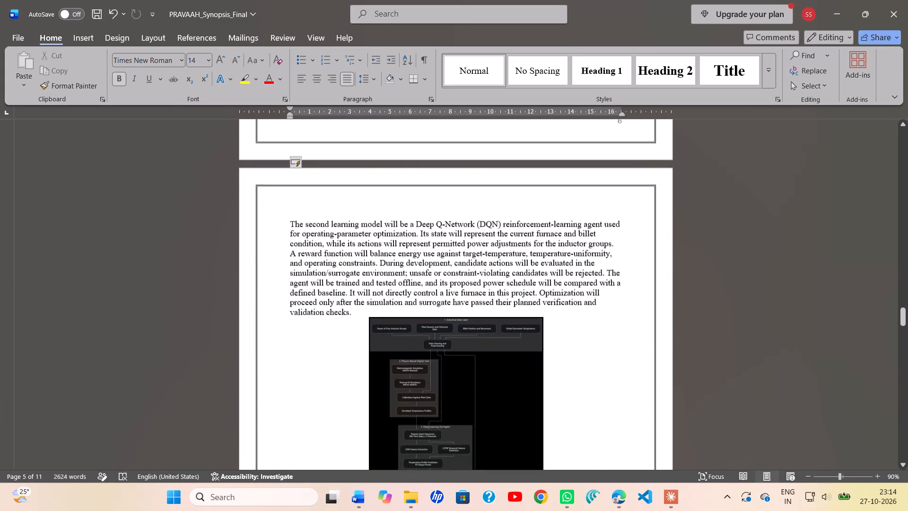
scroll(291, 409, "up", 3)
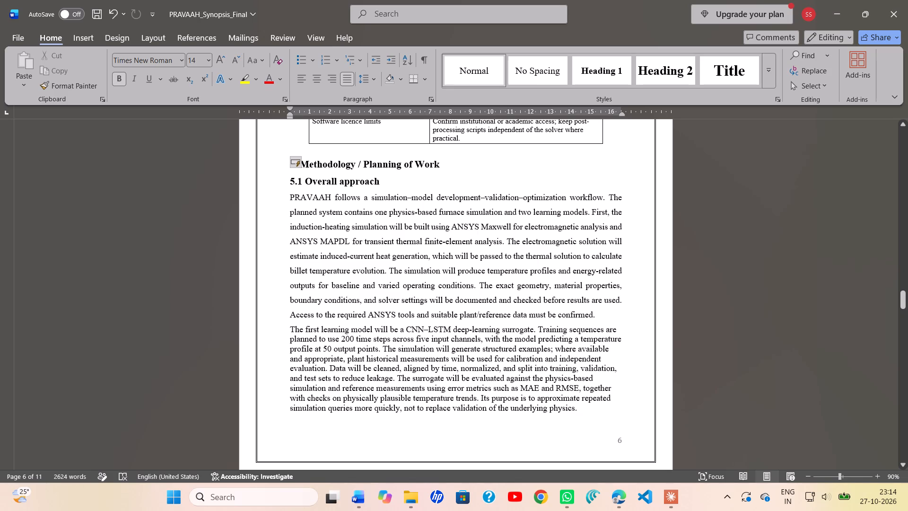
Check the alignment and line spacing of the first paragraph under "5.1 Overall approach" against the CNN–LSTM paragraph below it.
left_click_drag(290, 329, 579, 425)
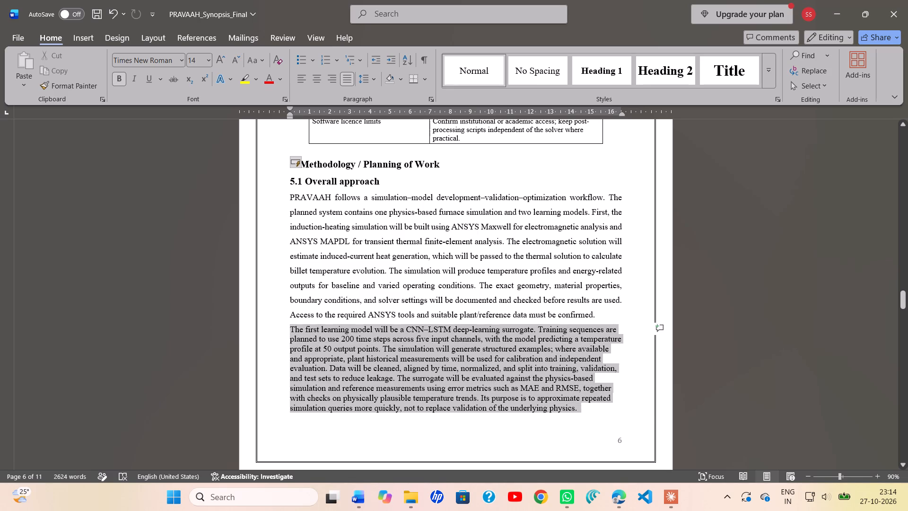
left_click_drag(579, 425, 580, 425)
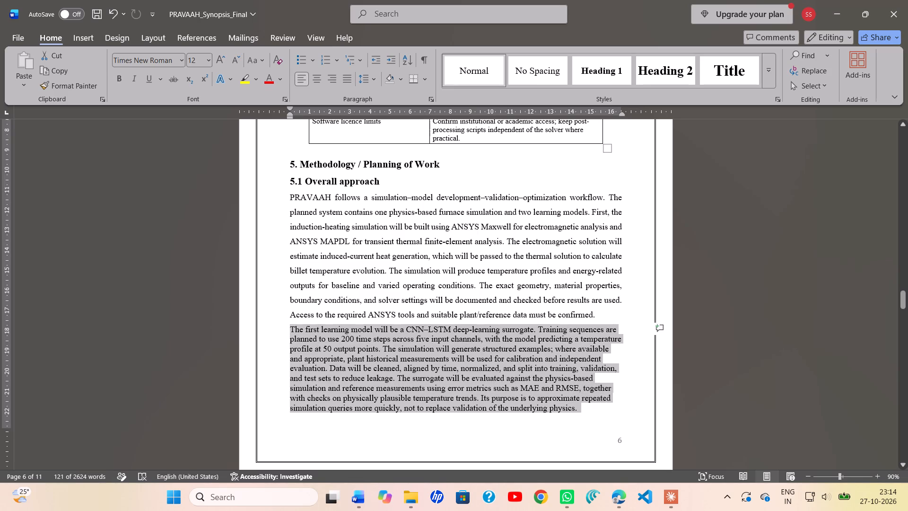
left_click_drag(290, 197, 567, 242)
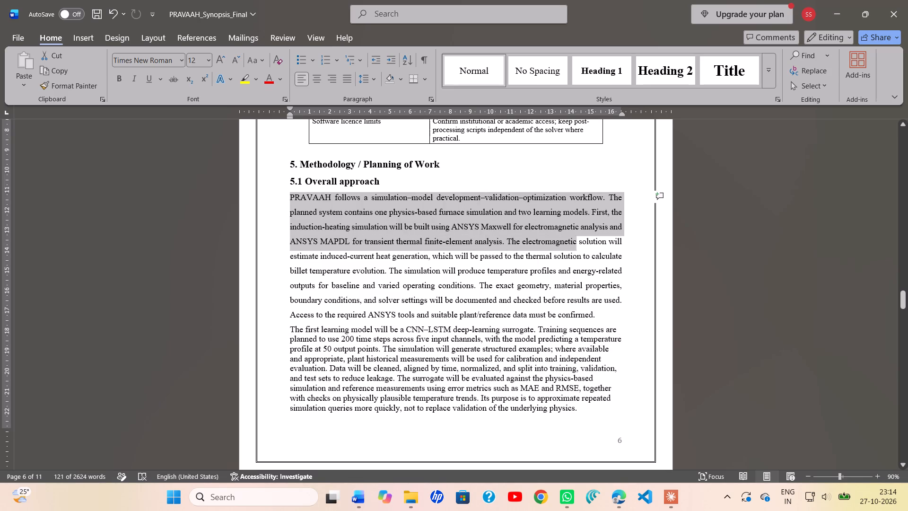
left_click_drag(567, 242, 598, 313)
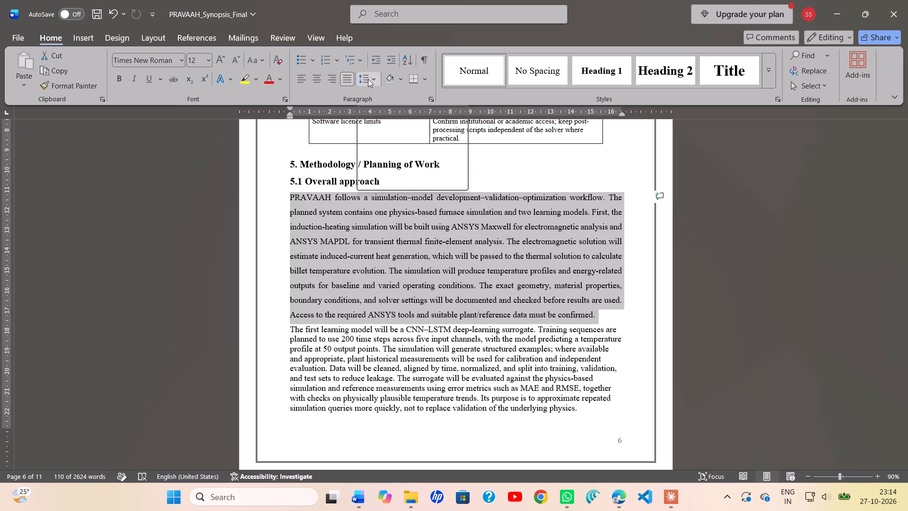
left_click(348, 83)
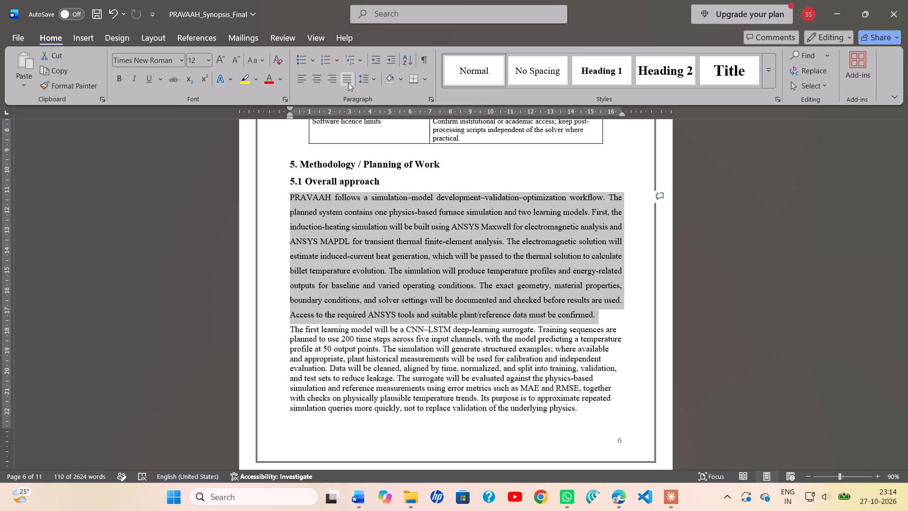
left_click(343, 84)
left_click(369, 85)
left_click(274, 342)
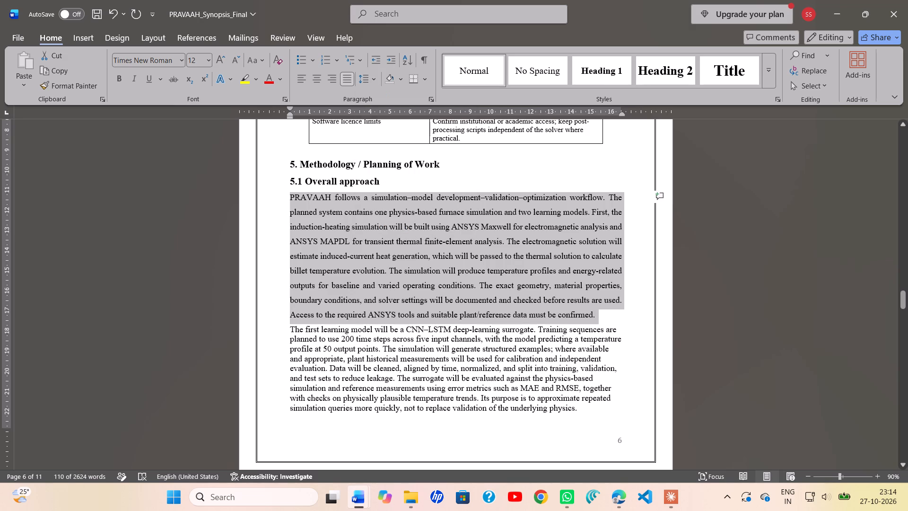
Set the line spacing of the "The first learning model" paragraph in section 5.1 to 1.5.
left_click(291, 330)
left_click_drag(291, 330, 518, 420)
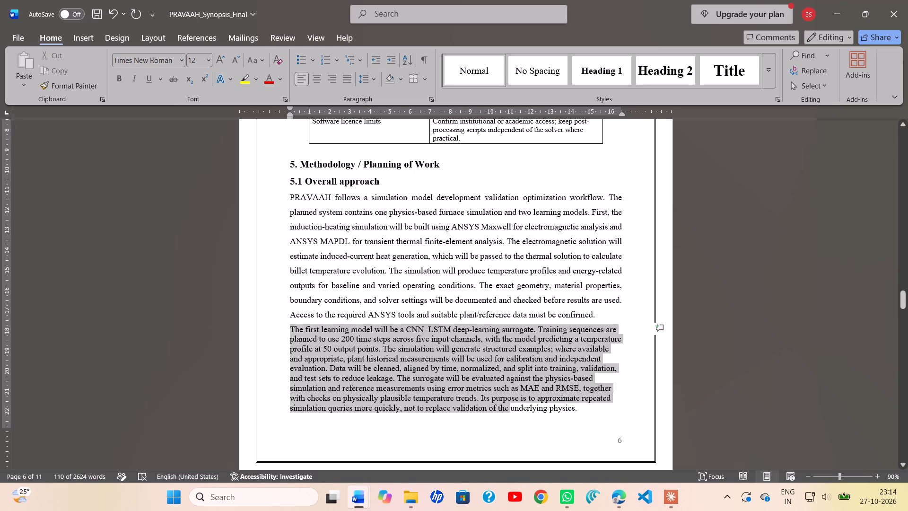
left_click_drag(518, 420, 585, 421)
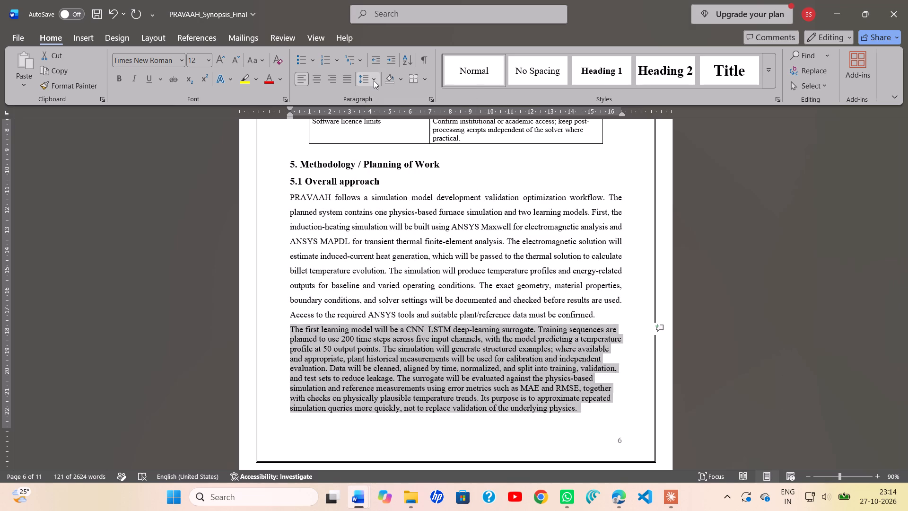
left_click(374, 80)
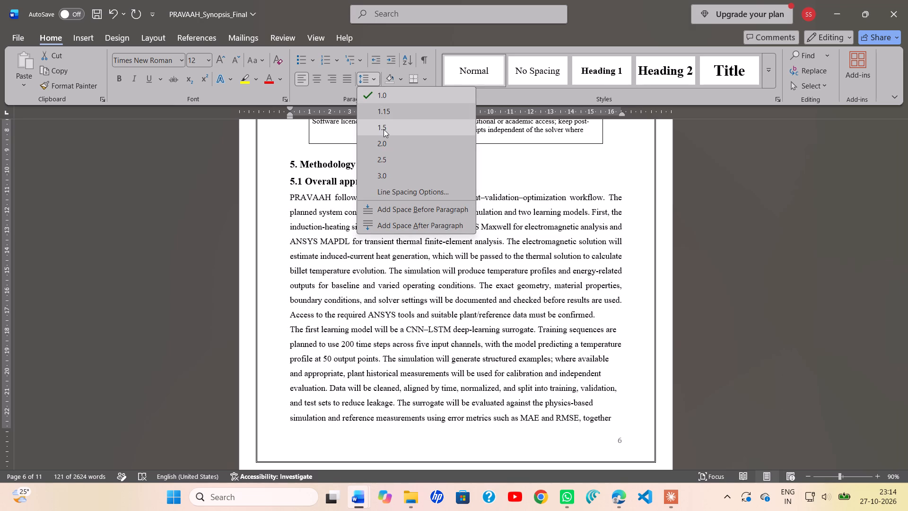
left_click(384, 129)
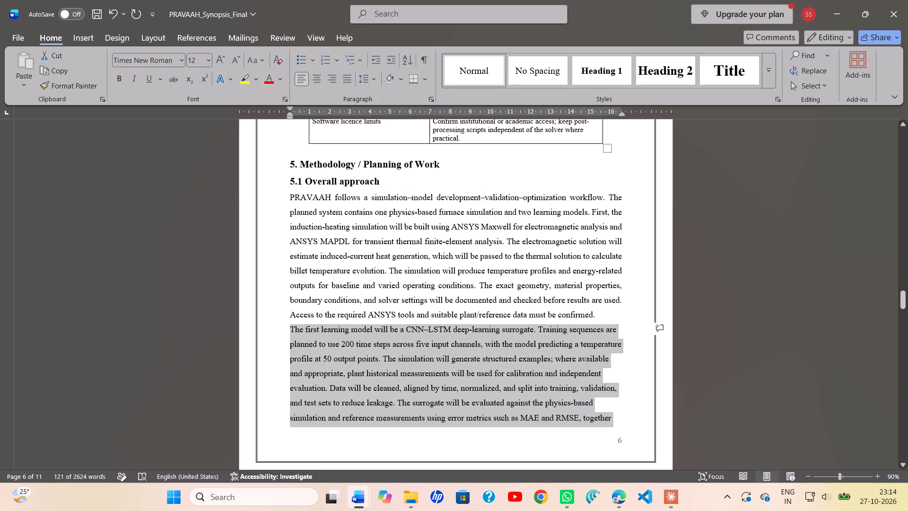
Insert a blank line between the first paragraph of section 5.1 and the "The first learning model" paragraph.
left_click(596, 314)
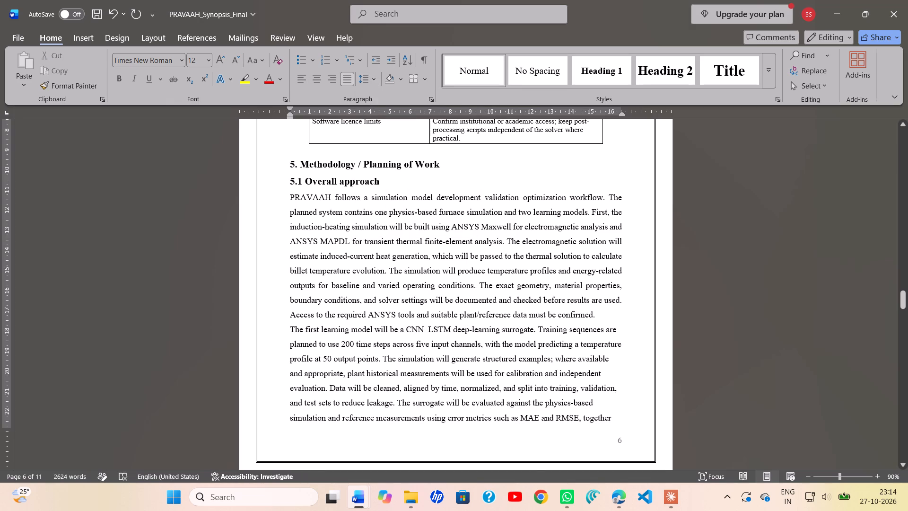
key("Return")
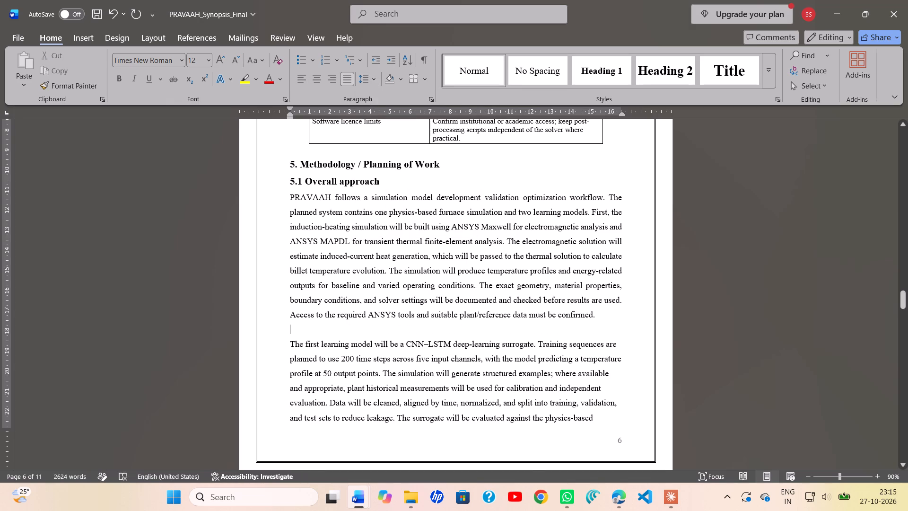
Justify the "The first learning model" paragraph in section 5.1.
left_click_drag(289, 340, 522, 425)
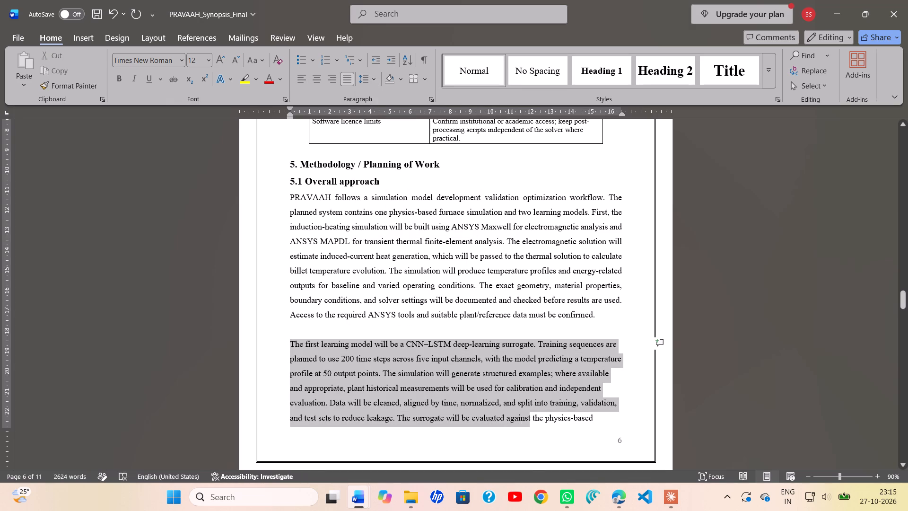
left_click_drag(522, 425, 598, 417)
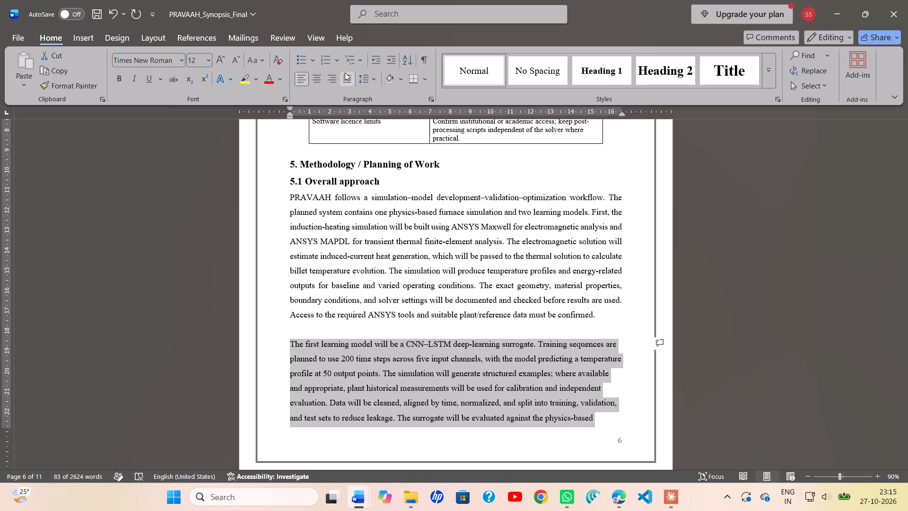
left_click(345, 72)
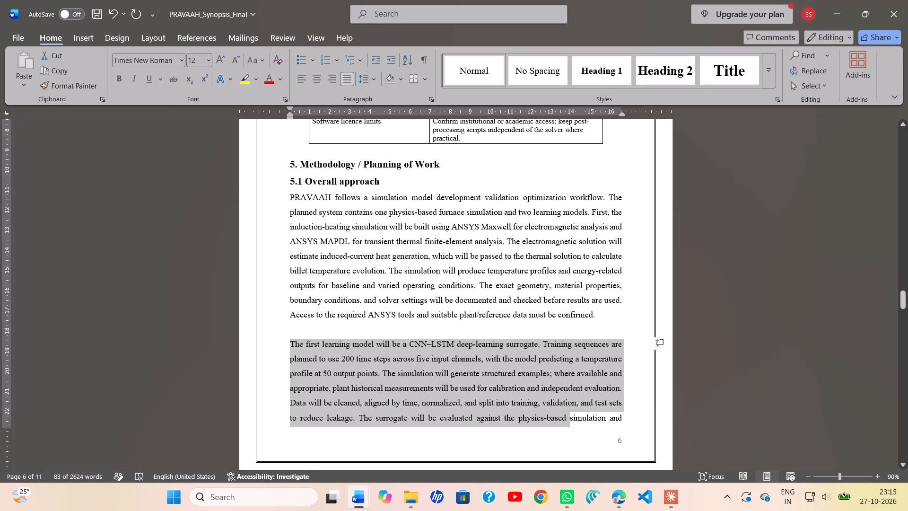
left_click(273, 334)
Apply 1.5 line spacing and justified alignment to the text at the top of page 7, including the "The second learning model" paragraph.
scroll(273, 334, "down", 2)
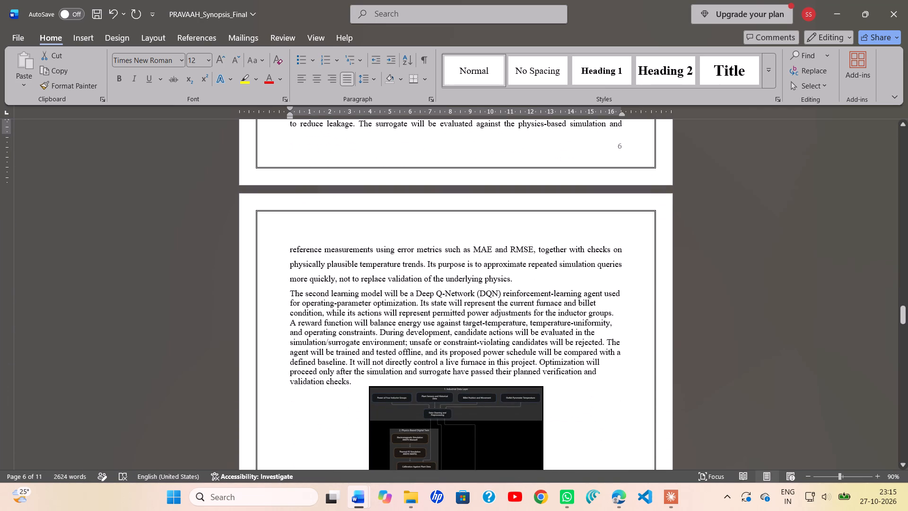
left_click_drag(287, 245, 318, 296)
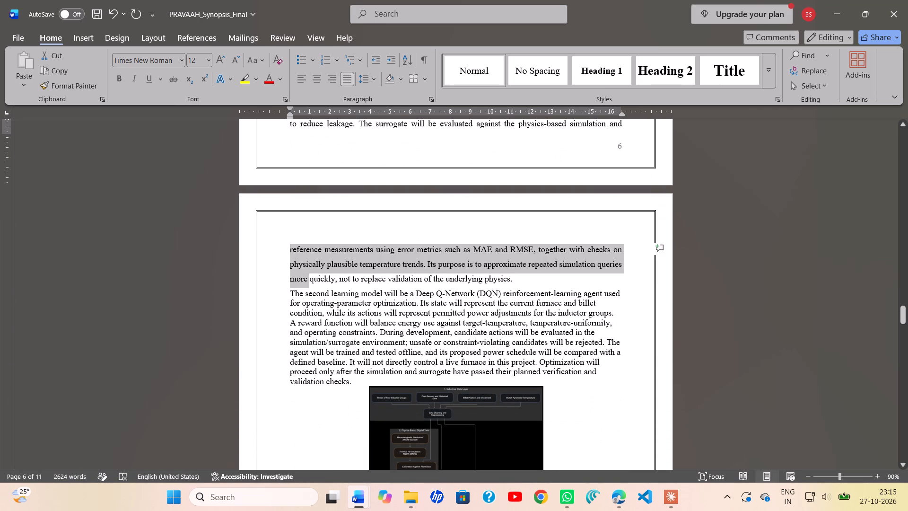
left_click_drag(318, 296, 354, 377)
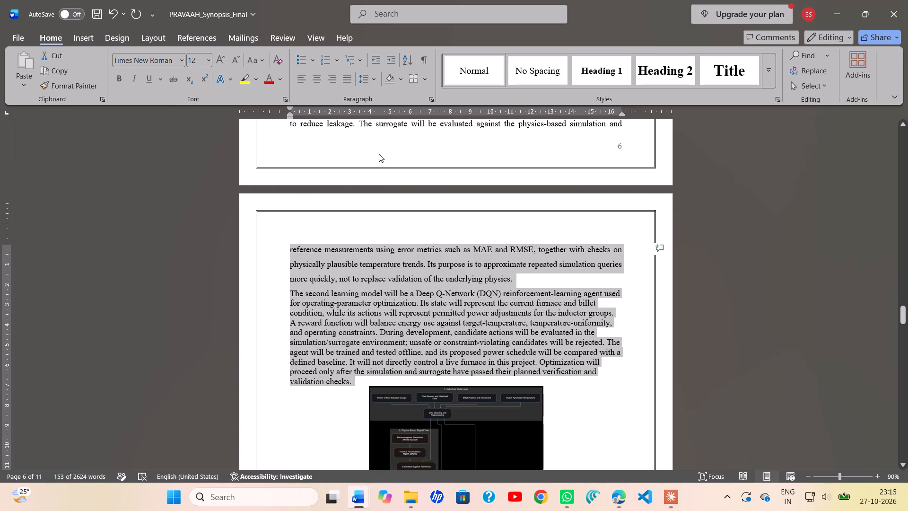
left_click(373, 84)
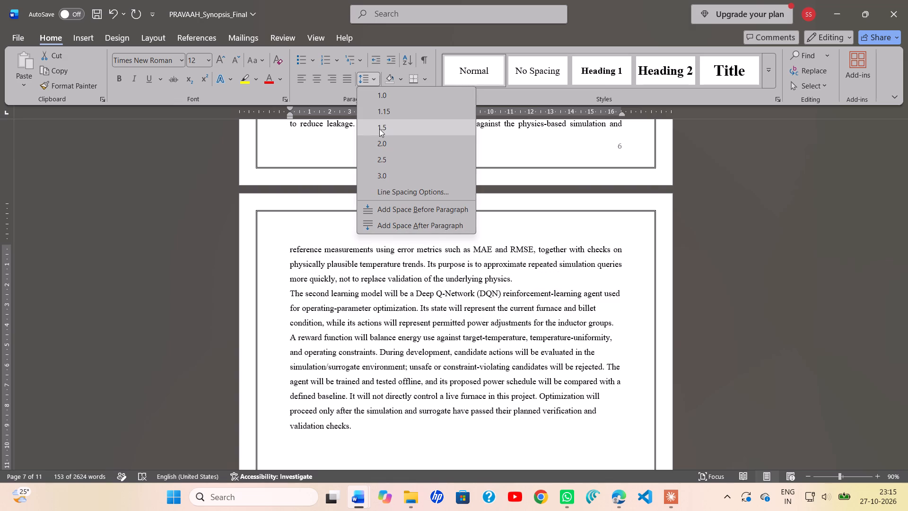
left_click(379, 129)
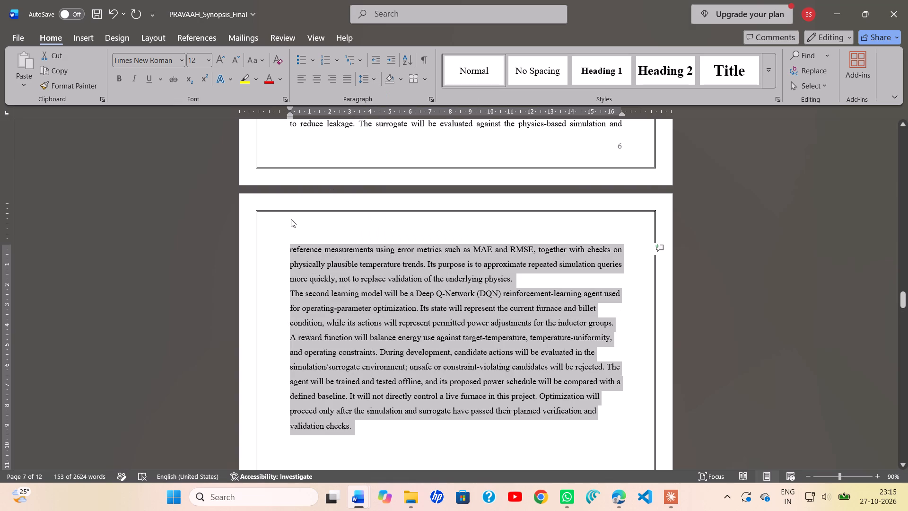
left_click(349, 82)
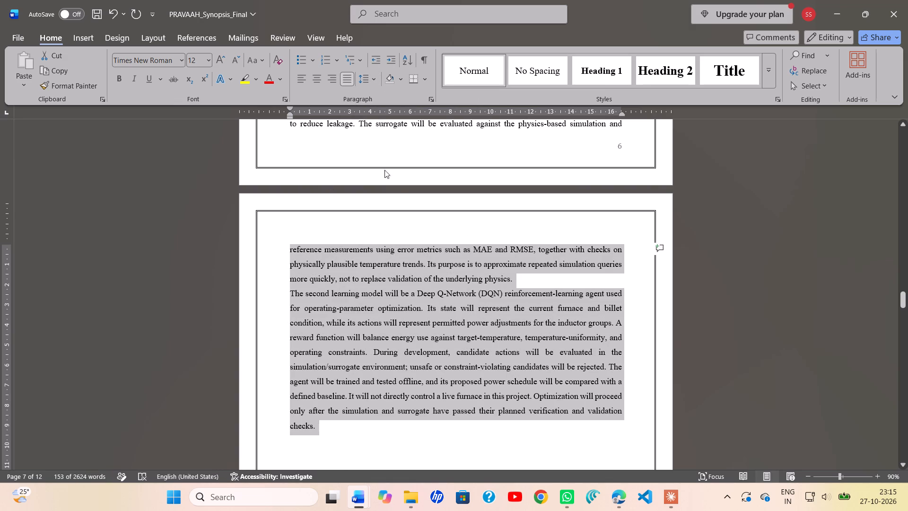
left_click(487, 208)
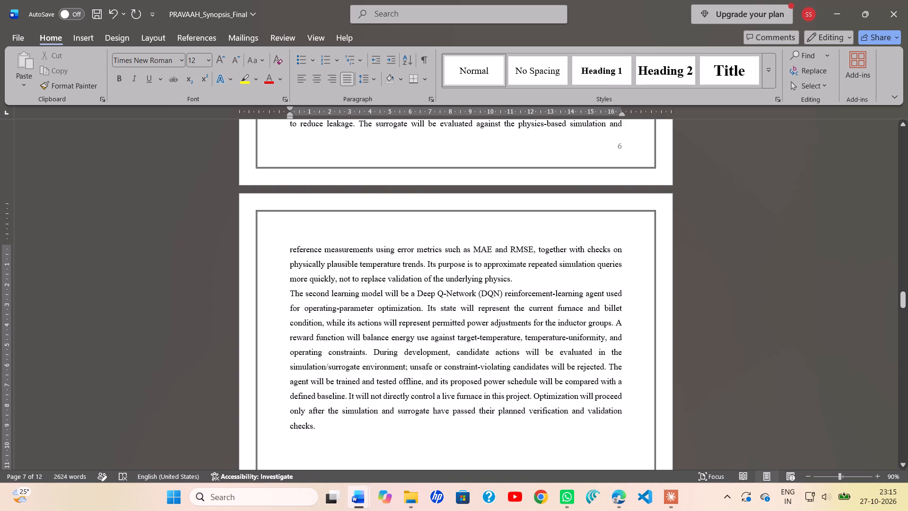
Insert a blank line above the "The second learning model" paragraph on page 7.
left_click(515, 282)
key("Return")
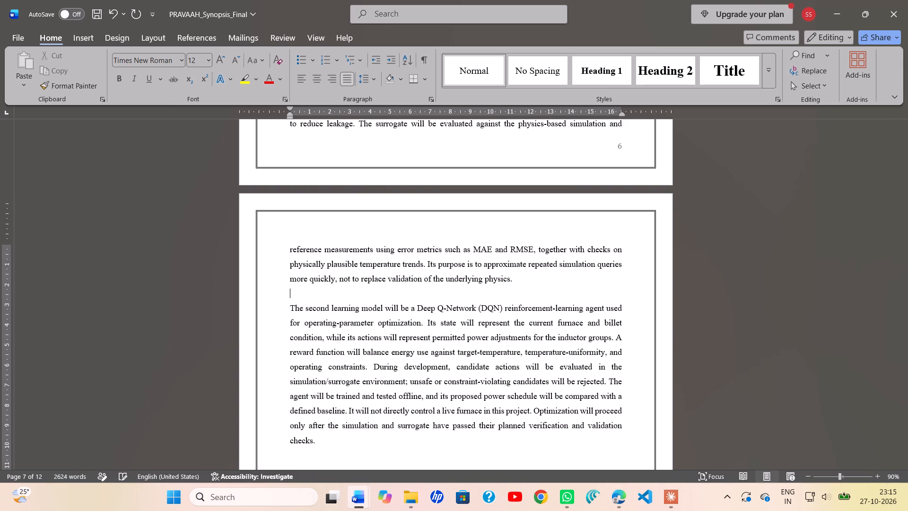
Insert blank lines above the "5. Methodology / Planning of Work" heading to push it onto page 7.
scroll(515, 282, "up", 1)
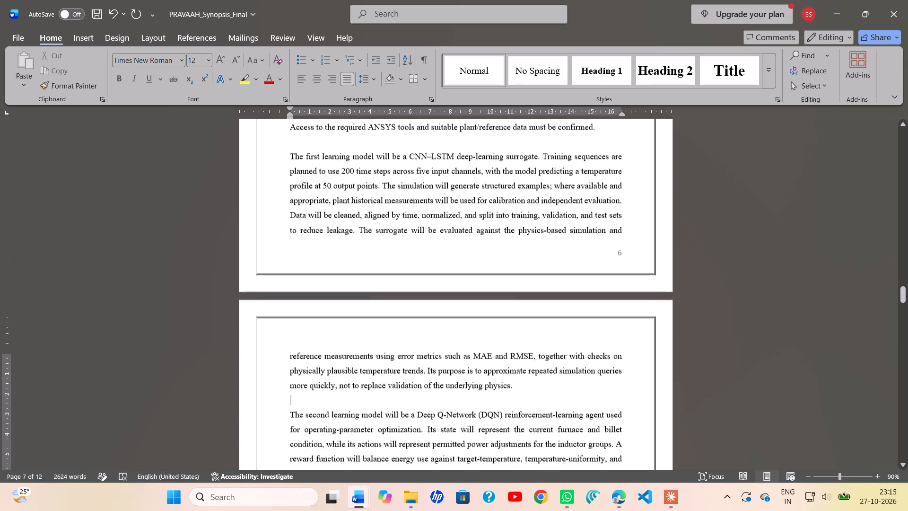
scroll(515, 282, "up", 2)
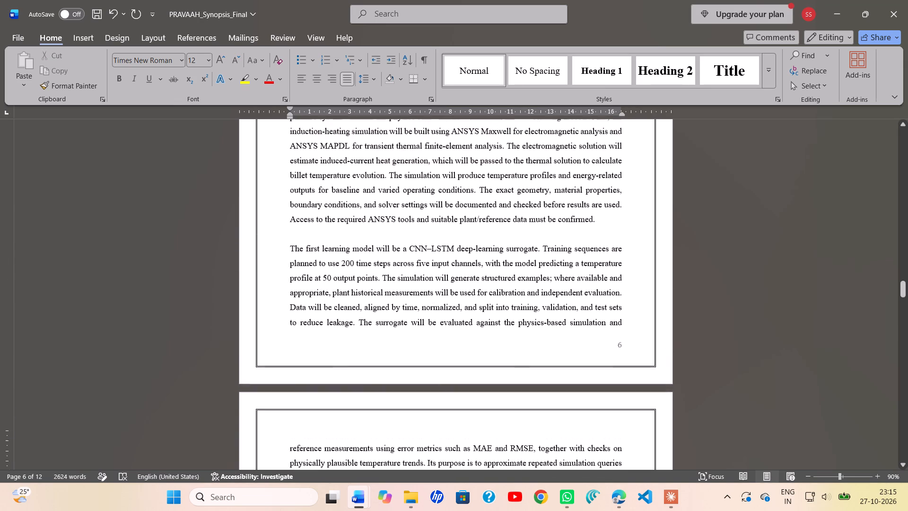
scroll(515, 282, "up", 1)
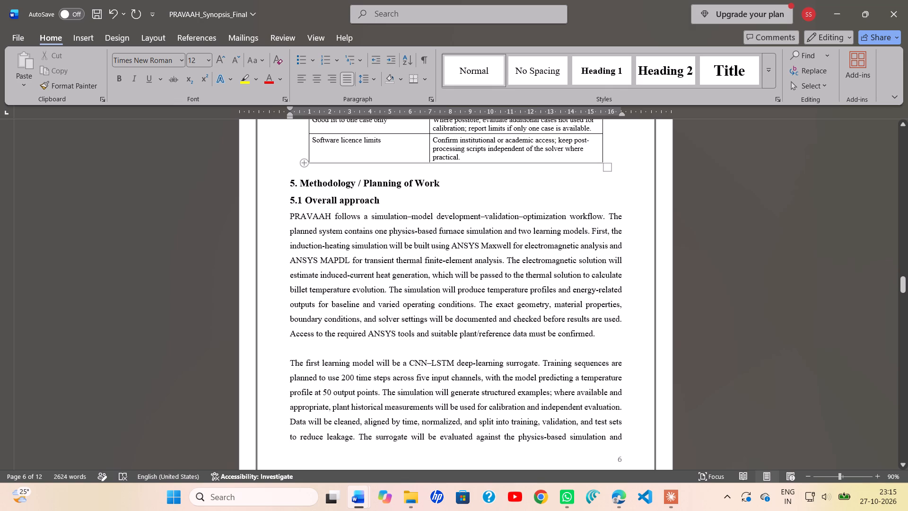
left_click(288, 183)
key("Return")
key("Return")
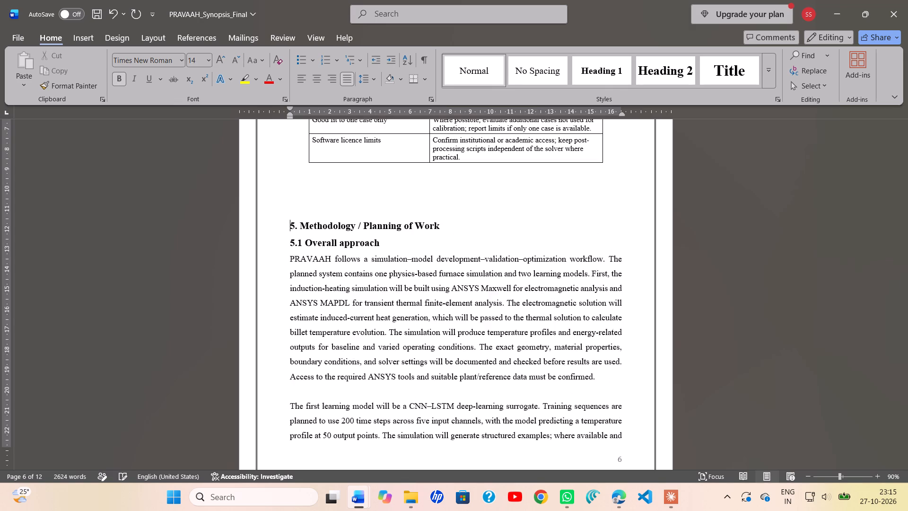
key("Return")
key("Return")
key("Return")
key("Return")
key("Return")
key("Return")
key("Return")
key("Return")
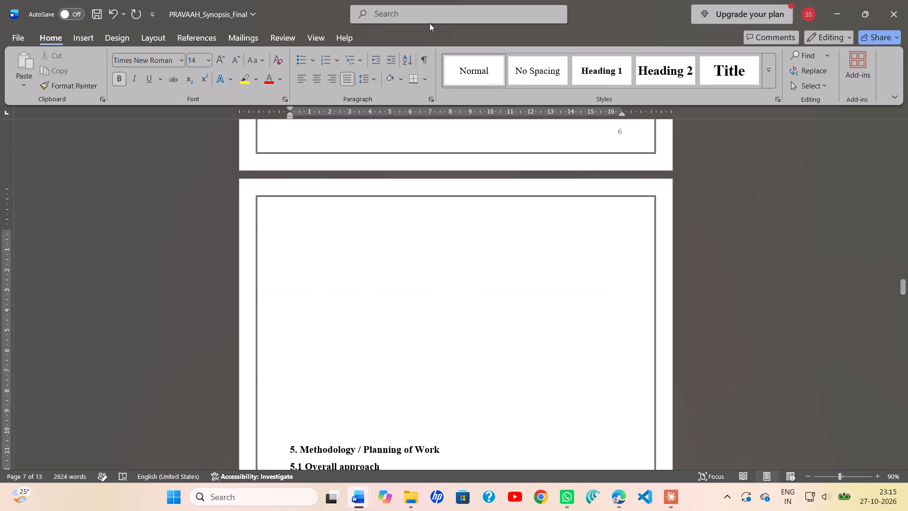
Apply the Normal style to the section 5 heading and add blank lines above it until it starts page 7.
left_click(446, 79)
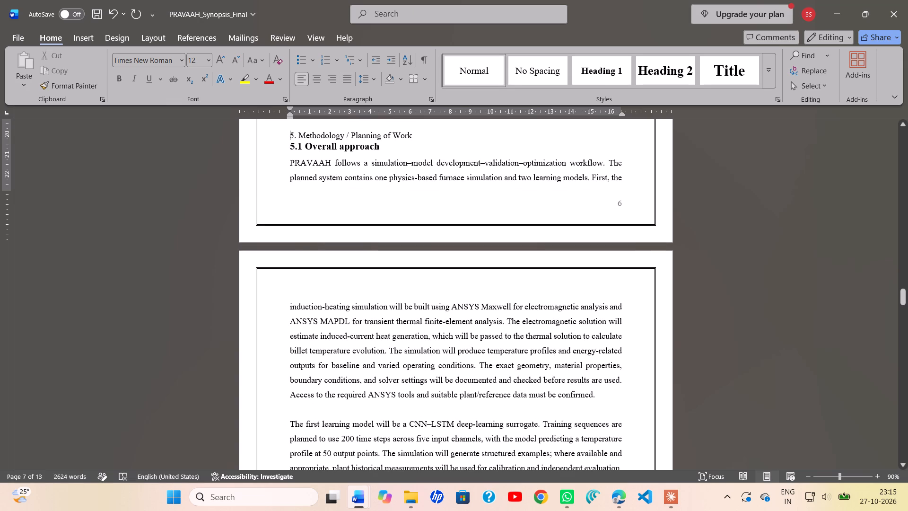
key("Return")
key("Return")
key("Return")
key("Return")
key("Return")
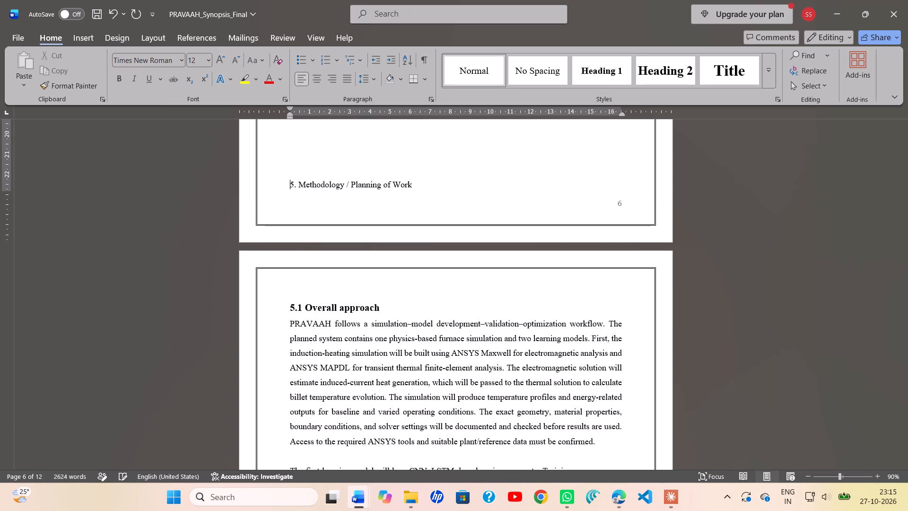
key("Return")
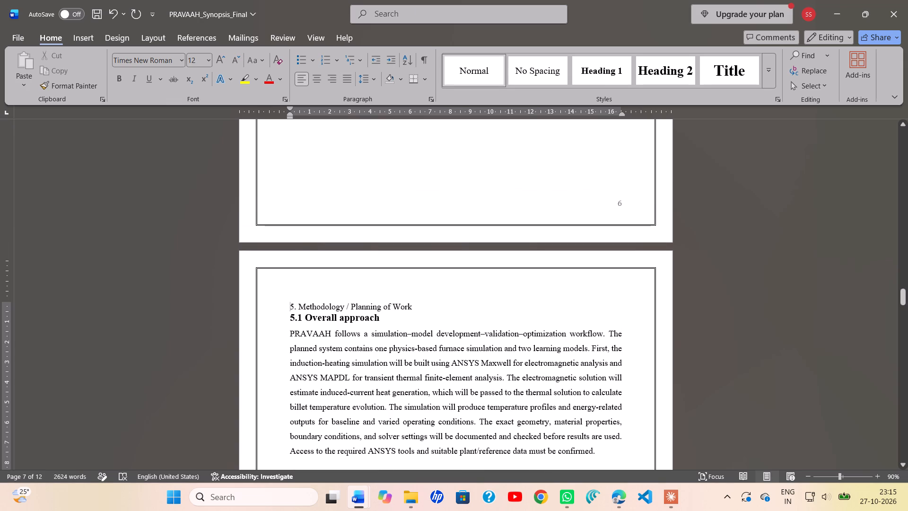
Make the "5. Methodology / Planning of Work" heading bold at 14 pt.
left_click_drag(291, 302, 416, 303)
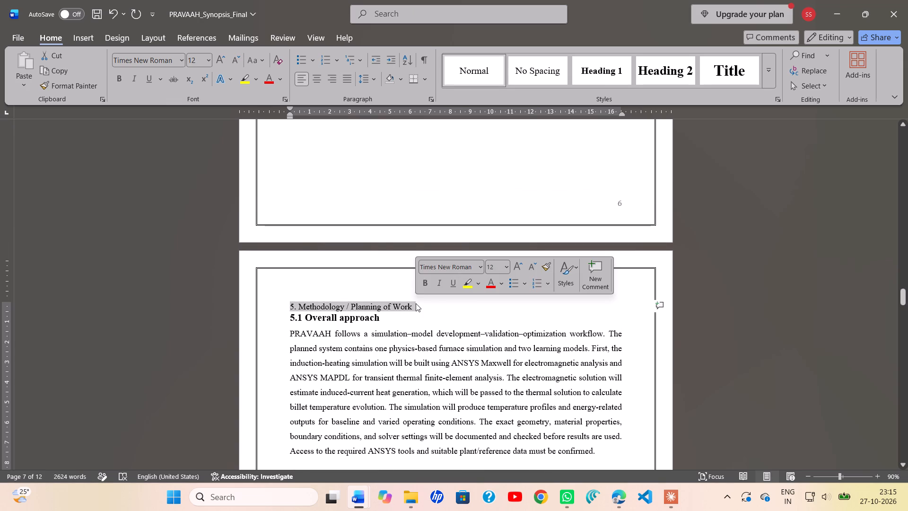
left_click(421, 285)
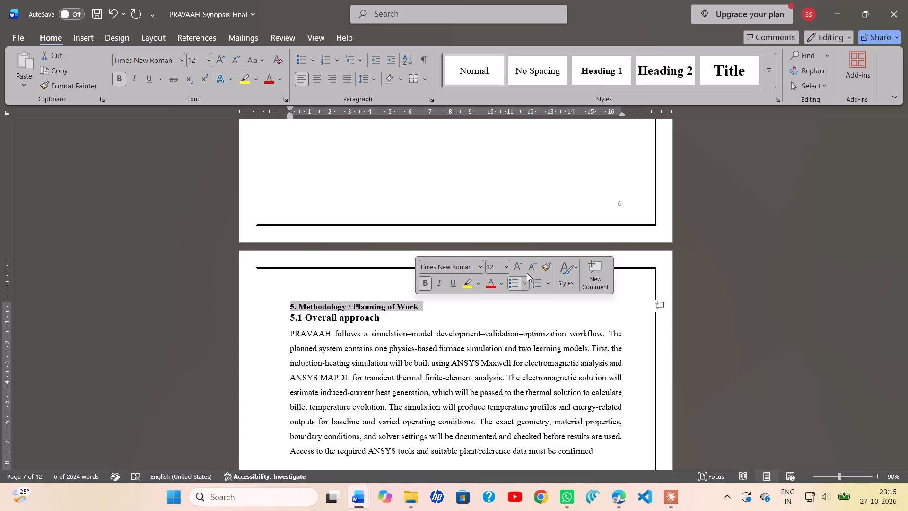
left_click(523, 271)
left_click(475, 307)
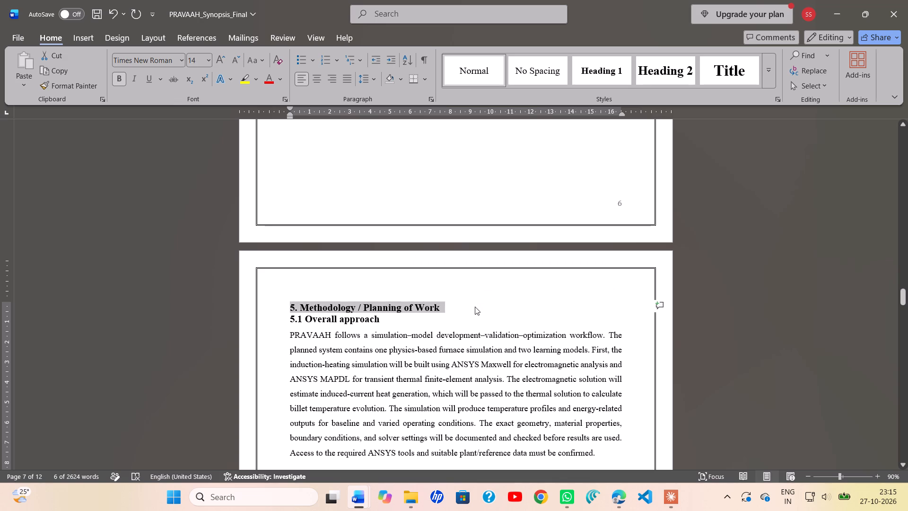
Insert a blank line between the section 5 heading and the "5.1 Overall approach" heading.
left_click(290, 323)
key("Return")
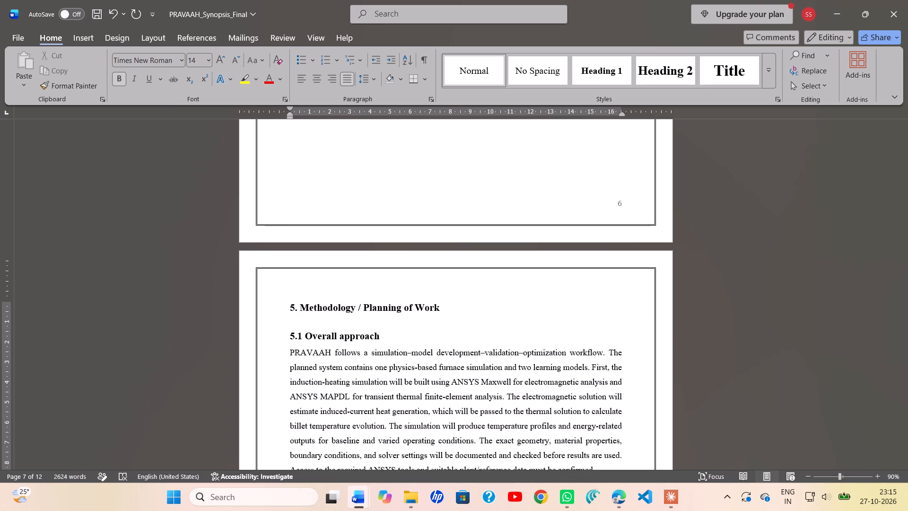
Review the layout of the remaining pages, from section 5.1 through the references.
scroll(290, 323, "down", 3)
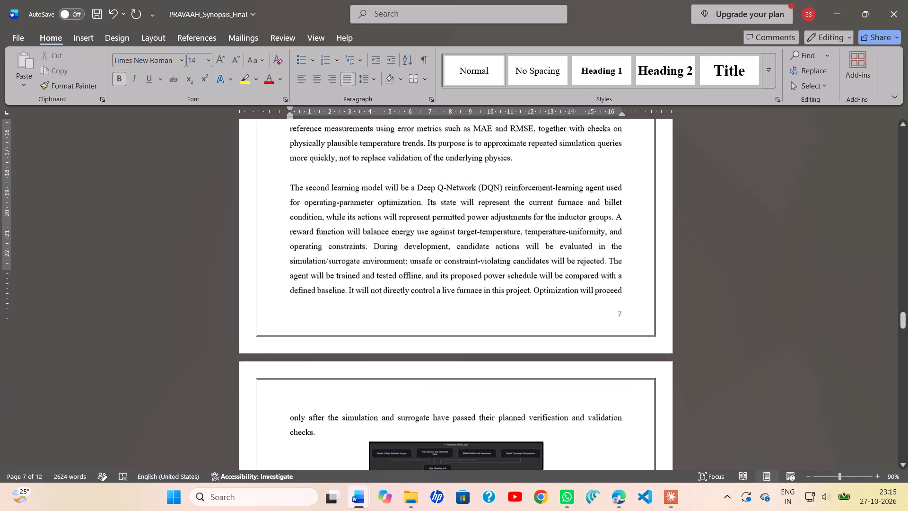
scroll(290, 323, "down", 3)
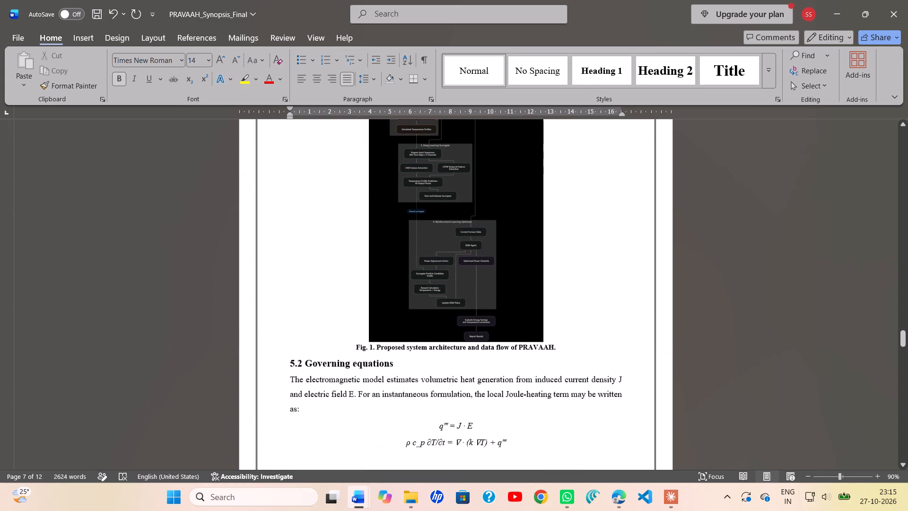
scroll(290, 323, "down", 4)
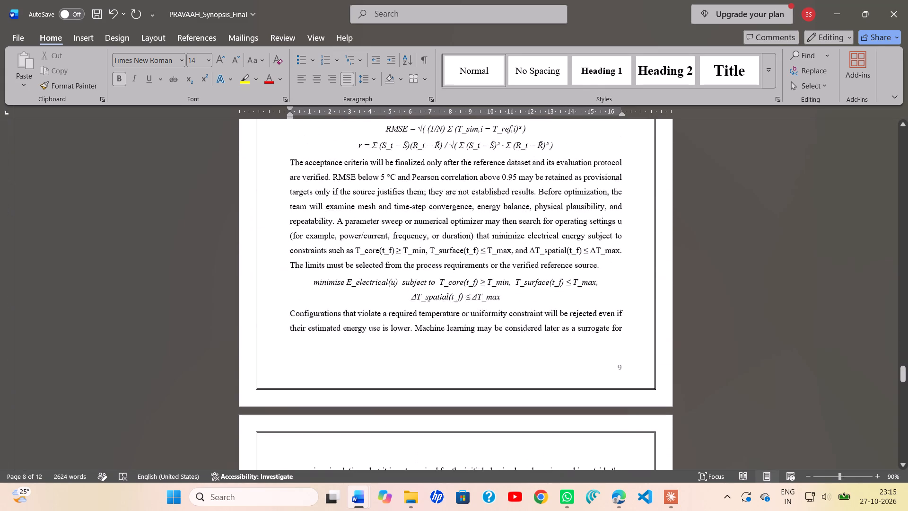
scroll(290, 323, "up", 5)
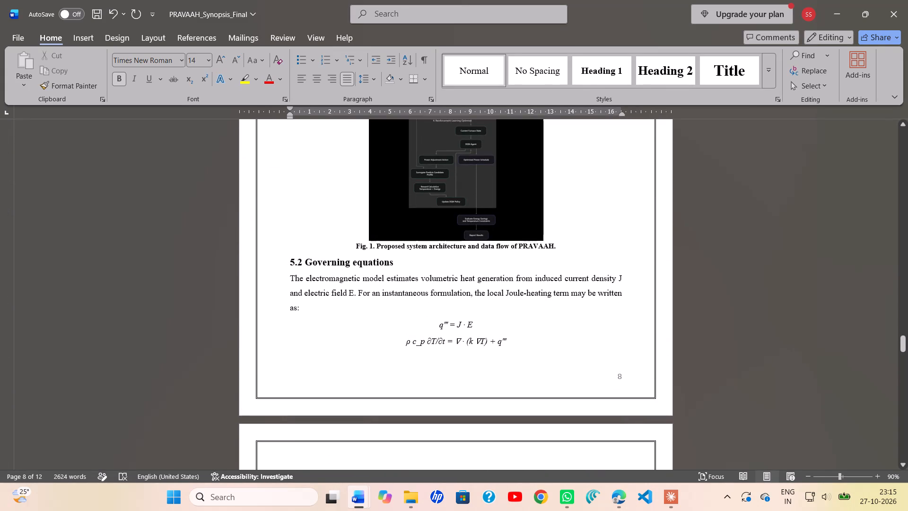
scroll(290, 323, "down", 3)
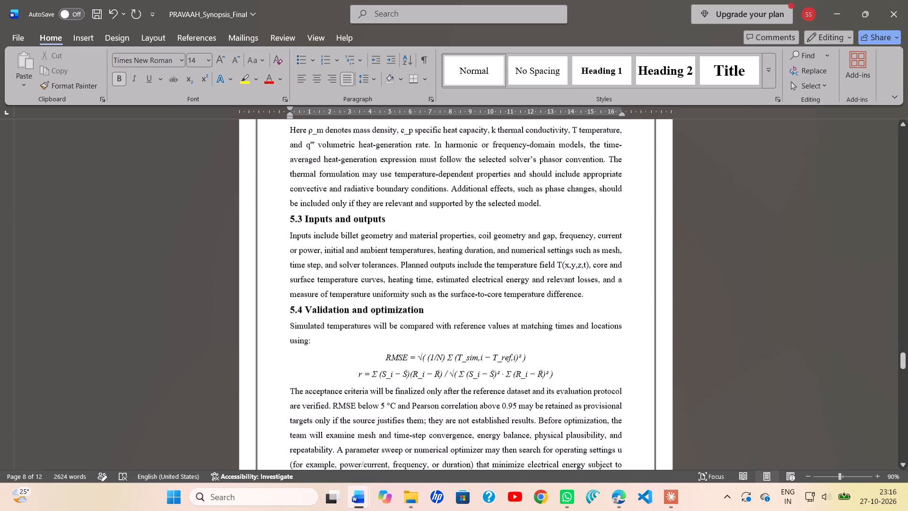
scroll(290, 323, "down", 4)
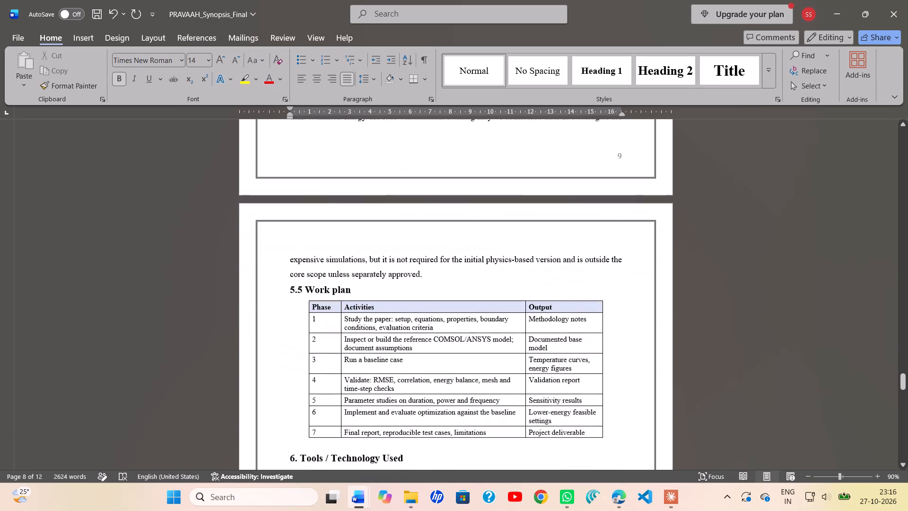
scroll(290, 323, "down", 2)
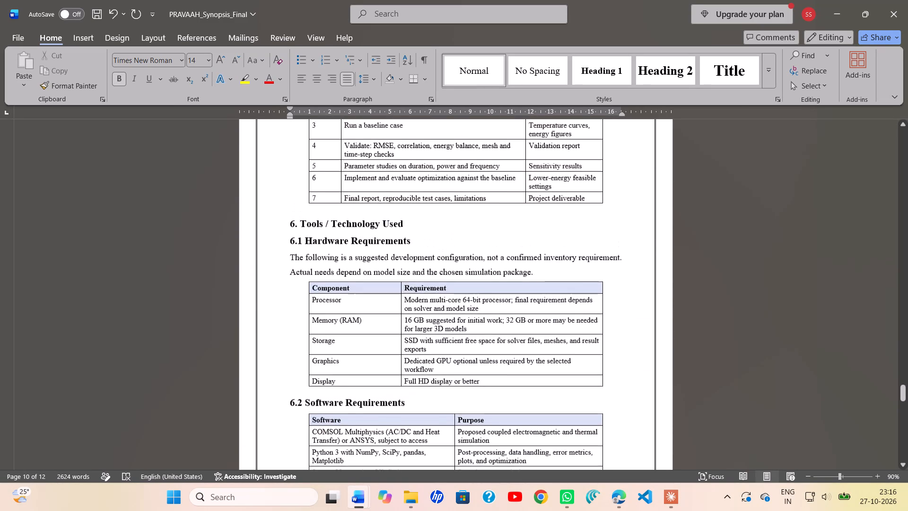
scroll(290, 323, "down", 3)
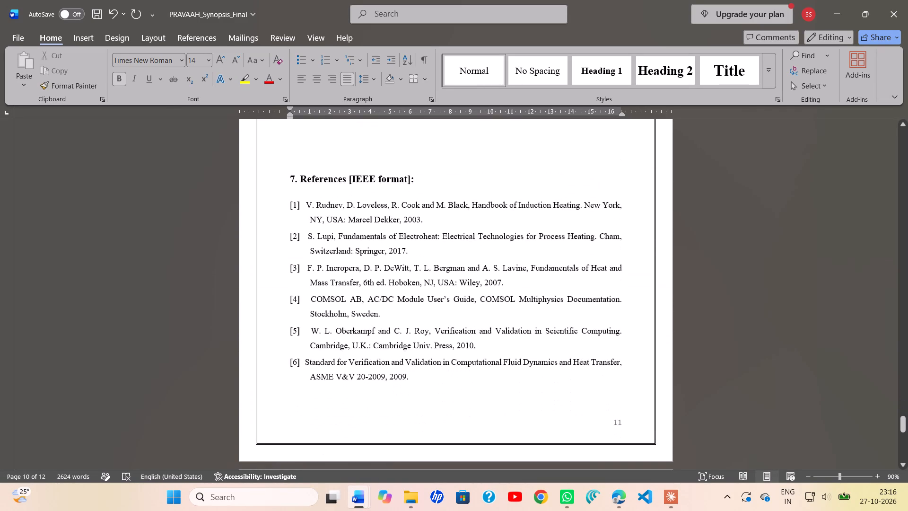
scroll(290, 323, "down", 4)
scroll(290, 323, "up", 2)
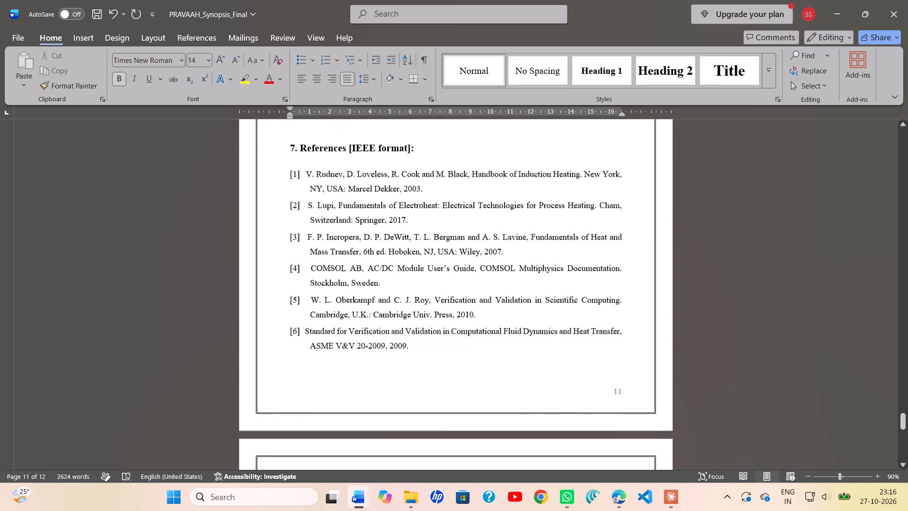
Insert blank lines above the "6. Tools / Technology Used" heading to push it onto page 11.
scroll(290, 323, "up", 5)
scroll(290, 323, "down", 2)
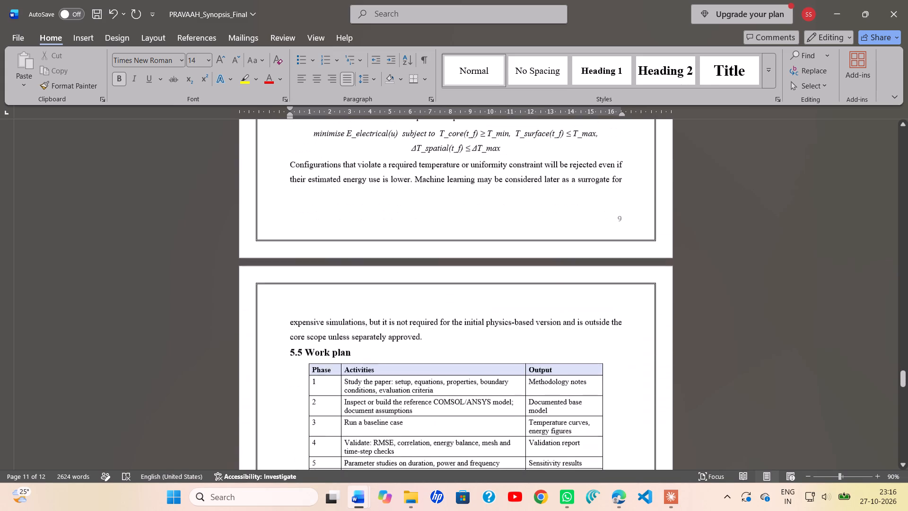
scroll(252, 310, "down", 2)
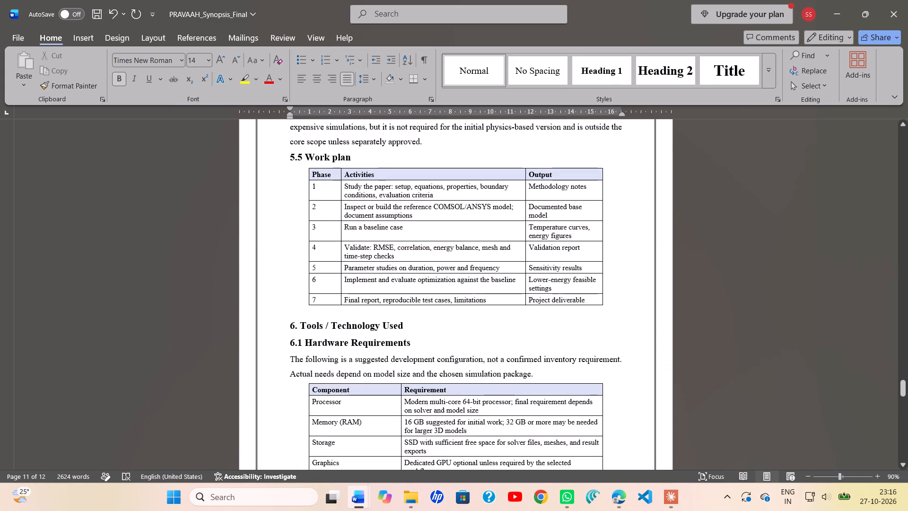
left_click(289, 321)
key("Return")
key("Return")
key("Return")
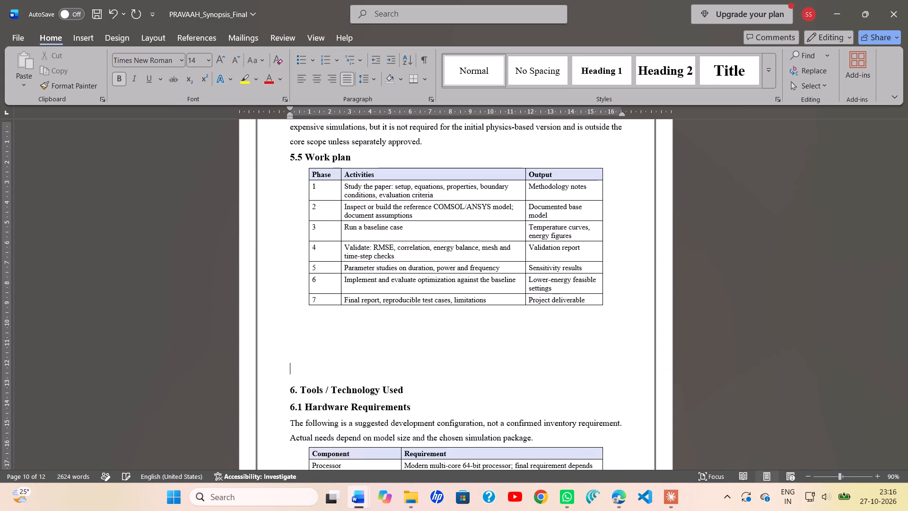
key("Return")
key("Return")
key("Return")
key("Return")
key("Return")
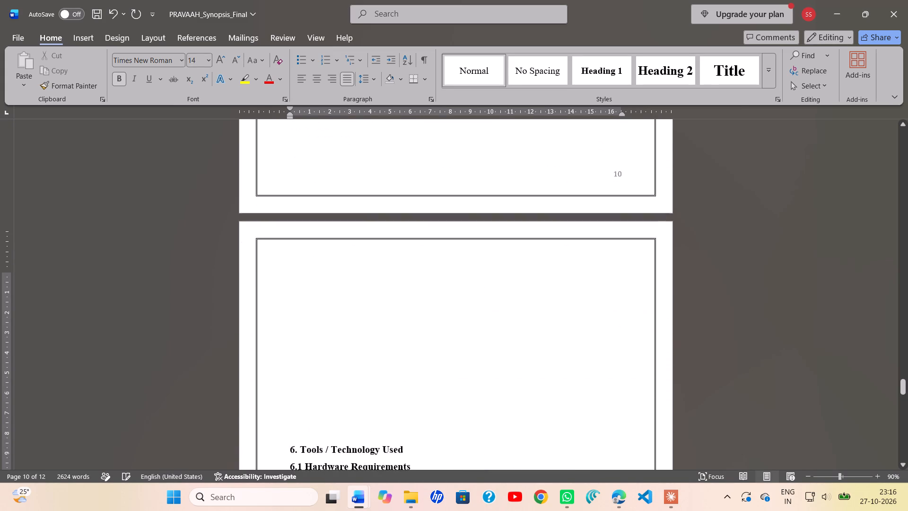
Apply the Normal style to the section 6 heading and adjust the blank lines above it until it starts page 11.
left_click(463, 73)
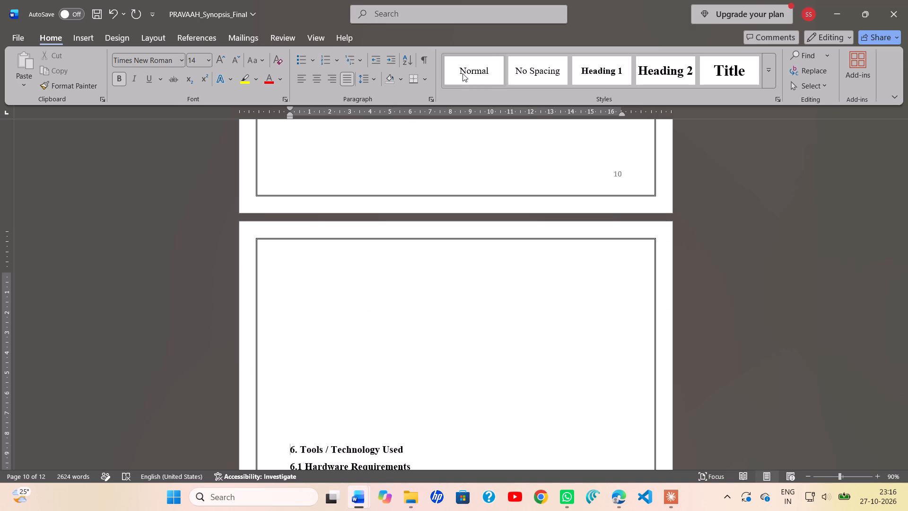
key("Return")
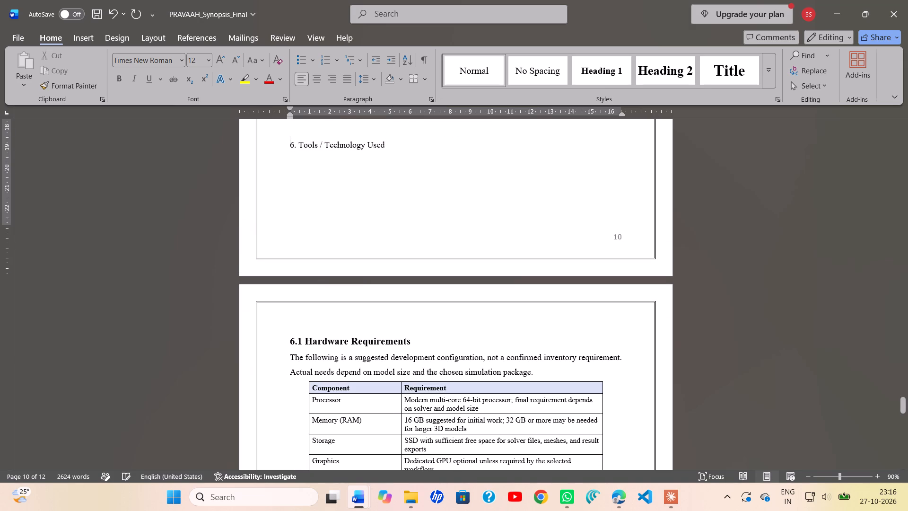
key("Return")
key("Return")
key("Return")
key("Return")
key("Return")
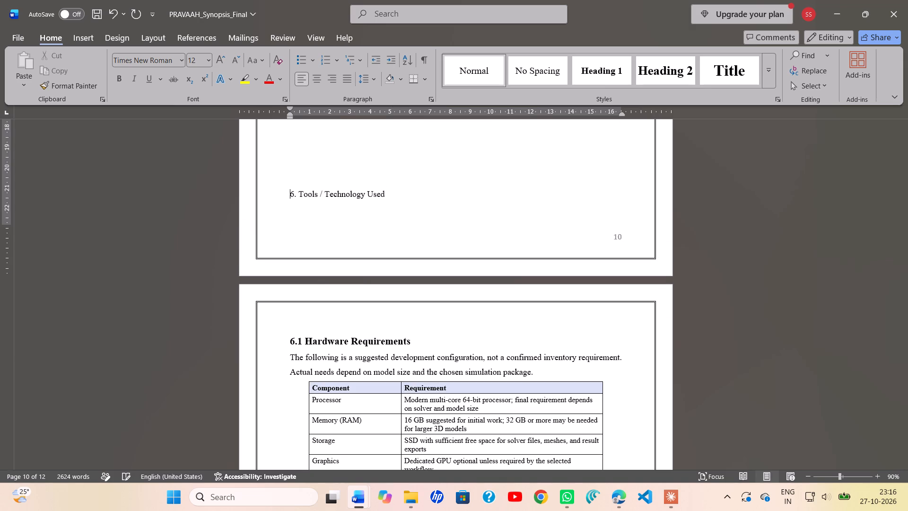
key("Return")
key("Return")
key("Return")
key("Return")
key("BackSpace")
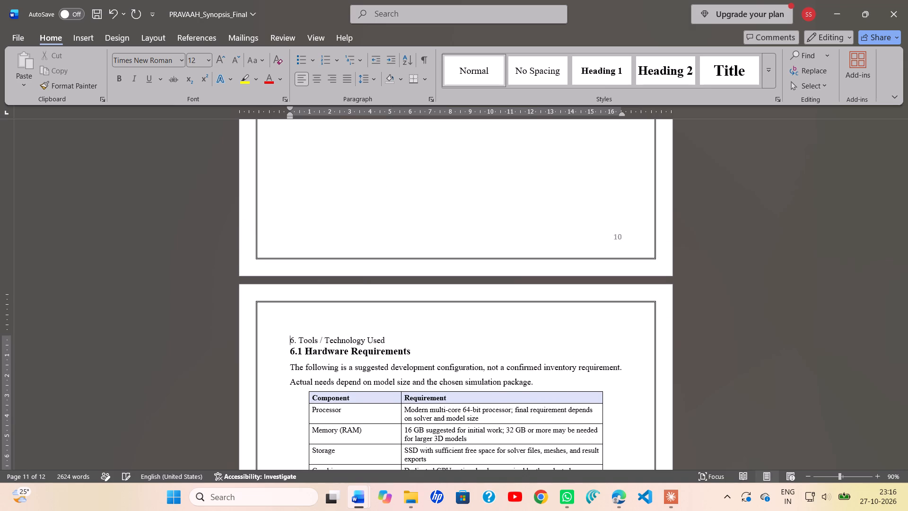
key("BackSpace")
key("Return")
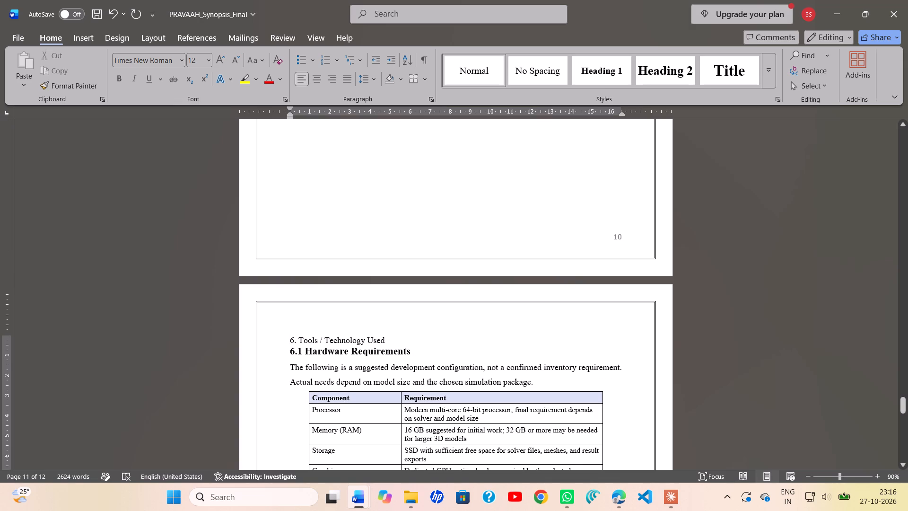
Make the "6. Tools / Technology Used" heading bold at 14 pt.
left_click_drag(288, 336, 381, 335)
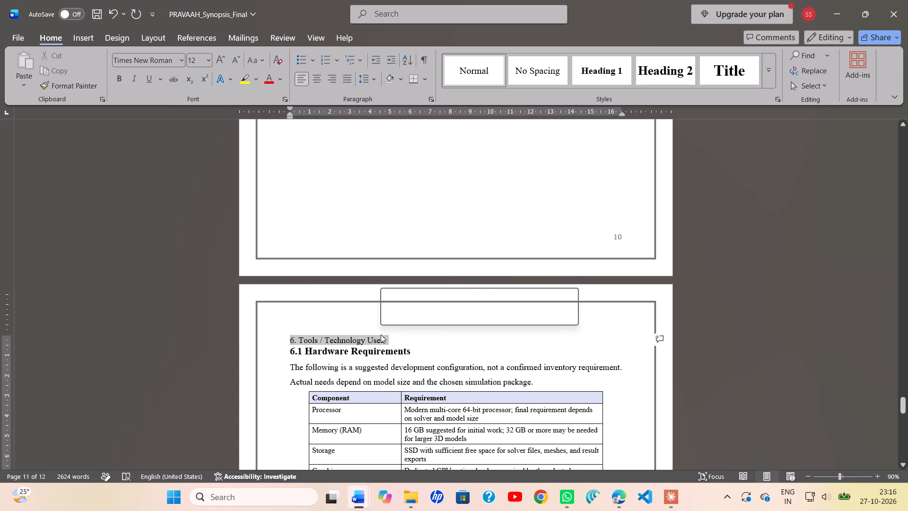
left_click(225, 61)
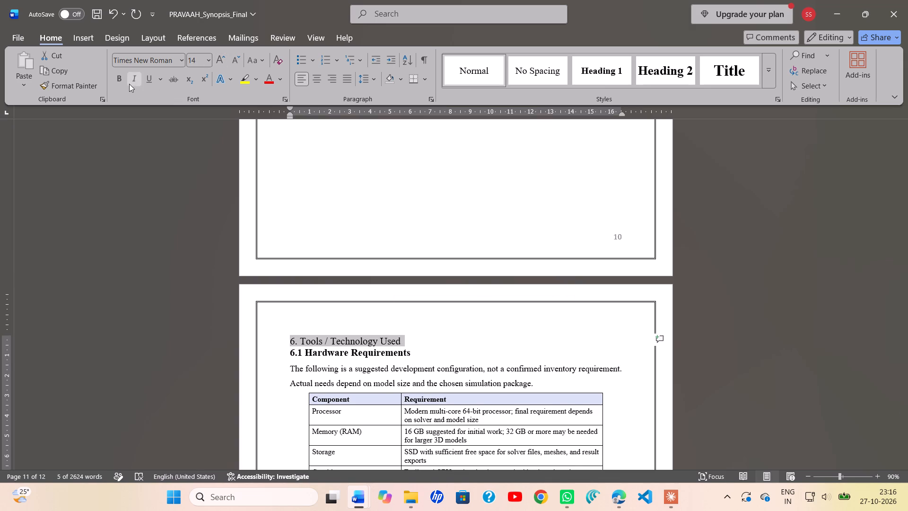
left_click(121, 81)
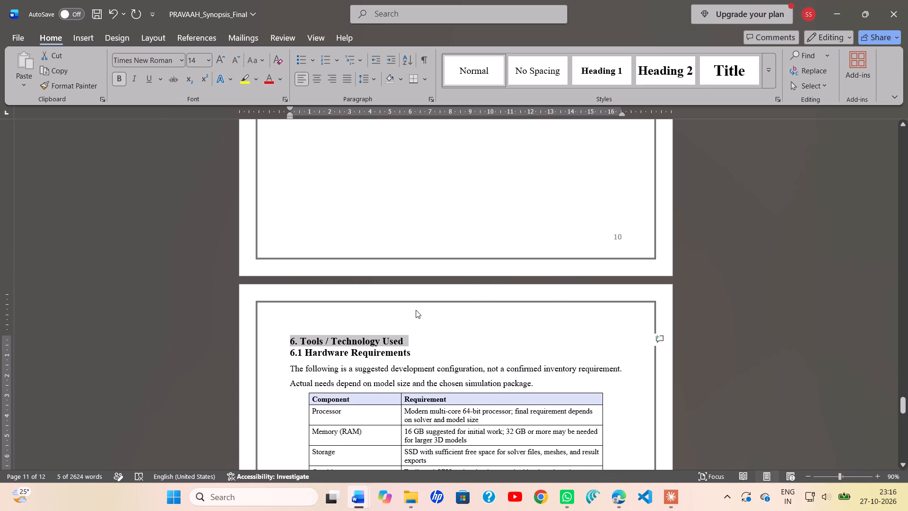
left_click(416, 310)
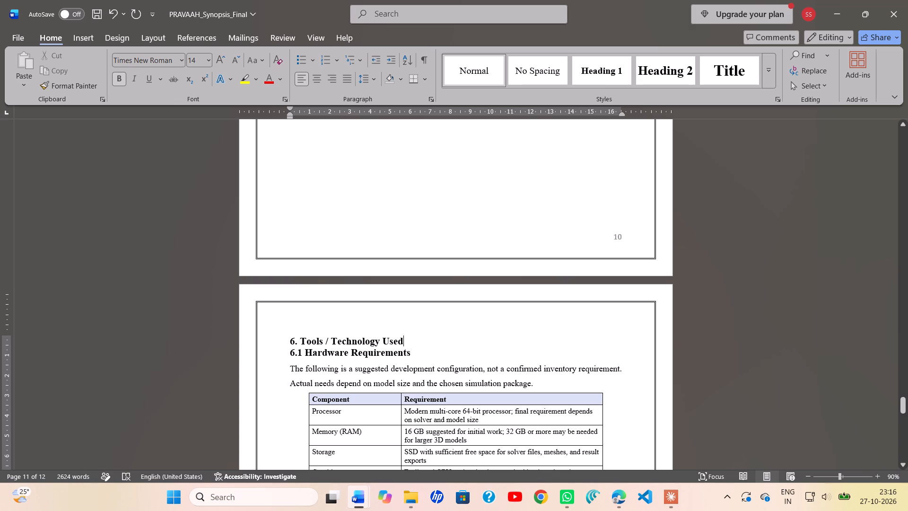
Insert a blank line between the section 6 heading and the "6.1 Hardware Requirements" heading.
left_click(291, 355)
key("Return")
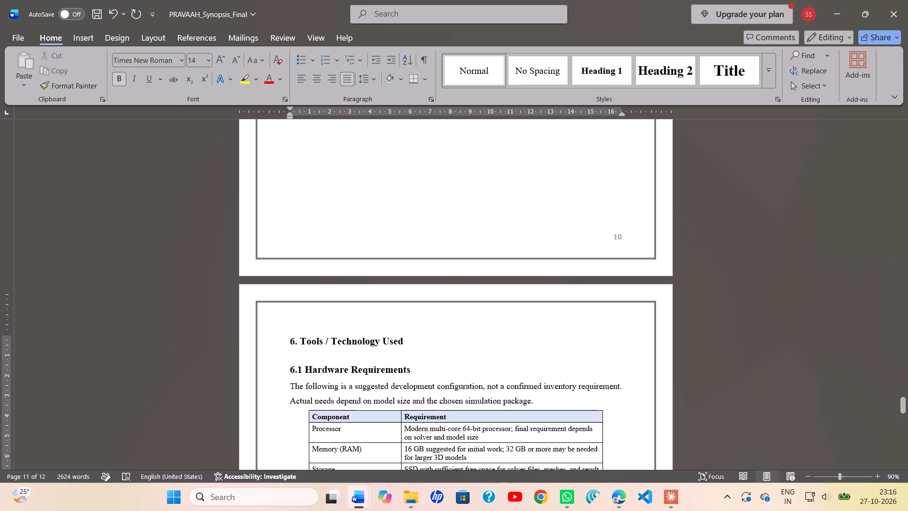
Remove the extra blank lines above the "7. References [IEEE format]:" heading, keeping it at the top of page 12.
scroll(291, 355, "down", 5)
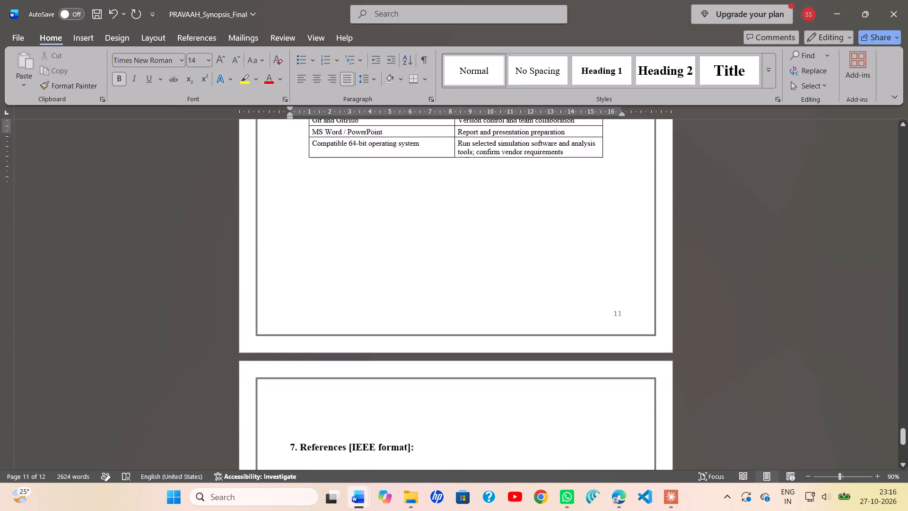
scroll(291, 355, "down", 1)
scroll(291, 355, "up", 1)
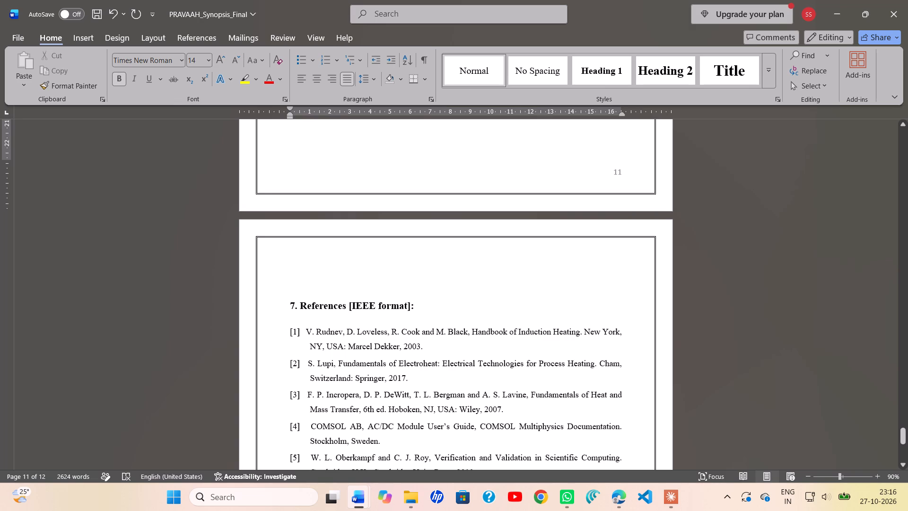
left_click(291, 304)
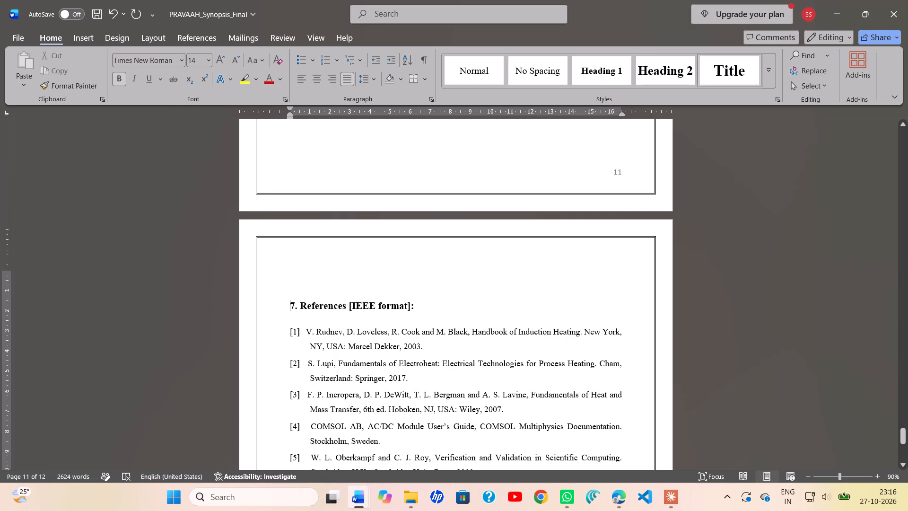
key("BackSpace")
key("BackSpace")
key("BackSpace")
key("BackSpace")
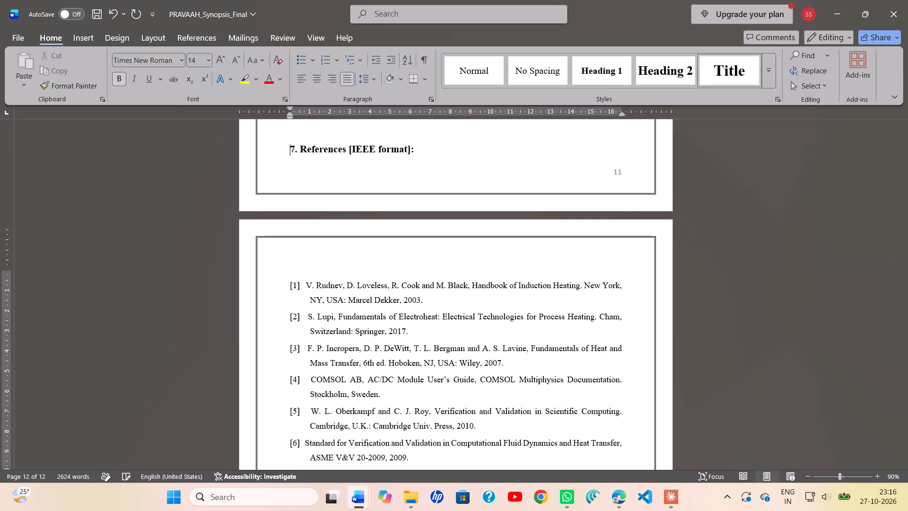
key("Return")
Review the layout from the references list back through sections 6 and 5 to the Fig. 1 architecture diagram on page 8.
scroll(291, 304, "down", 2)
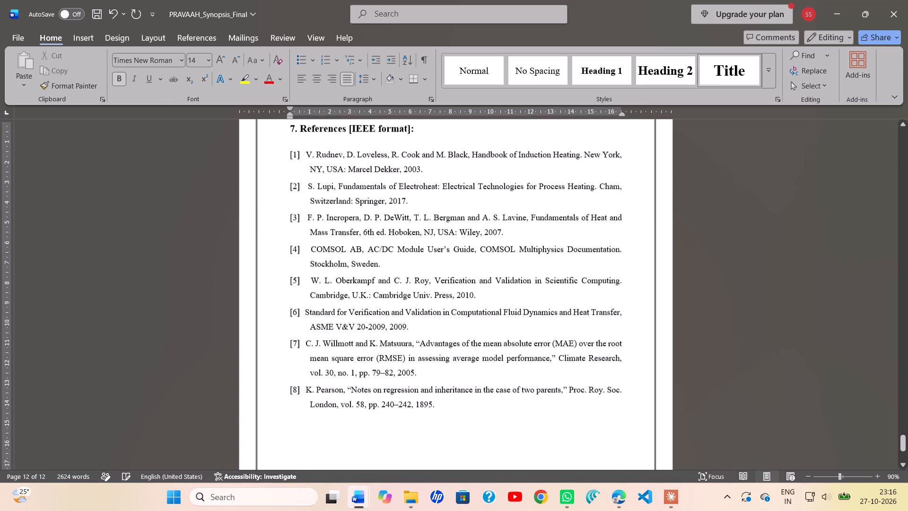
scroll(291, 304, "down", 3)
scroll(291, 304, "up", 2)
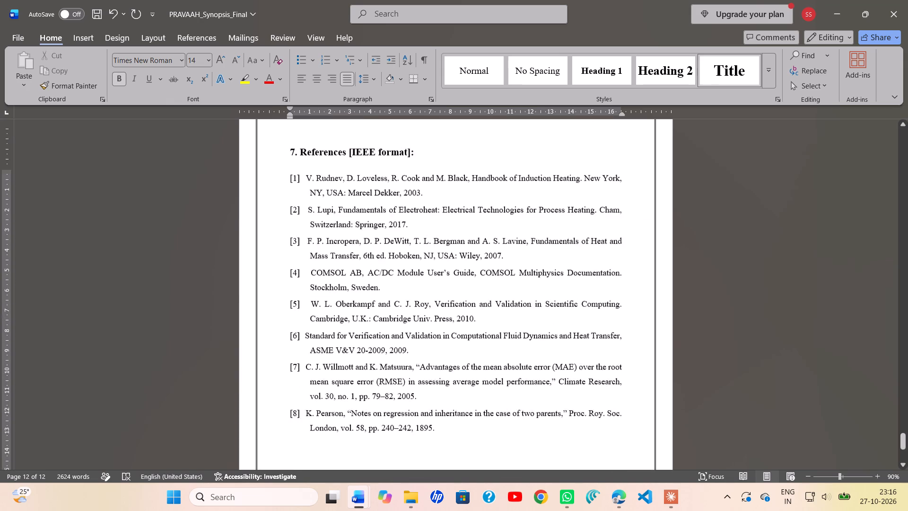
scroll(291, 304, "up", 4)
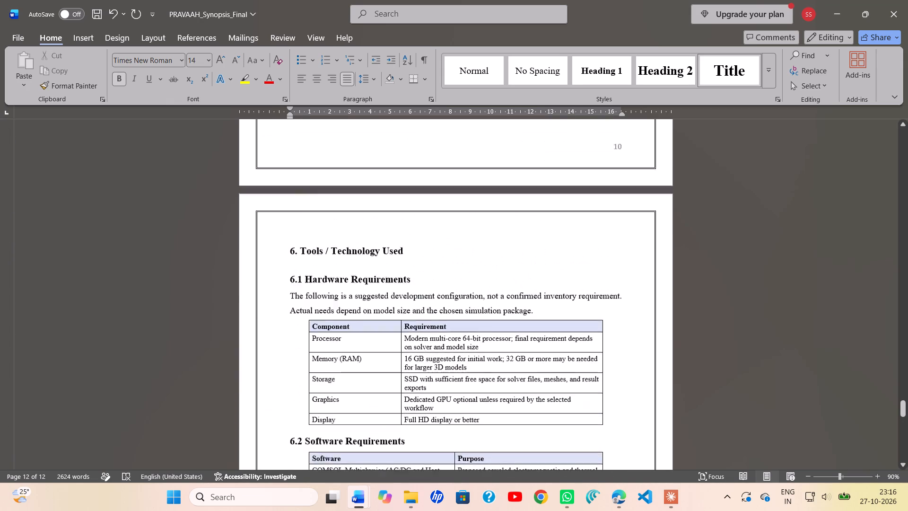
scroll(291, 304, "up", 4)
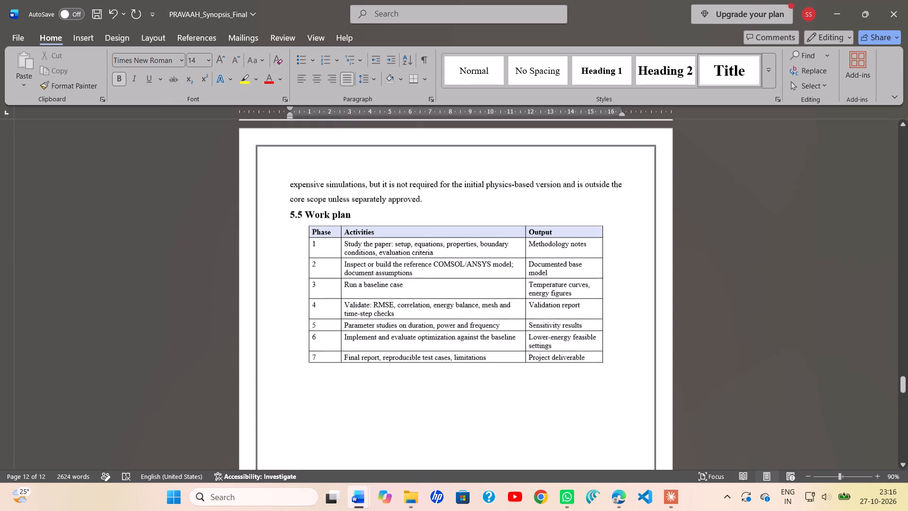
scroll(291, 304, "up", 3)
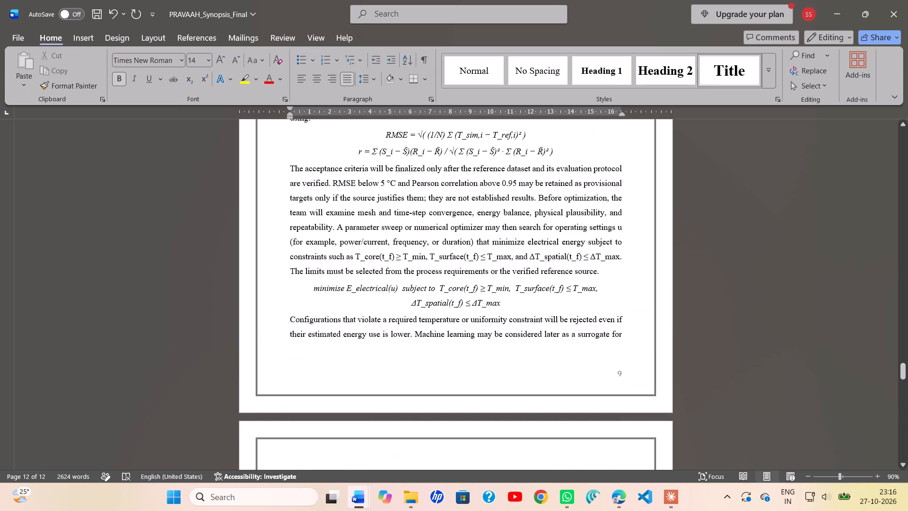
scroll(291, 304, "up", 1)
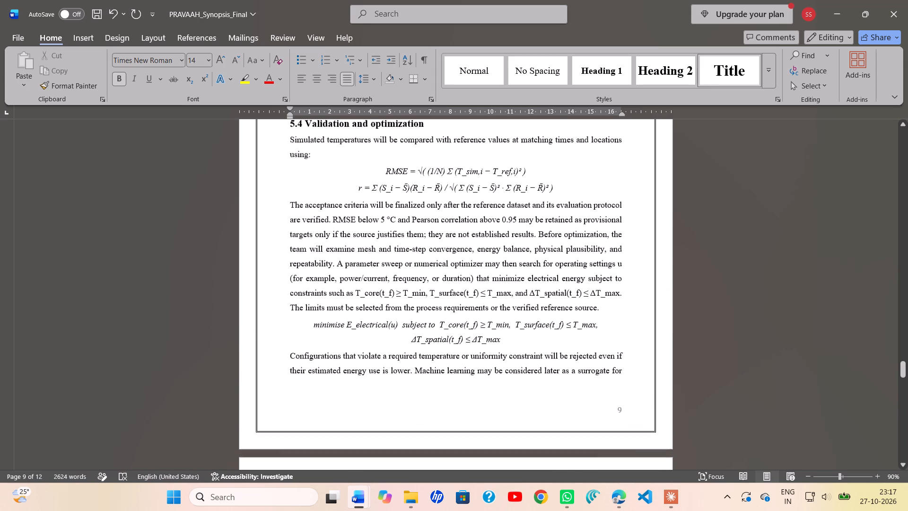
scroll(291, 304, "up", 2)
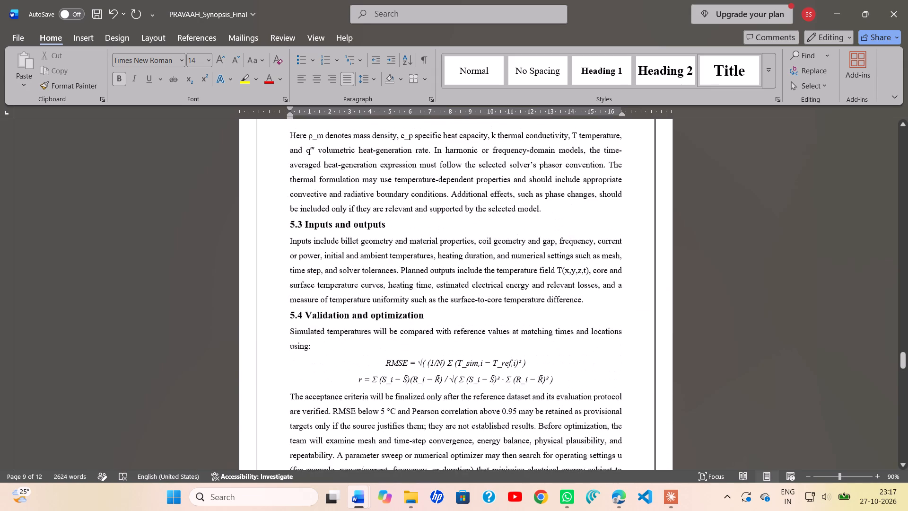
scroll(291, 304, "up", 2)
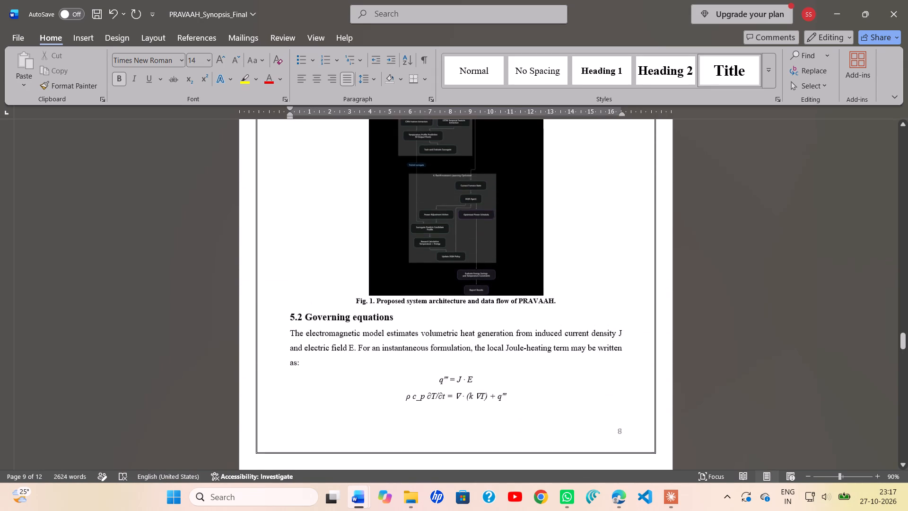
scroll(291, 304, "up", 3)
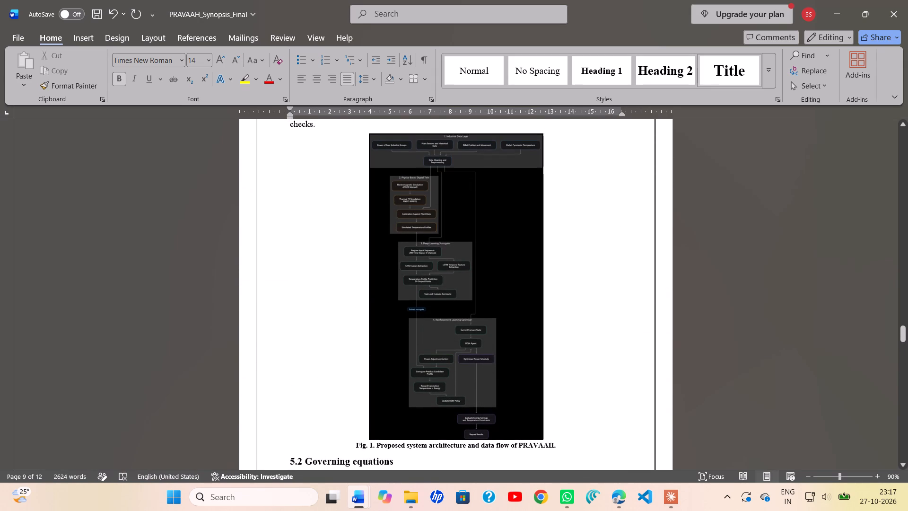
scroll(291, 304, "up", 1)
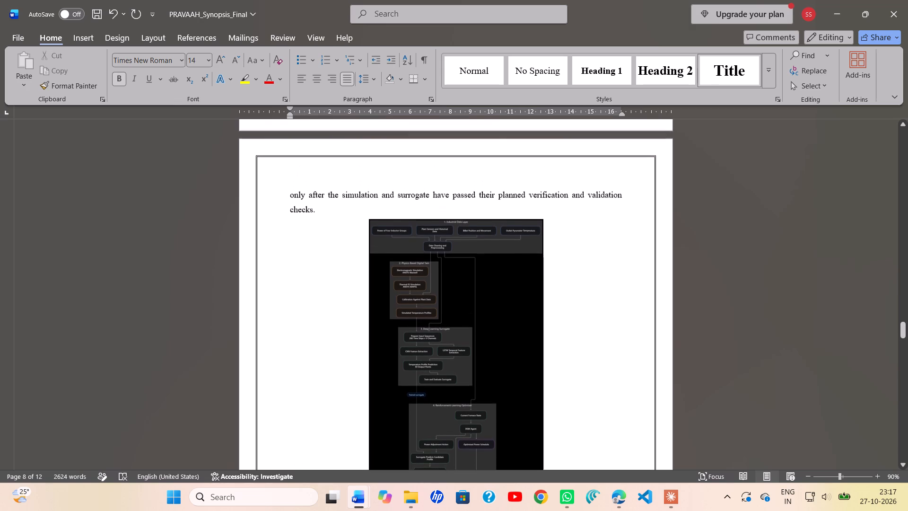
left_click(411, 379)
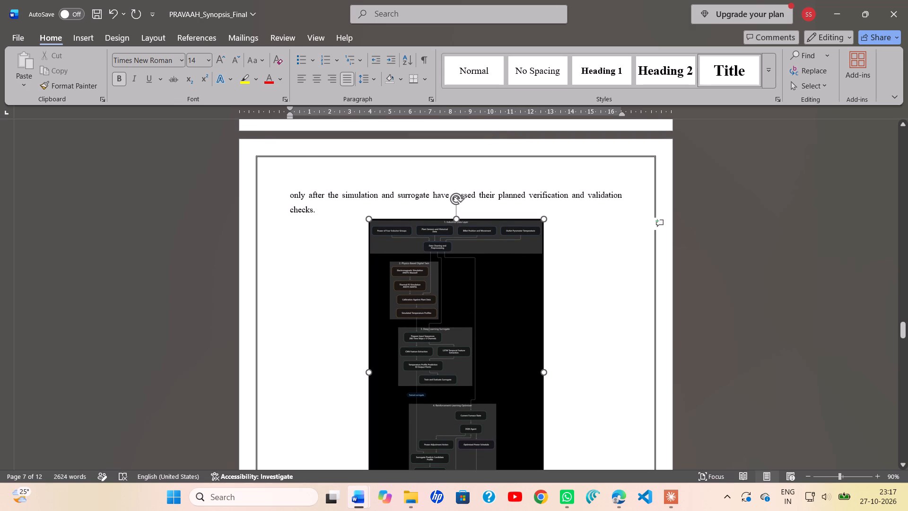
Insert blank lines above the "5.2 Governing equations" heading to push it onto page 9.
scroll(411, 379, "down", 3)
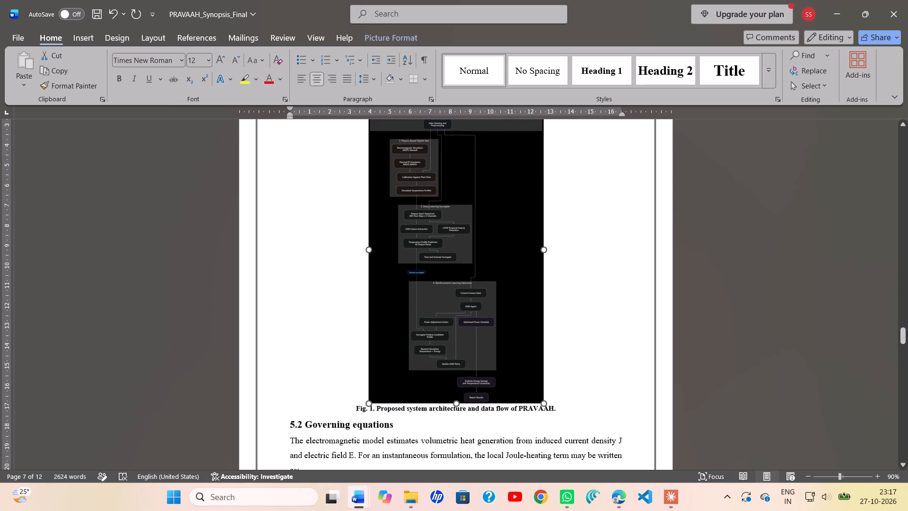
scroll(411, 379, "down", 3)
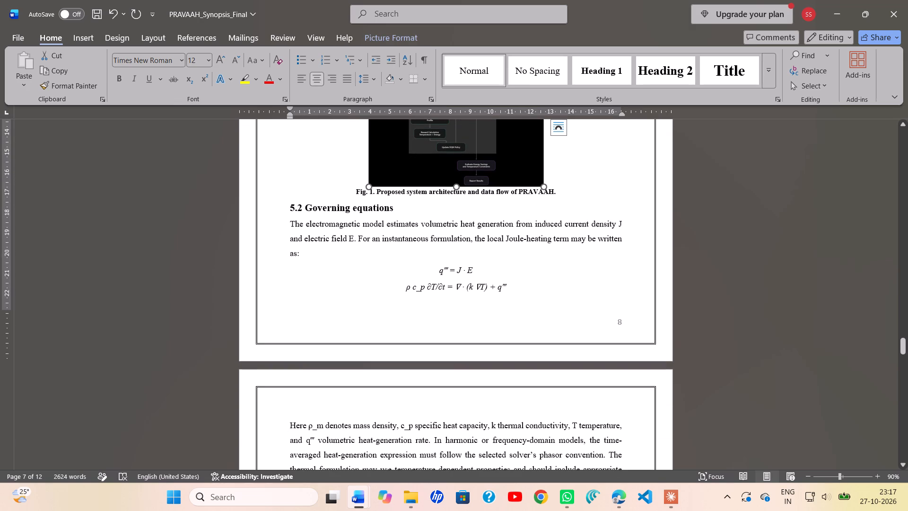
left_click(292, 206)
key("Return")
key("Return")
key("Return")
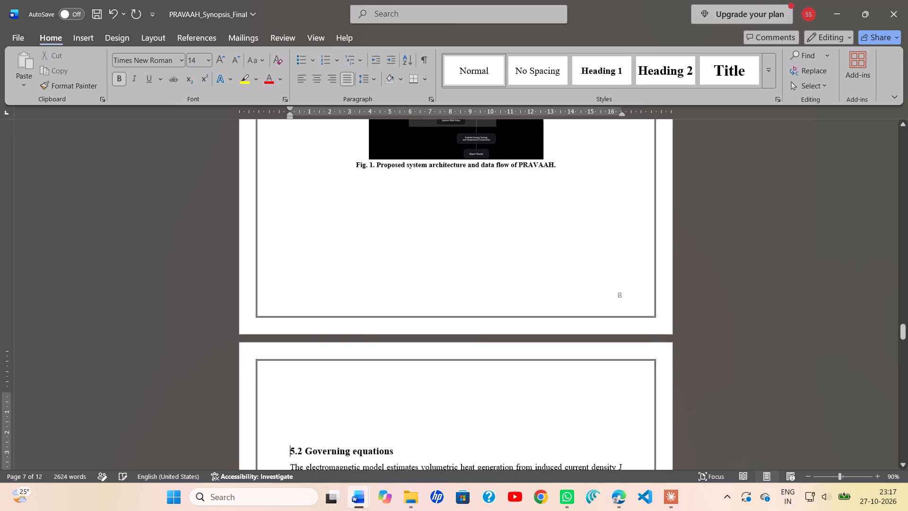
key("BackSpace")
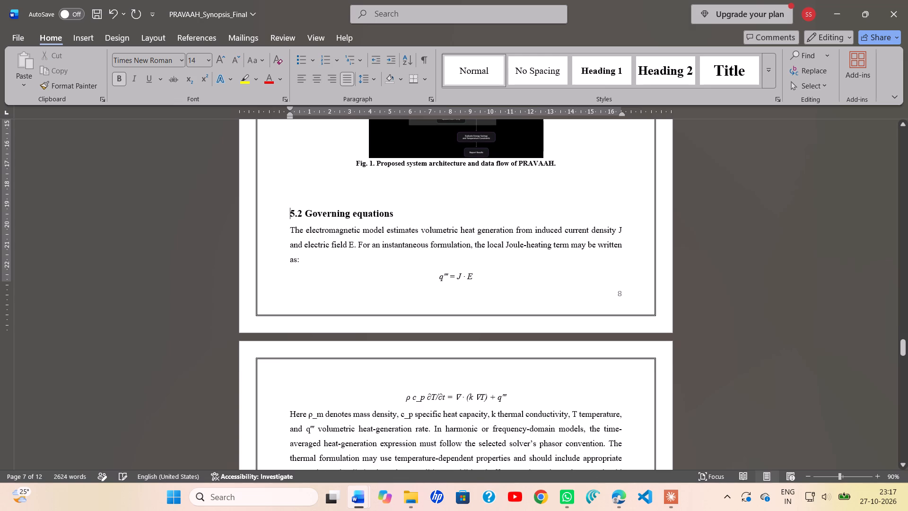
key("Return")
Apply the Normal style to the section 5.2 heading and adjust the blank lines above it until it starts page 9.
left_click(460, 74)
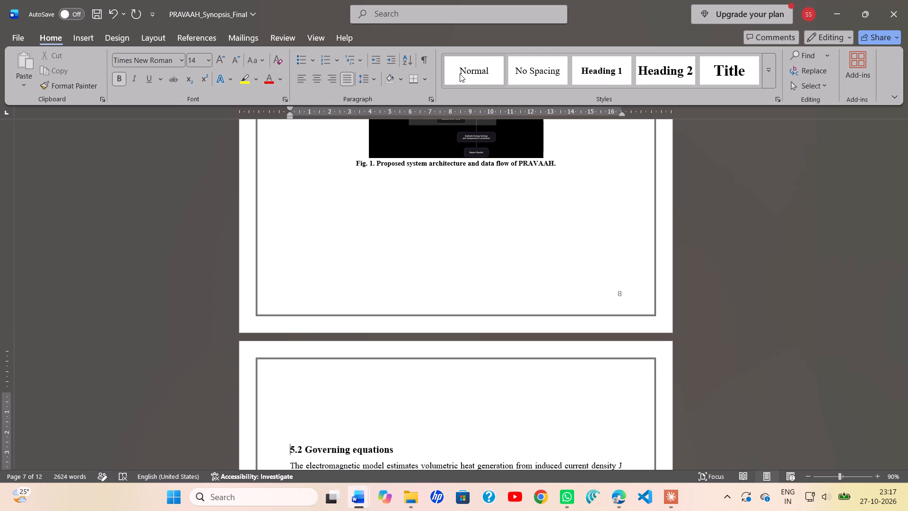
key("Return")
key("Return")
key("Return")
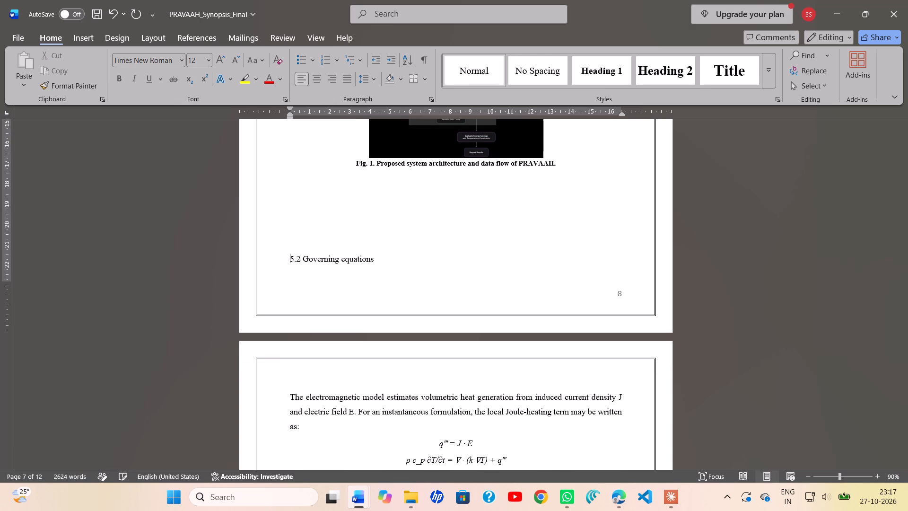
key("Return")
key("Return")
key("Return")
key("BackSpace")
key("BackSpace")
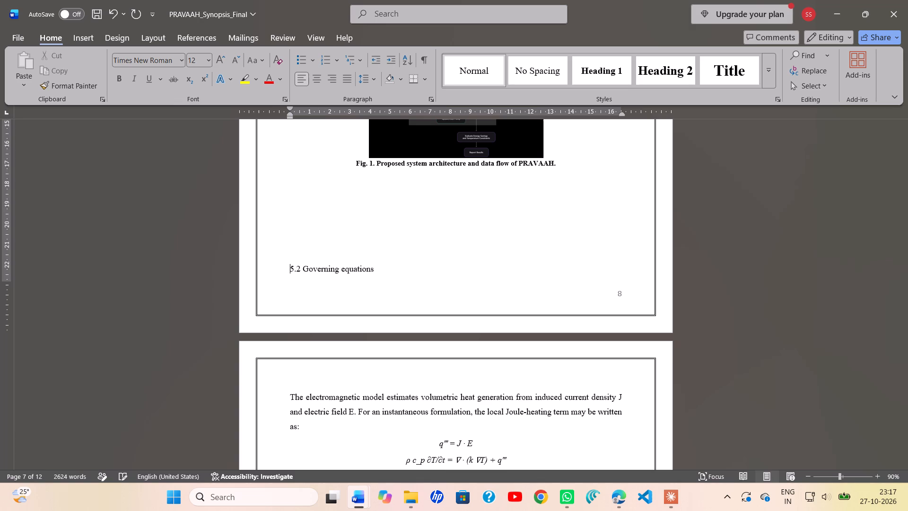
key("Return")
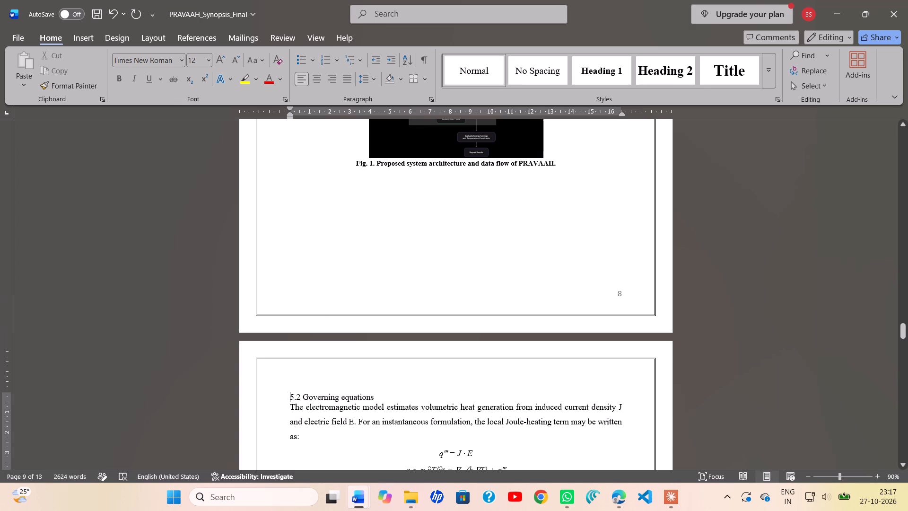
Make the "5.2 Governing equations" heading bold at 14 pt.
left_click_drag(289, 394, 374, 387)
left_click(124, 80)
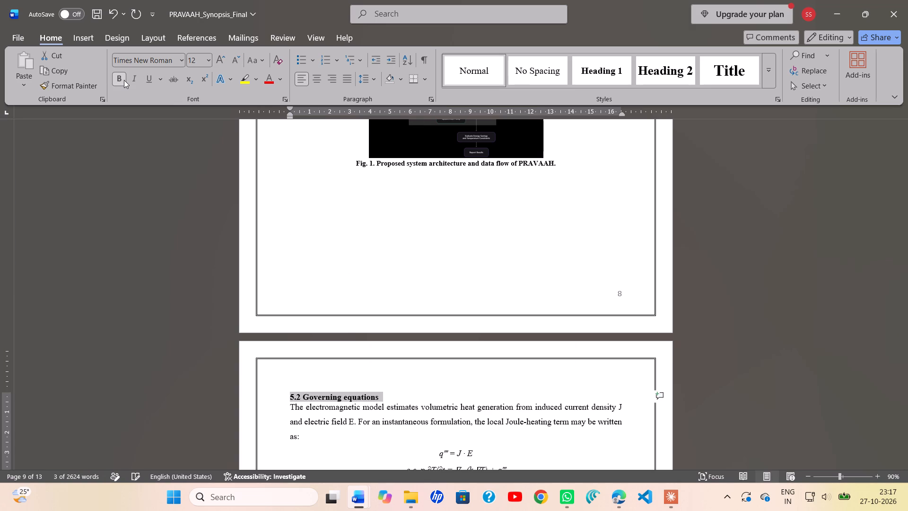
left_click(224, 53)
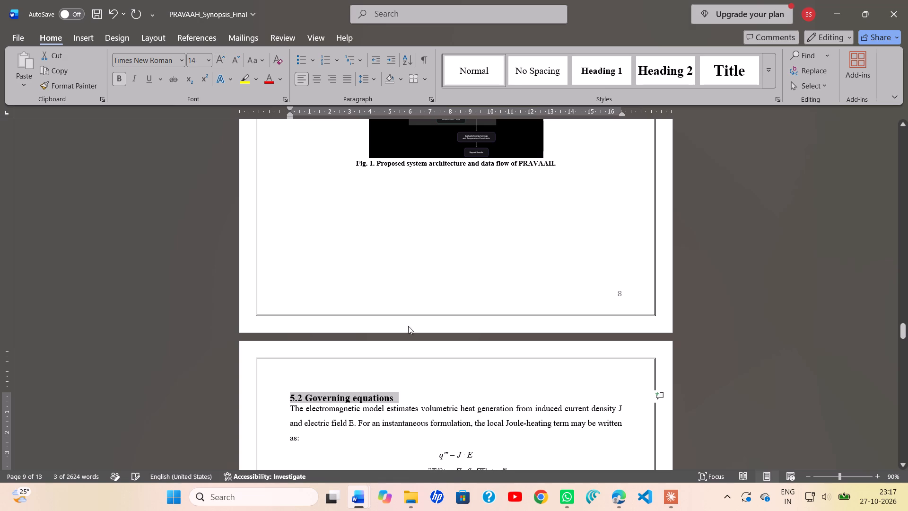
Insert a blank line between the section 5.2 heading and its first paragraph.
left_click(400, 394)
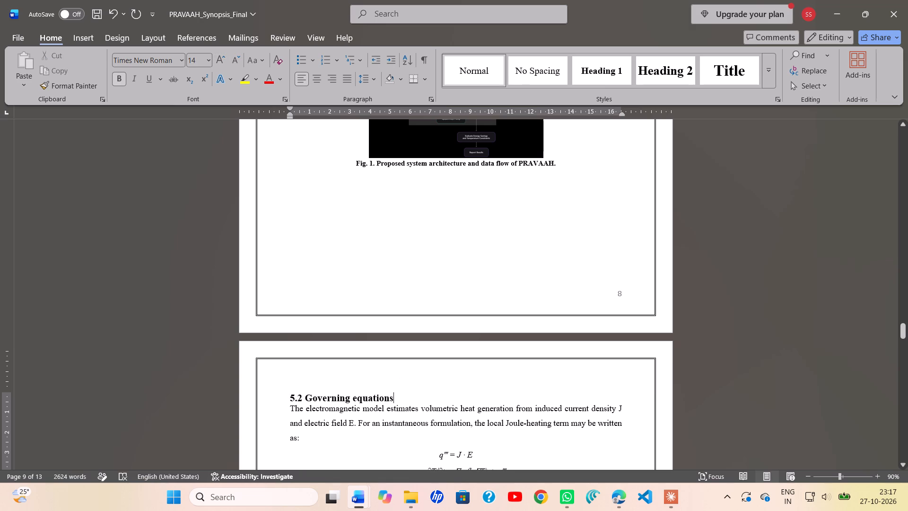
key("Return")
Check the page layout from section 5.2 through the "6. Tools / Technology Used" heading.
scroll(400, 394, "down", 3)
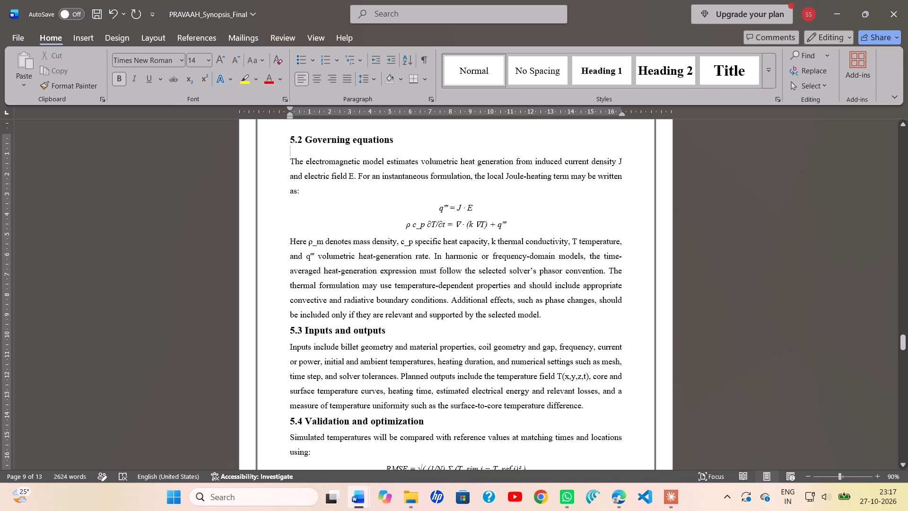
scroll(456, 427, "up", 1)
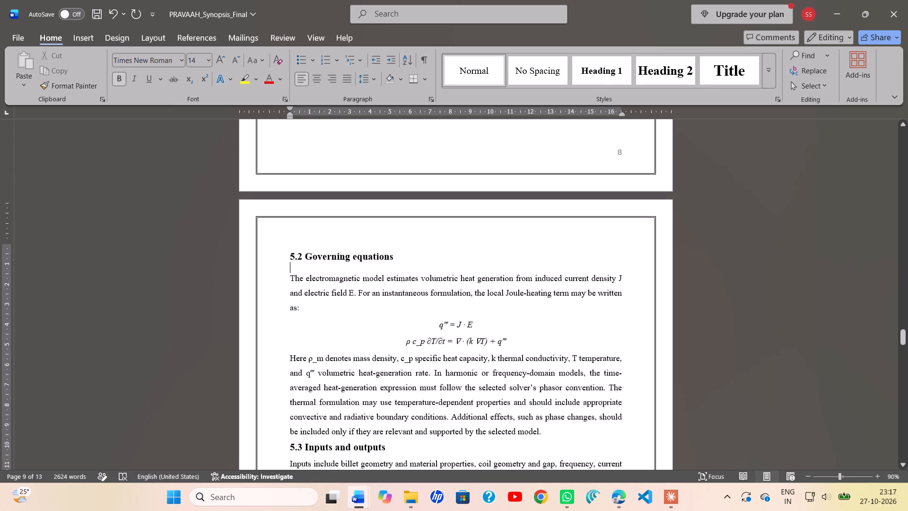
scroll(456, 427, "up", 1)
scroll(456, 427, "down", 8)
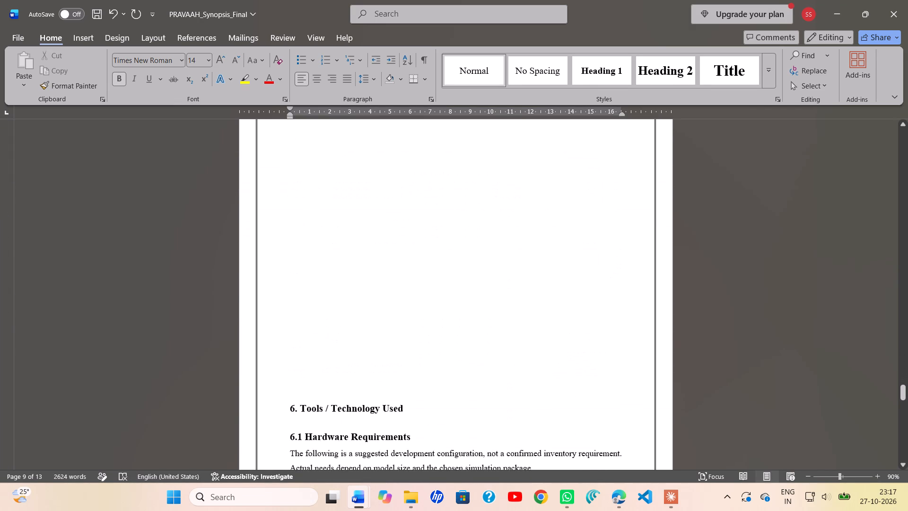
scroll(456, 427, "down", 2)
Delete the surplus blank lines above the "6. Tools / Technology Used" heading and adjust the spacing so it starts page 11.
scroll(456, 427, "up", 2)
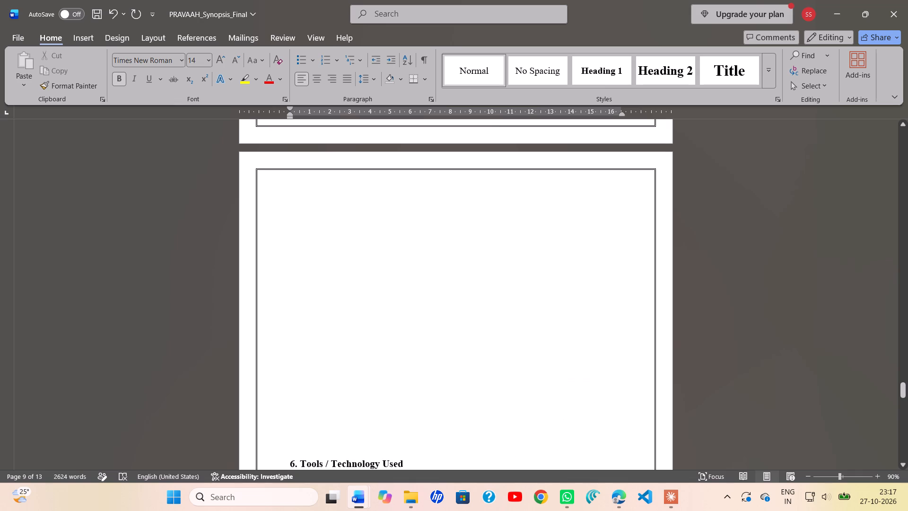
left_click(291, 464)
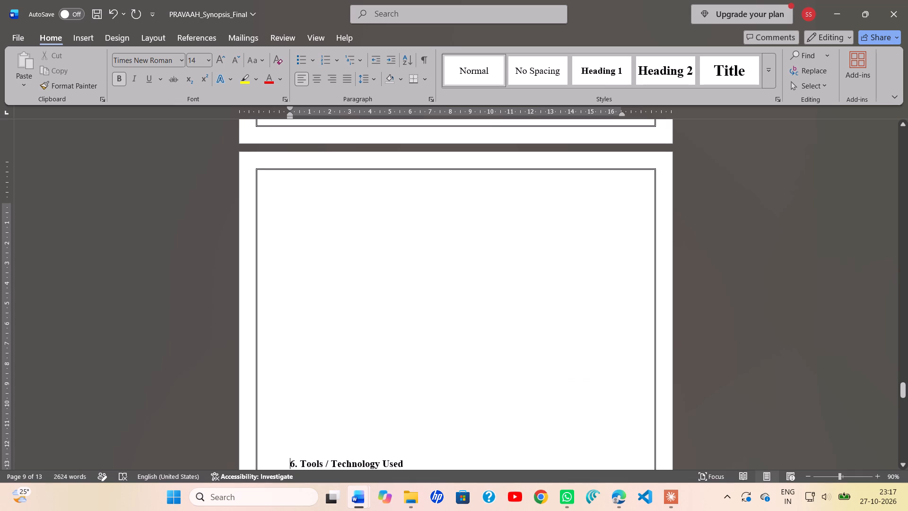
key("BackSpace")
key("BackSpace")
key("BackSpace")
key("BackSpace")
key("BackSpace")
key("BackSpace")
key("BackSpace")
key("BackSpace")
key("BackSpace")
key("BackSpace")
key("BackSpace")
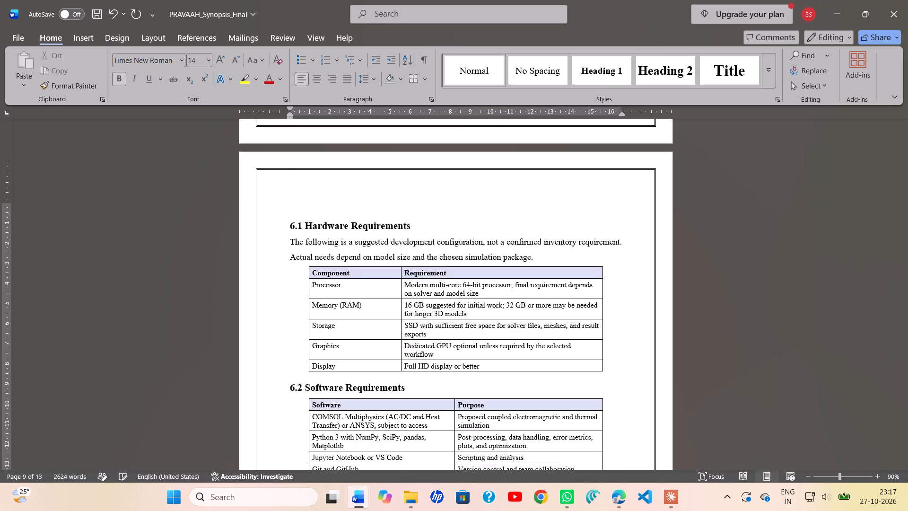
key("BackSpace")
key("Return")
key("Return")
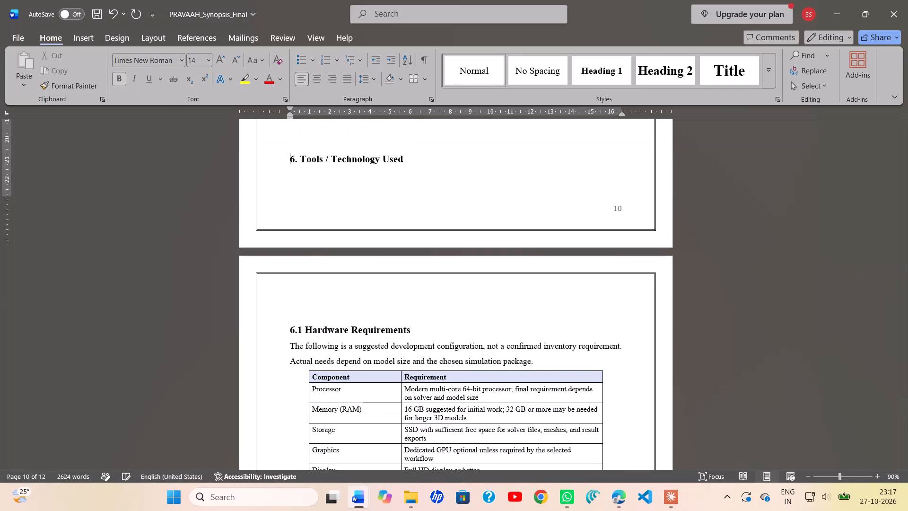
key("Return")
key("Return")
key("Return")
Check the page layout from the end of section 5 through section 6 to the last reference on page 12.
scroll(291, 464, "up", 1)
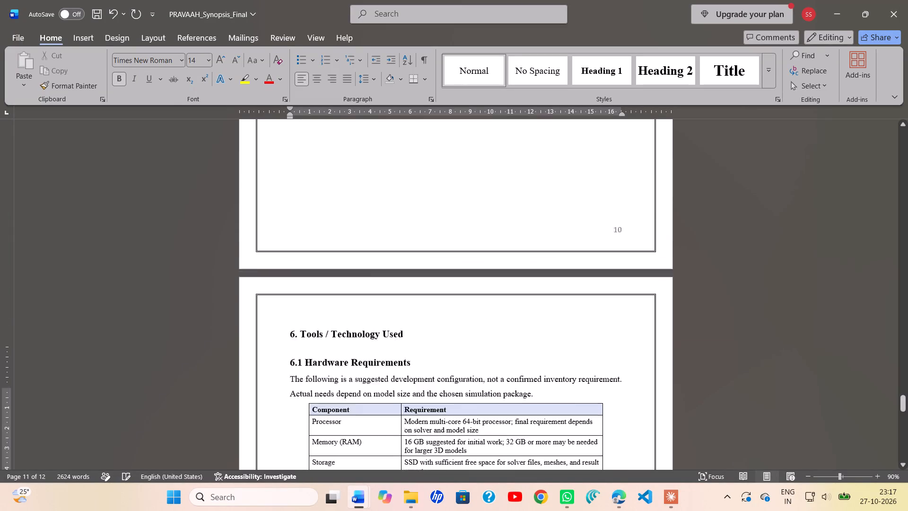
scroll(291, 464, "up", 2)
scroll(291, 464, "down", 5)
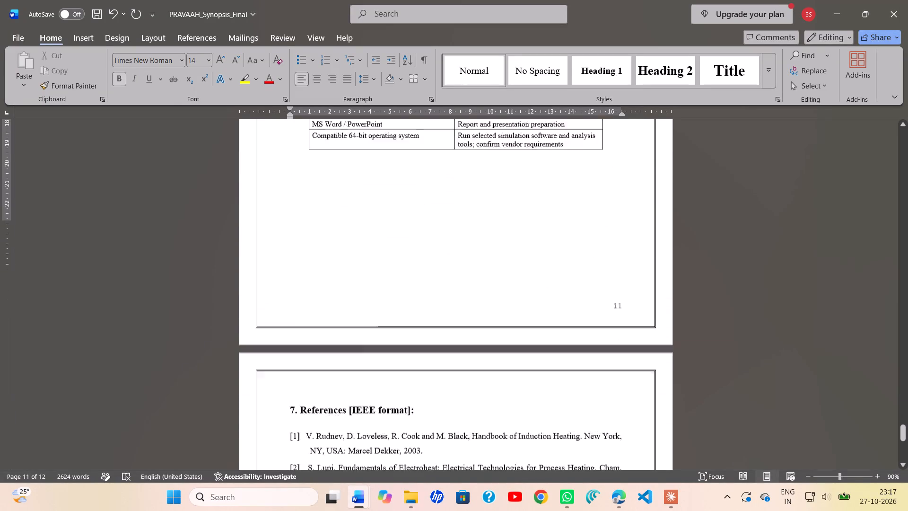
scroll(291, 464, "down", 3)
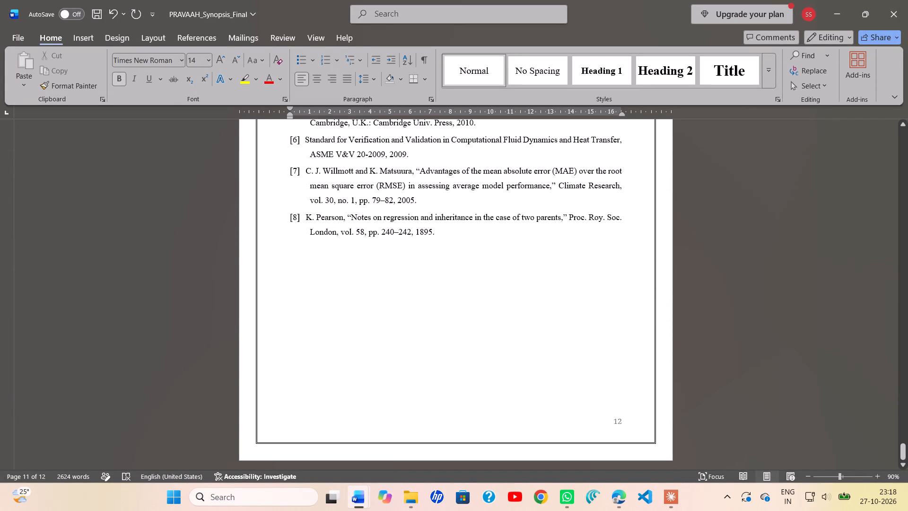
Review the layout from the references back to the learning-model paragraphs on page 7 and the Fig. 1 page.
scroll(291, 464, "up", 5)
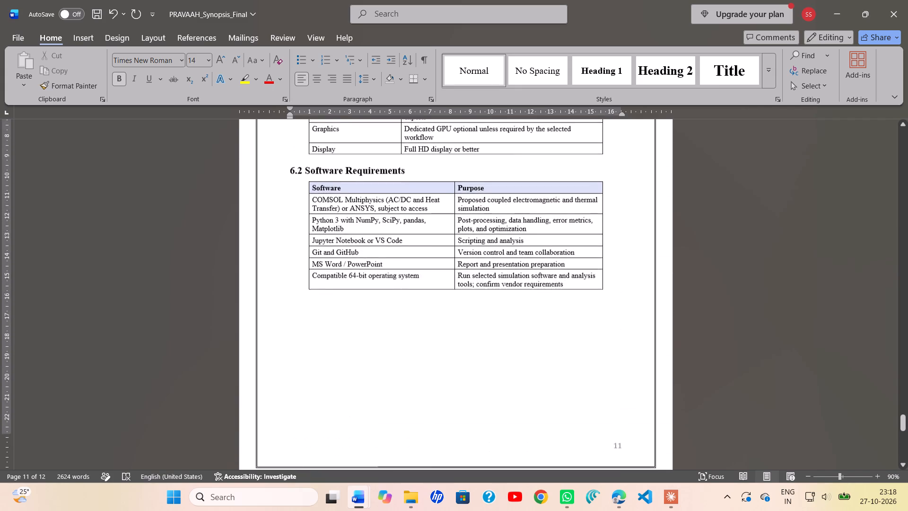
scroll(291, 464, "up", 4)
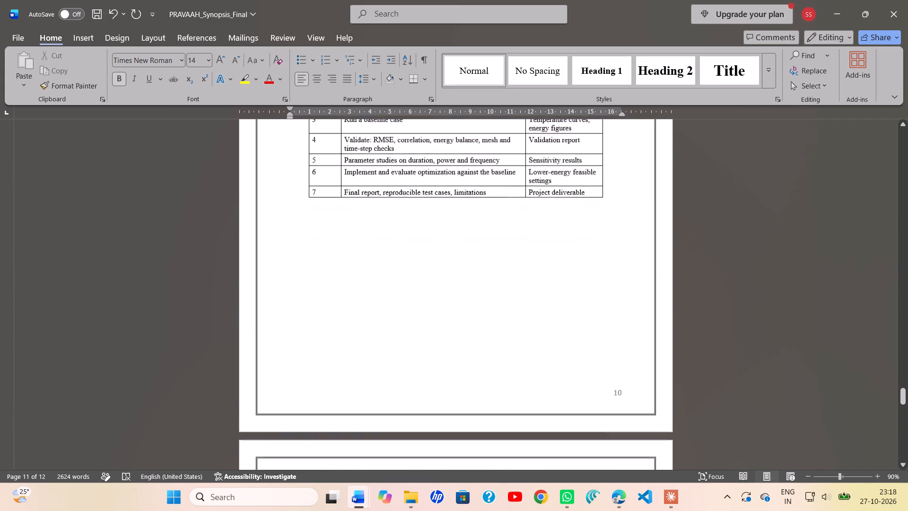
scroll(291, 464, "up", 3)
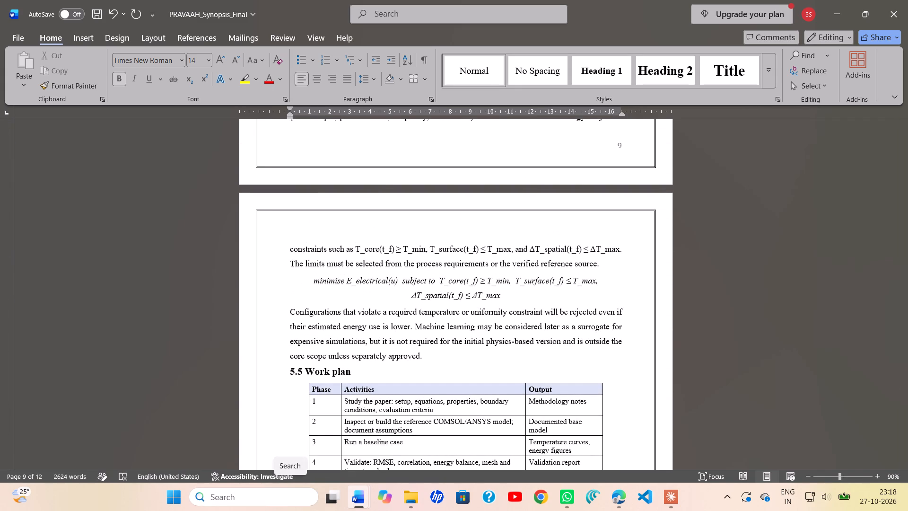
scroll(290, 493, "up", 1)
scroll(378, 392, "up", 1)
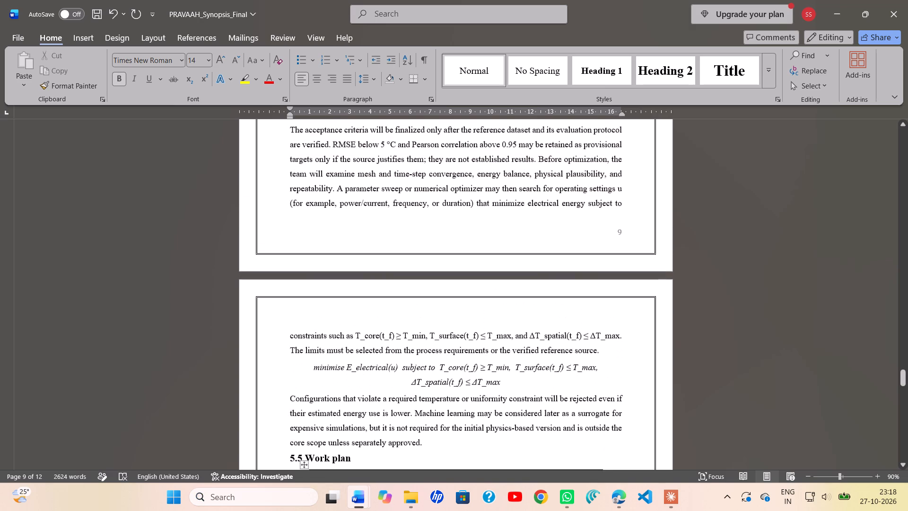
scroll(378, 392, "up", 1)
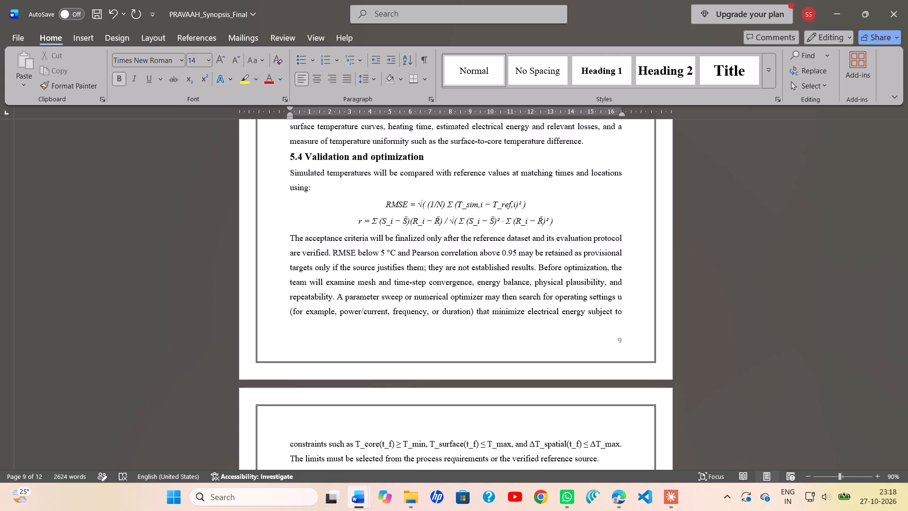
scroll(378, 392, "up", 4)
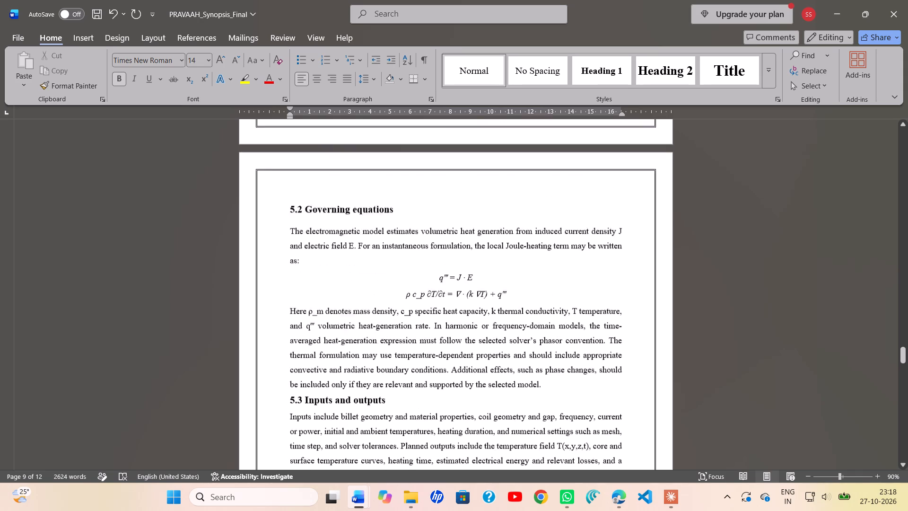
scroll(378, 392, "up", 4)
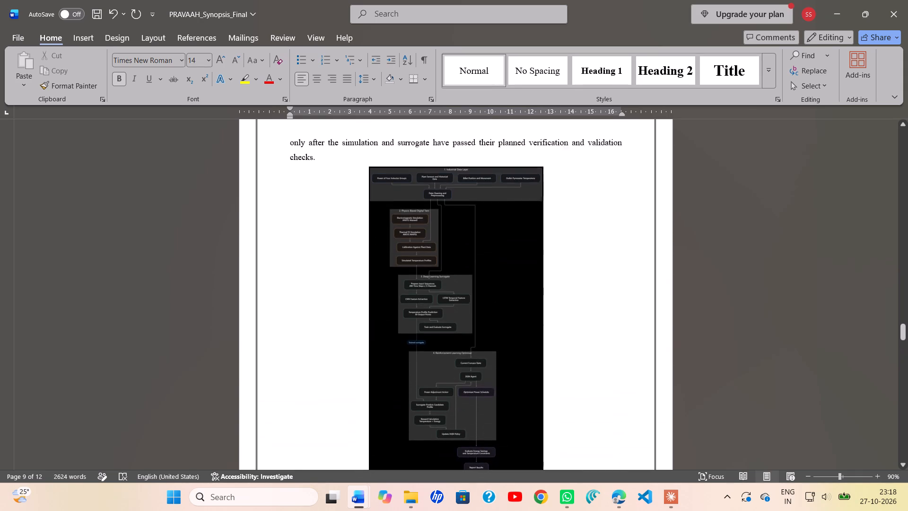
scroll(378, 392, "up", 3)
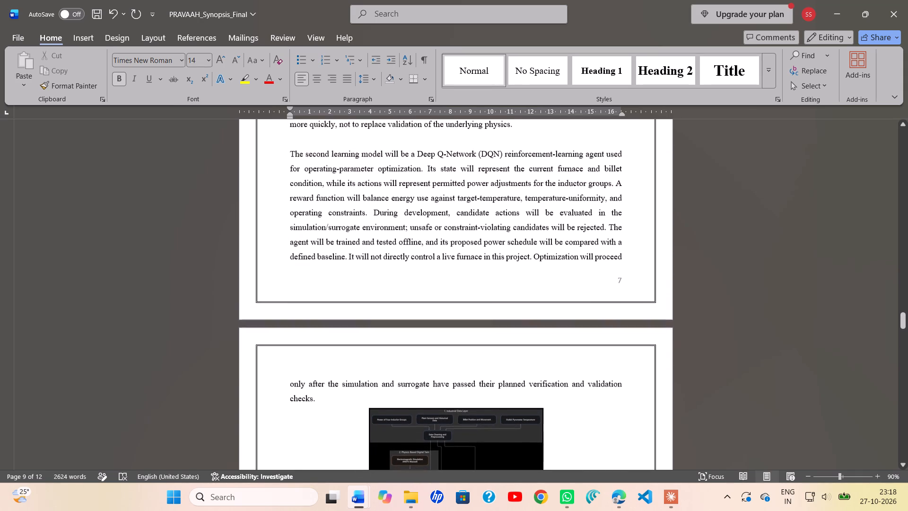
scroll(378, 392, "up", 1)
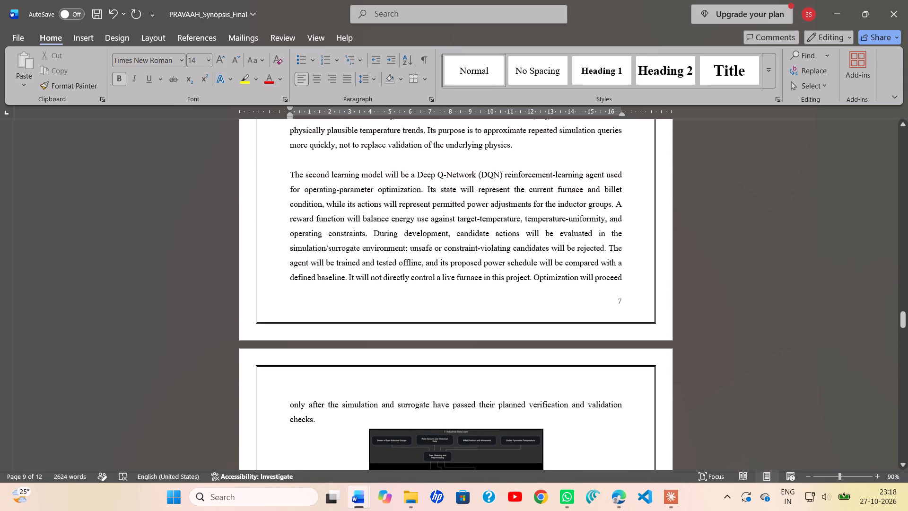
scroll(378, 392, "down", 6)
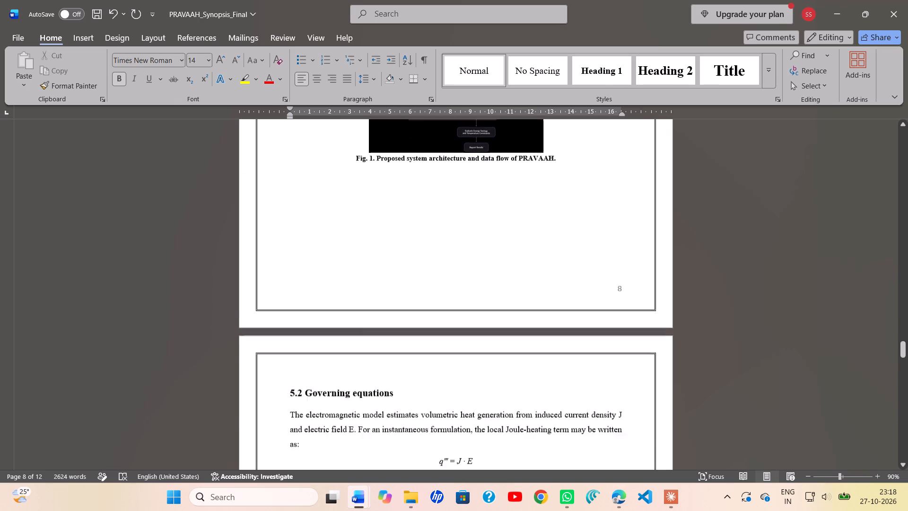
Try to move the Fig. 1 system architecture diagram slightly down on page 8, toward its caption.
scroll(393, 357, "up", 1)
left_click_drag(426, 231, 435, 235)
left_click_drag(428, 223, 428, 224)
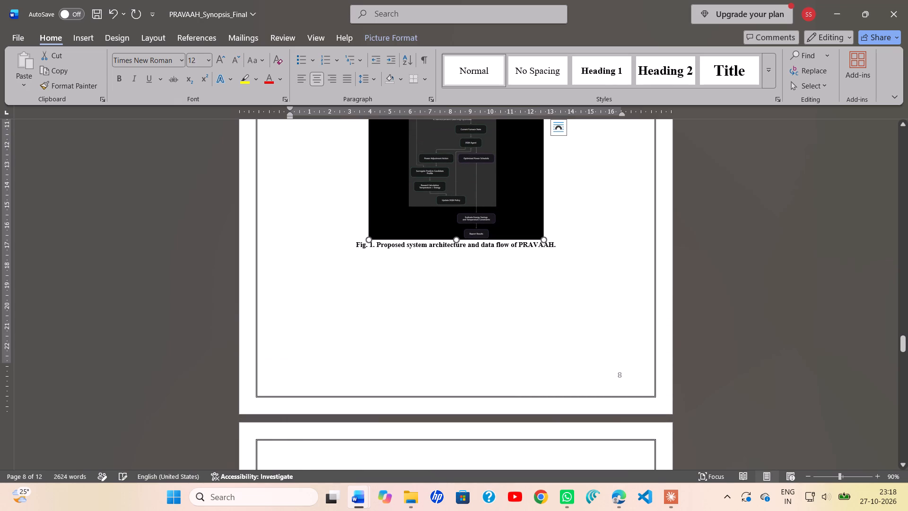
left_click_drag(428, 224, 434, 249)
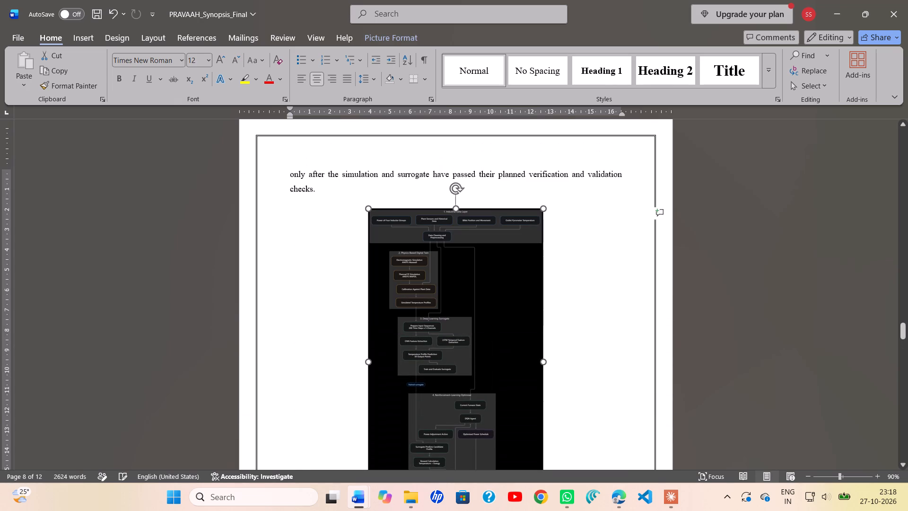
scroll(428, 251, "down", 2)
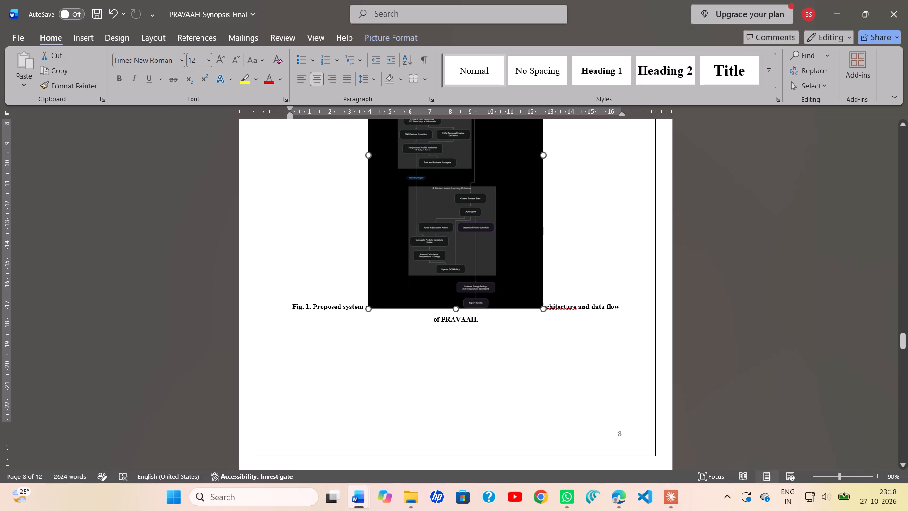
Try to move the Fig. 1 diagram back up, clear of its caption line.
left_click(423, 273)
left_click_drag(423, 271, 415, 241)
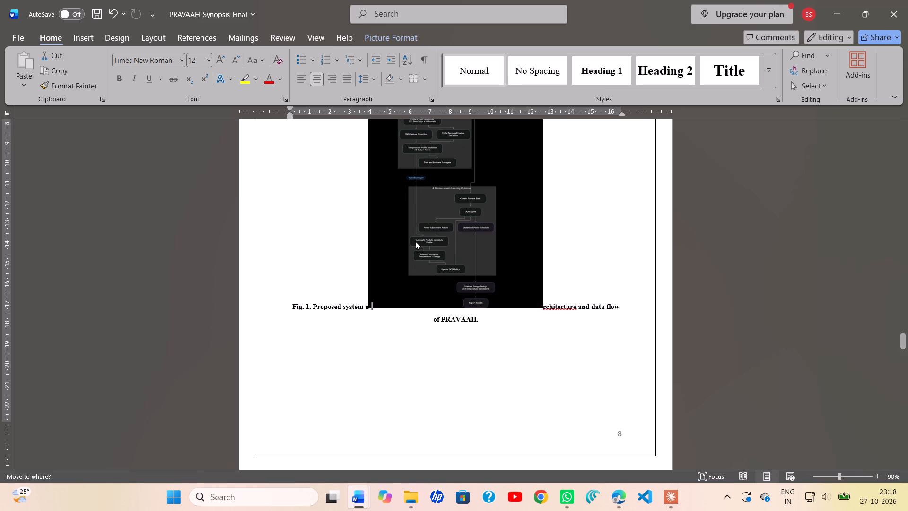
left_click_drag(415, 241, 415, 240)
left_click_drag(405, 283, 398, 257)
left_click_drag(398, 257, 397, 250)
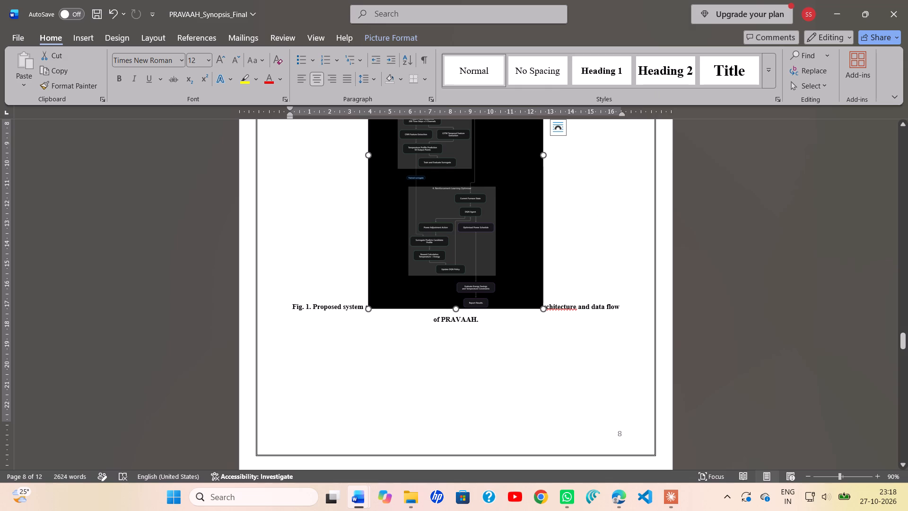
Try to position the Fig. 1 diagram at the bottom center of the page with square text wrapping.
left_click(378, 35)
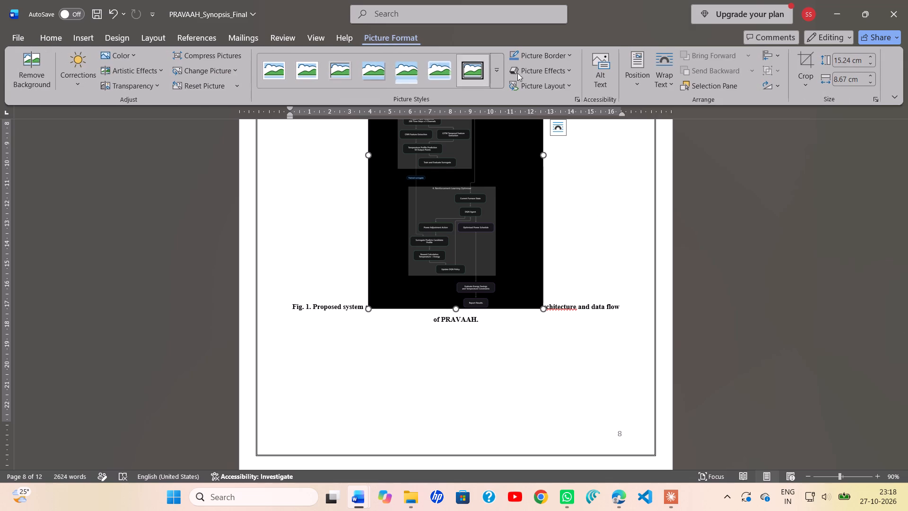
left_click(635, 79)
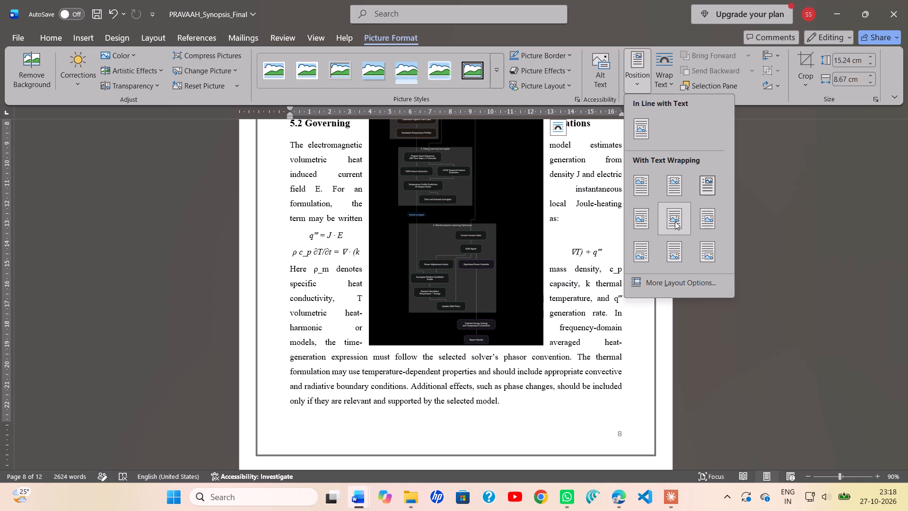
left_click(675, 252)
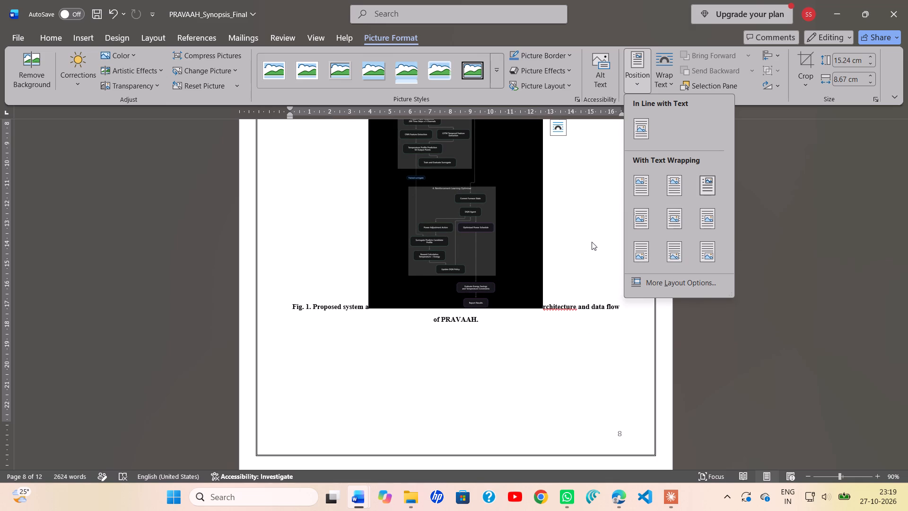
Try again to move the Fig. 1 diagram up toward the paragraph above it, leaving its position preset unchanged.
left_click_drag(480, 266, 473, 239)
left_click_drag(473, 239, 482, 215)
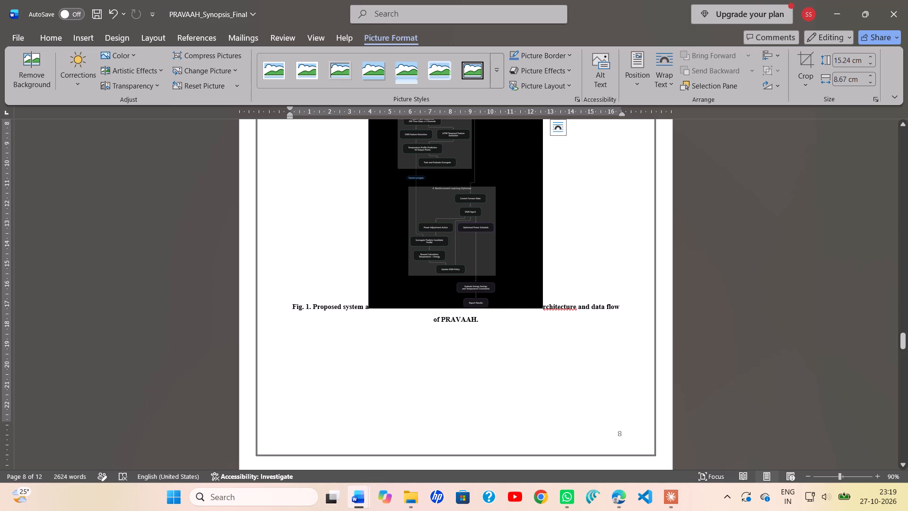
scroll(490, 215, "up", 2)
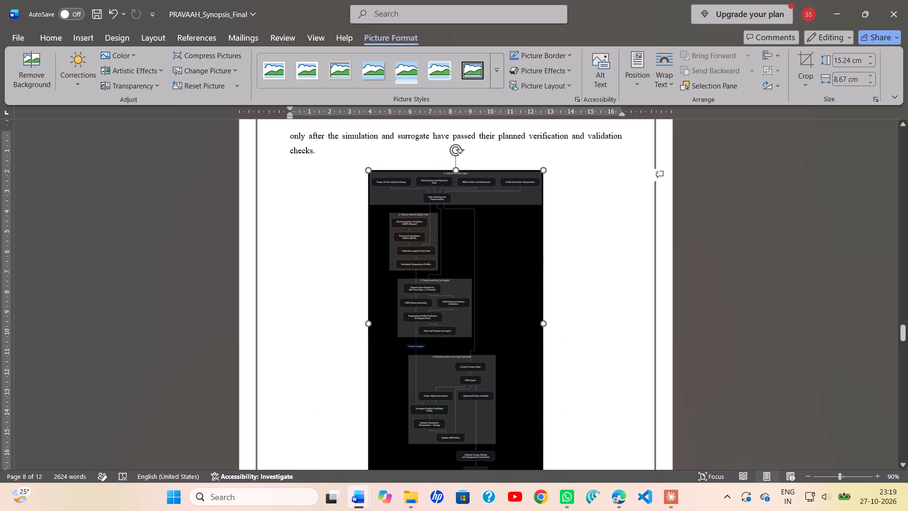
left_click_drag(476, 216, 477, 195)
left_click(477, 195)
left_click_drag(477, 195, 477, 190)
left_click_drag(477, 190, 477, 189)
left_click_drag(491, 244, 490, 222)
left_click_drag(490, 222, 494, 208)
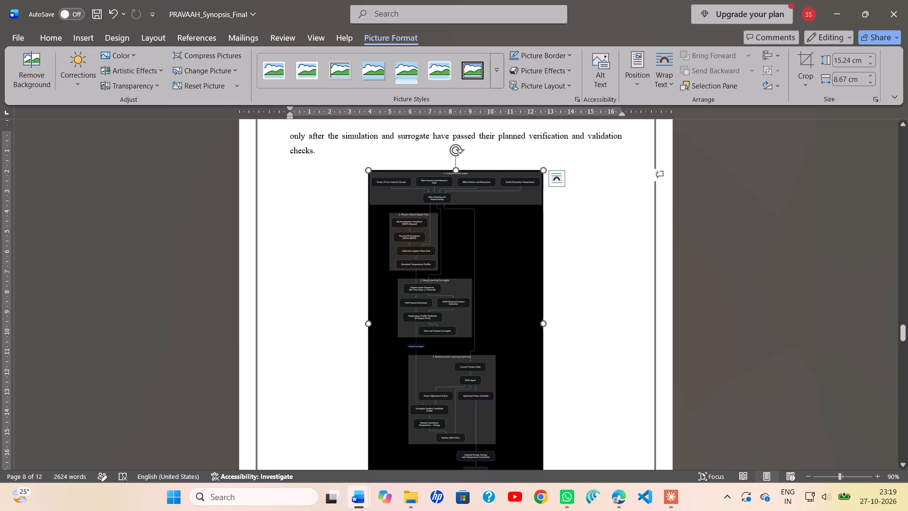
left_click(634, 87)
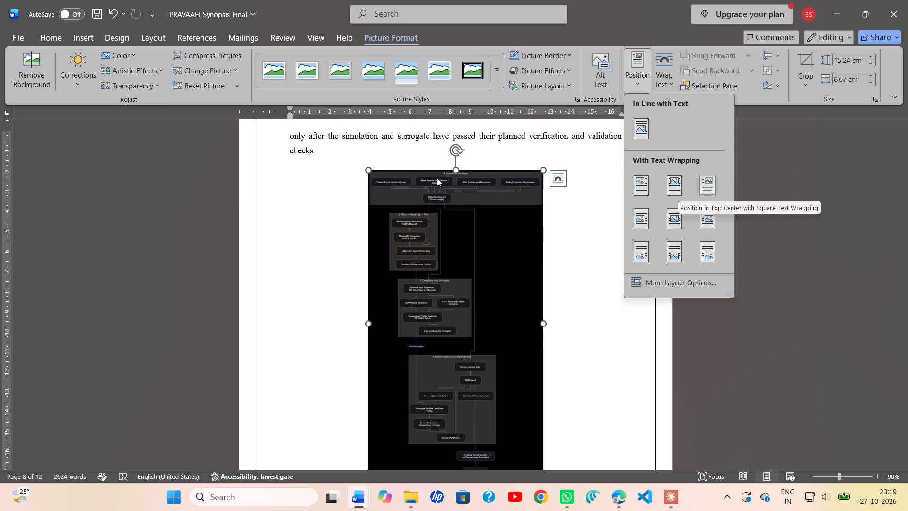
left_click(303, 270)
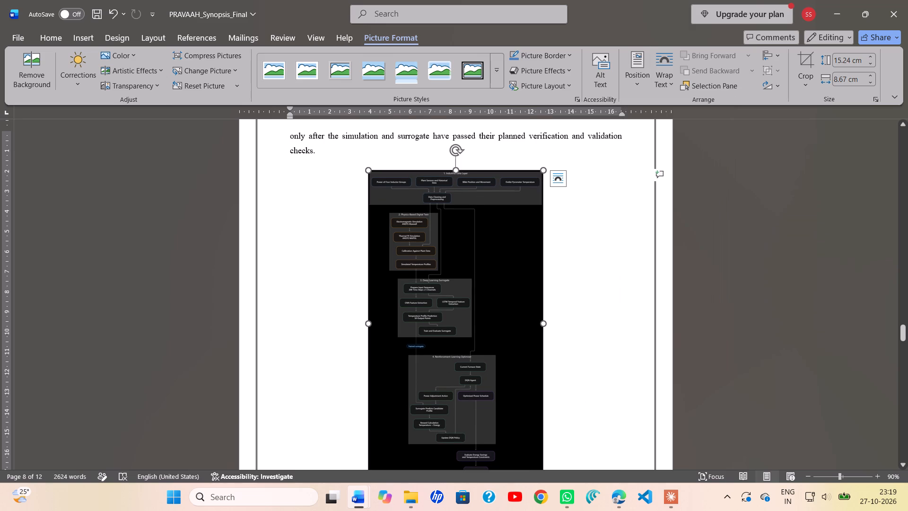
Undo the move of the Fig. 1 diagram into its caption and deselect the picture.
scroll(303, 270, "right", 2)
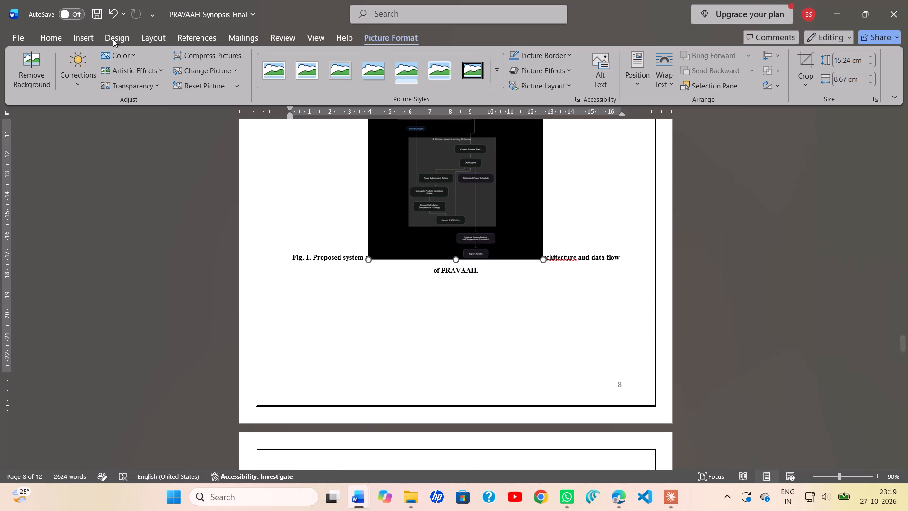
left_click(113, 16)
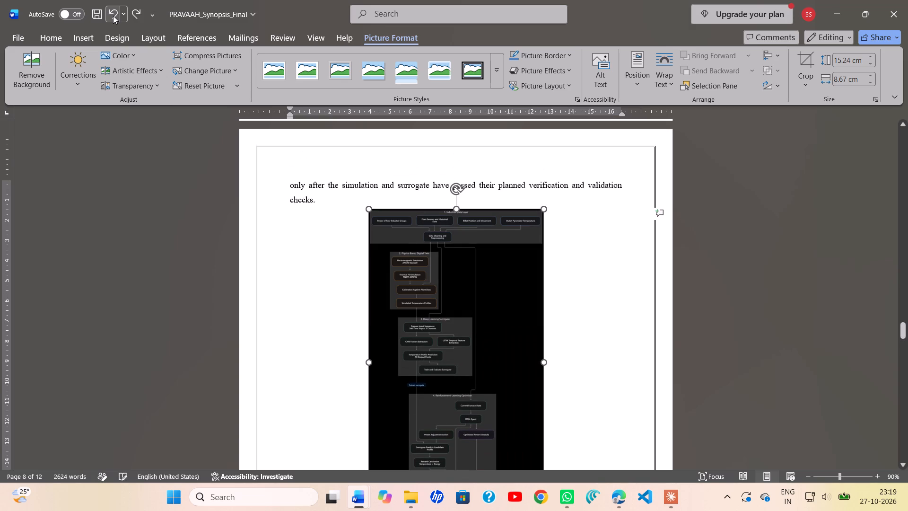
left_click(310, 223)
Review the page layout from the Fig. 1 diagram back through the Methodology section to the Feasibility Study.
scroll(310, 223, "down", 1)
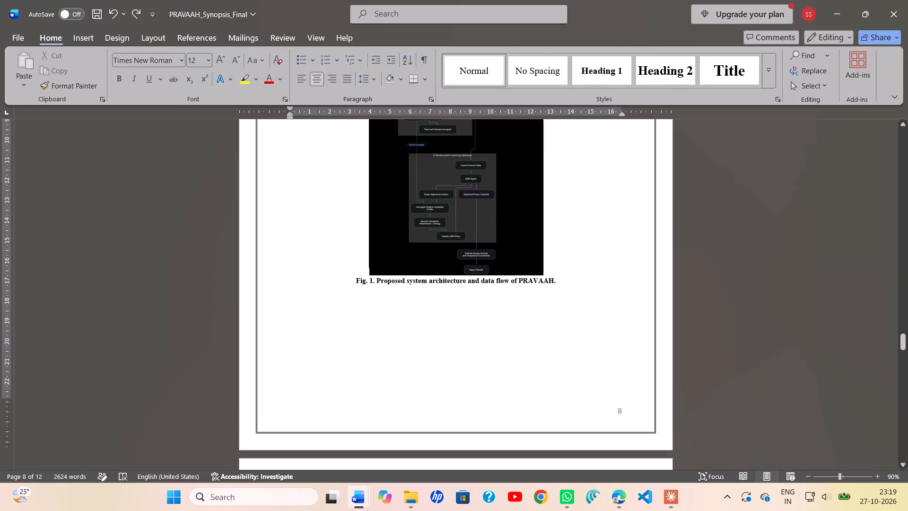
scroll(310, 223, "down", 1)
scroll(310, 223, "up", 2)
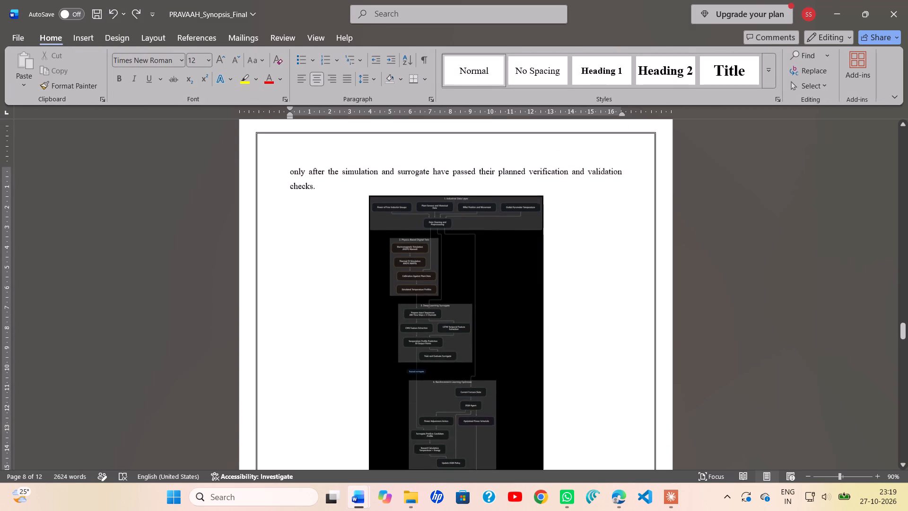
scroll(310, 223, "up", 5)
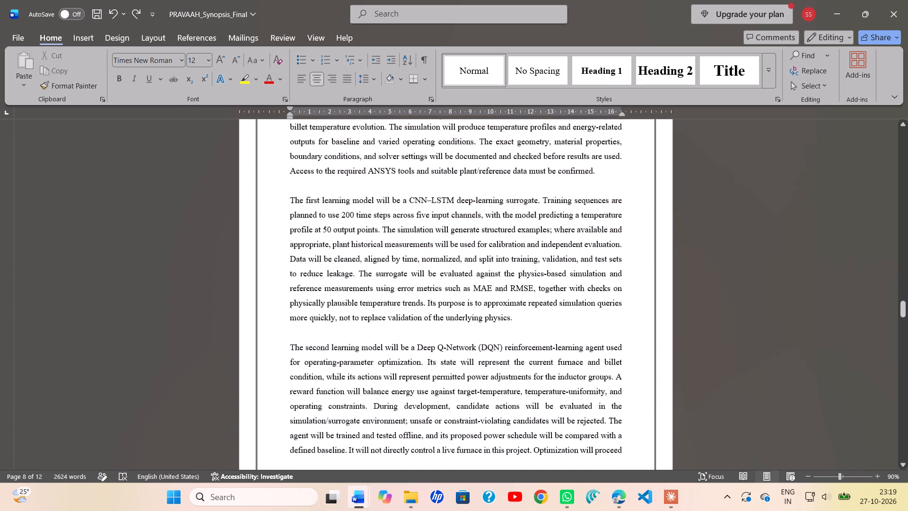
scroll(310, 223, "up", 3)
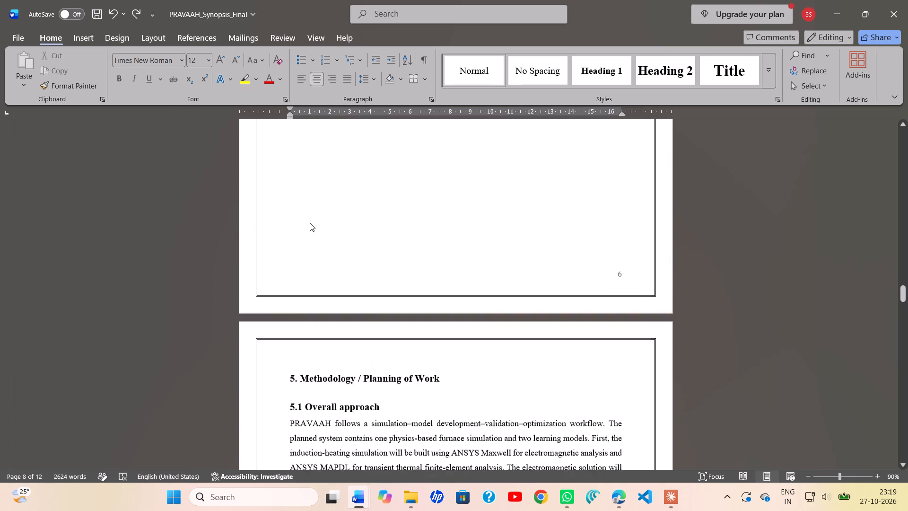
scroll(310, 223, "up", 3)
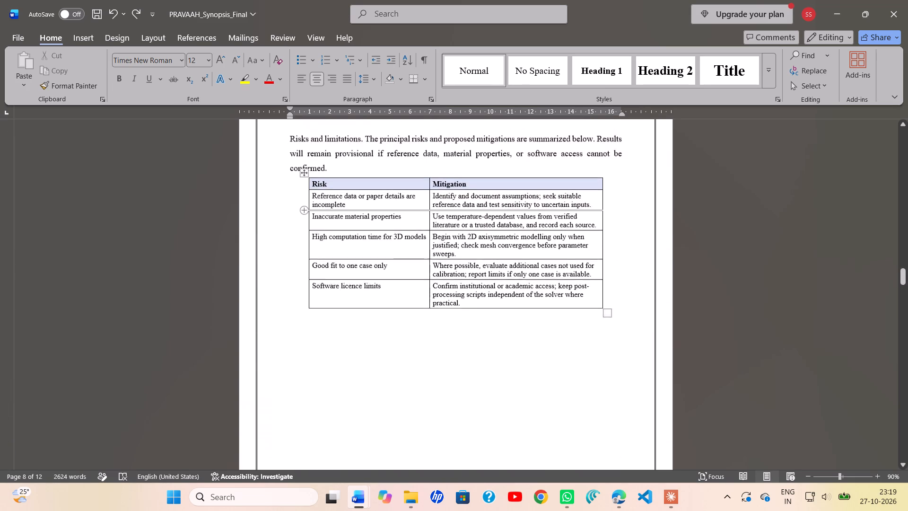
scroll(310, 223, "up", 3)
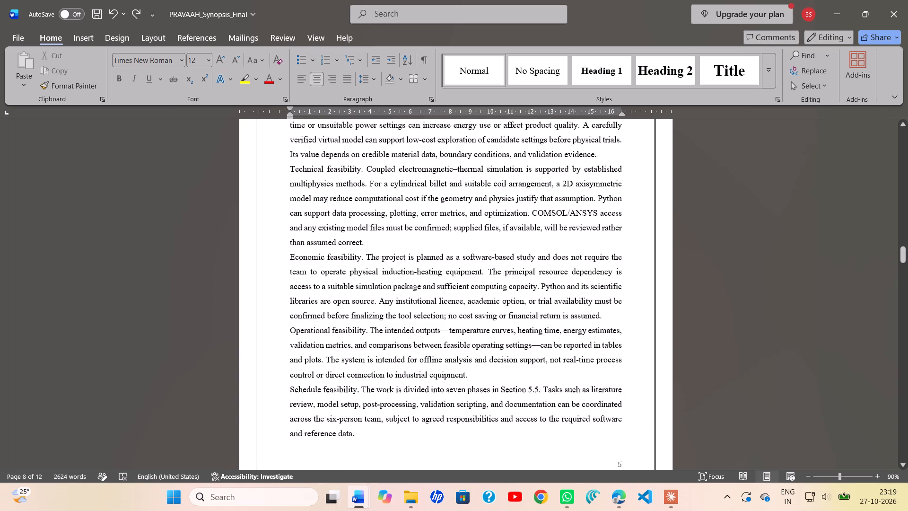
scroll(310, 223, "up", 2)
Remove the blank lines before the "5. Methodology / Planning of Work" heading so it sits directly below the Risk and Mitigation table.
scroll(310, 223, "down", 5)
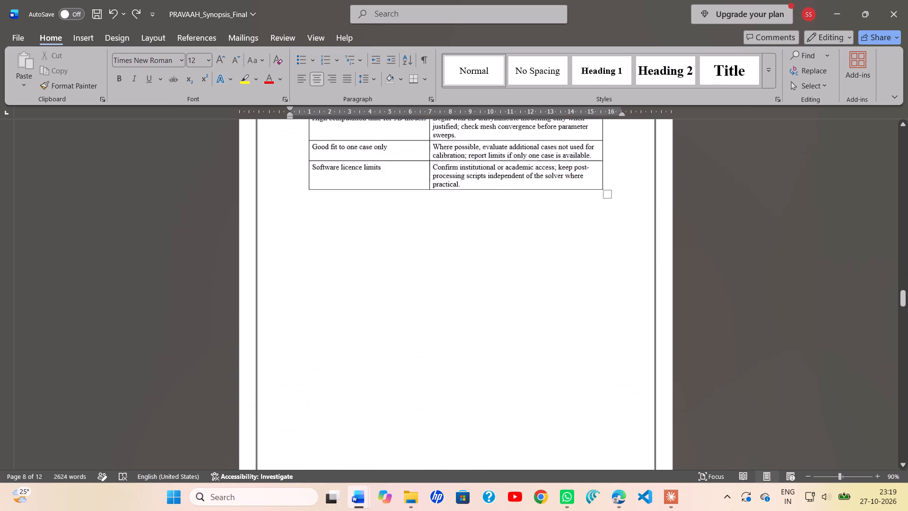
scroll(310, 223, "down", 2)
scroll(310, 223, "up", 2)
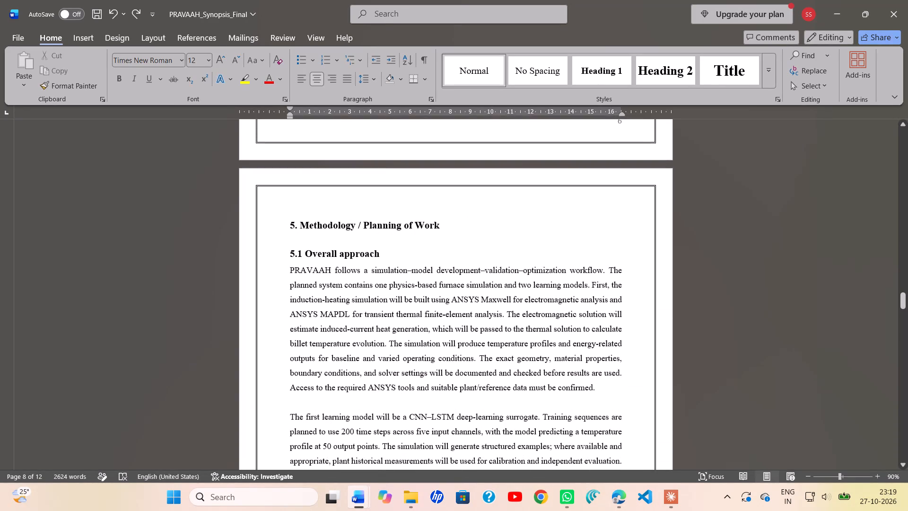
left_click(291, 225)
key("BackSpace")
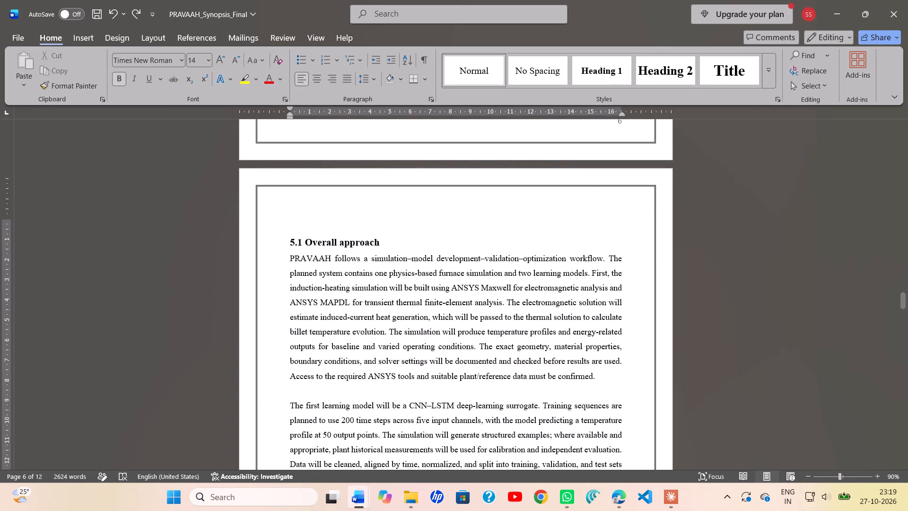
key("BackSpace")
key("BackSpace")
key("BackSpace")
key("BackSpace")
key("BackSpace")
key("BackSpace")
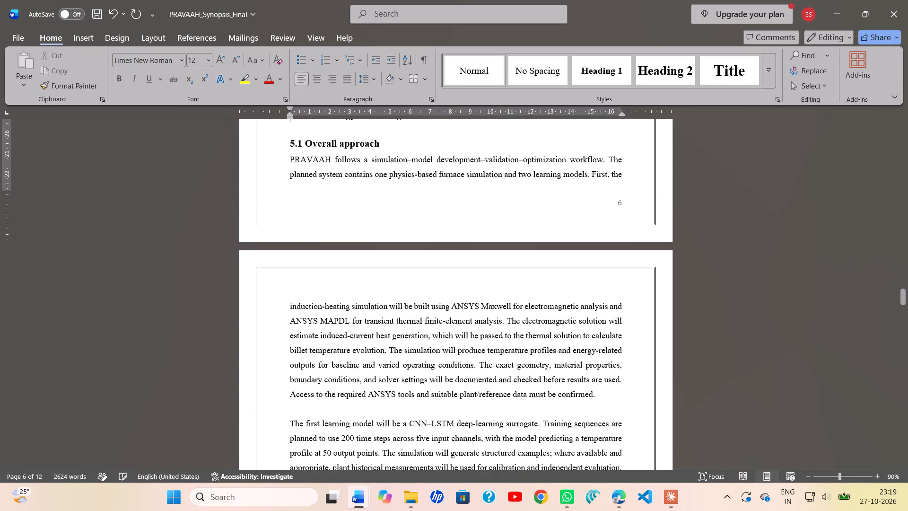
key("BackSpace")
key("BackSpace")
key("BackSpace")
key("BackSpace")
key("BackSpace")
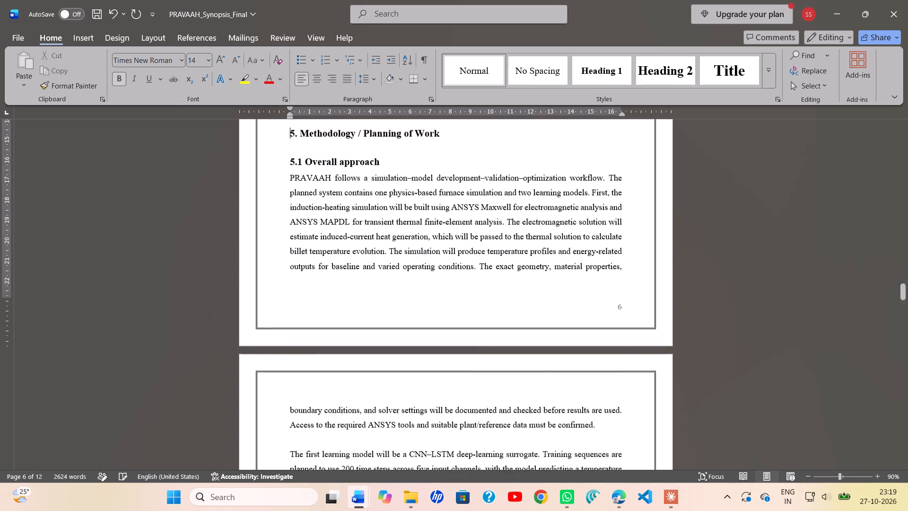
key("BackSpace")
key("BackSpace")
key("BackSpace")
key("BackSpace")
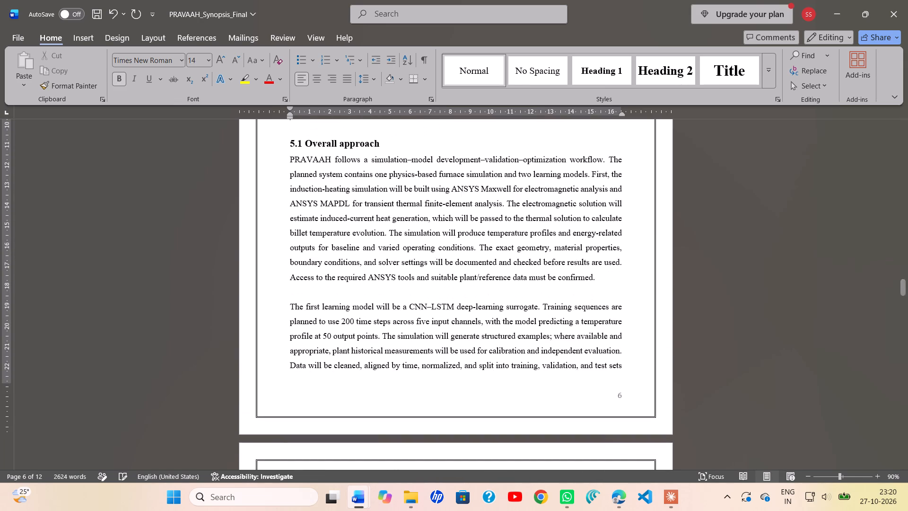
key("BackSpace")
key("BackSpace")
scroll(291, 225, "up", 1)
key("Return")
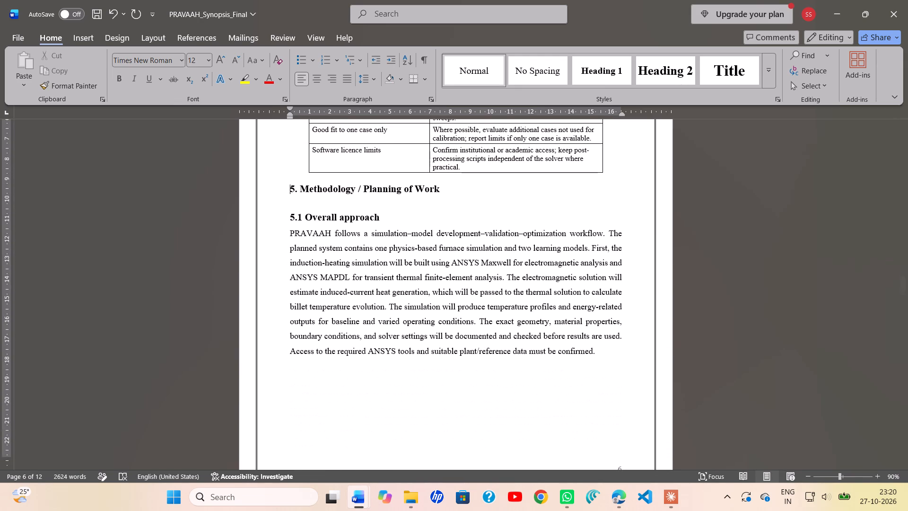
Check how the pages flow from section 5.1 past Fig. 1 through the Hardware and Software Requirements.
scroll(291, 225, "down", 1)
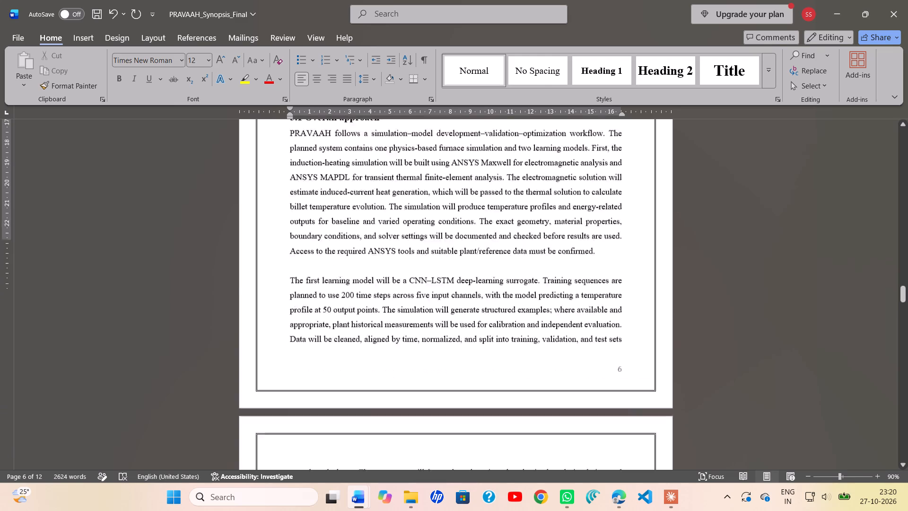
scroll(291, 225, "down", 5)
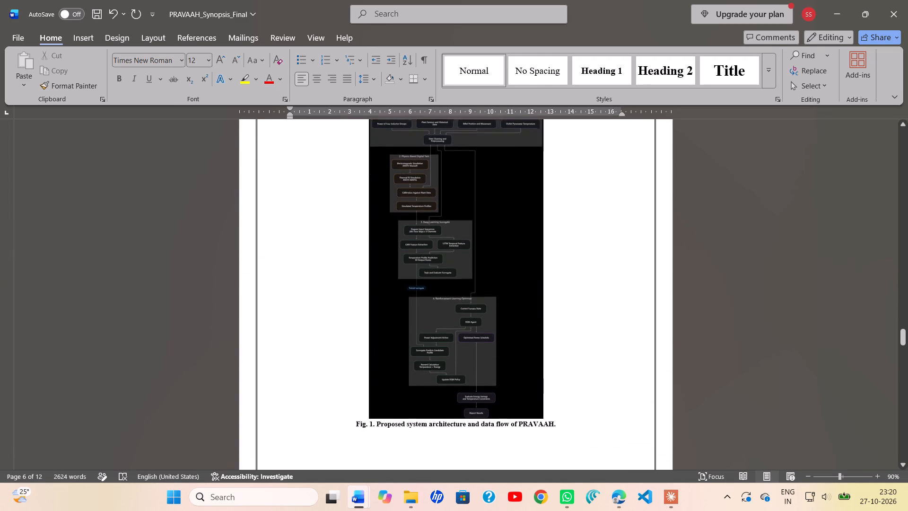
scroll(291, 225, "down", 3)
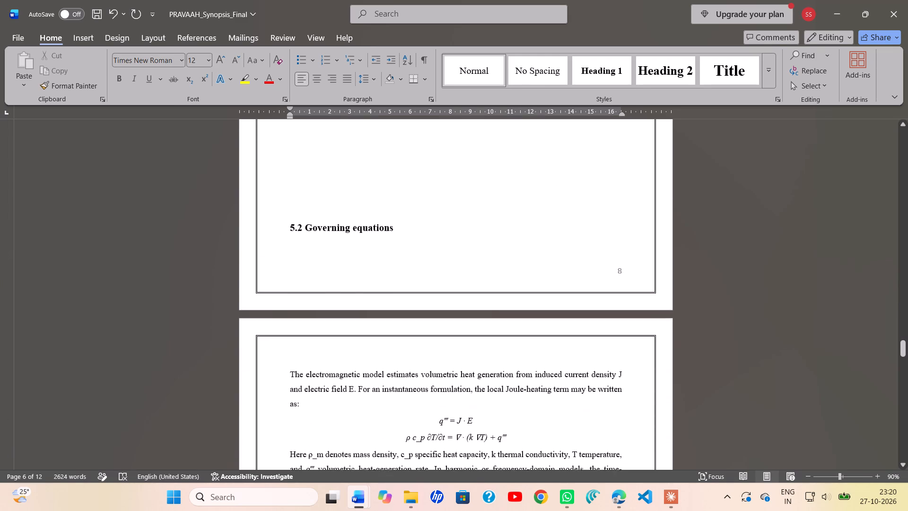
scroll(291, 225, "down", 1)
scroll(291, 225, "up", 1)
scroll(291, 225, "down", 2)
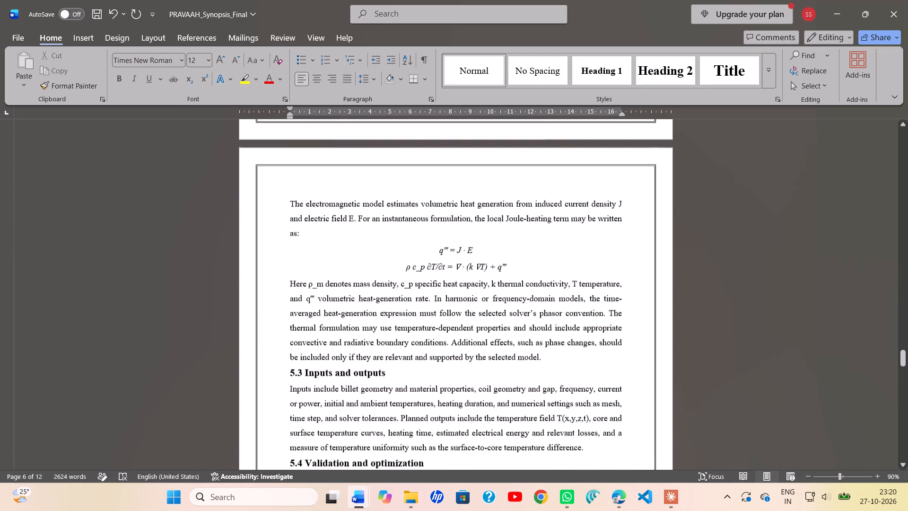
scroll(291, 225, "down", 7)
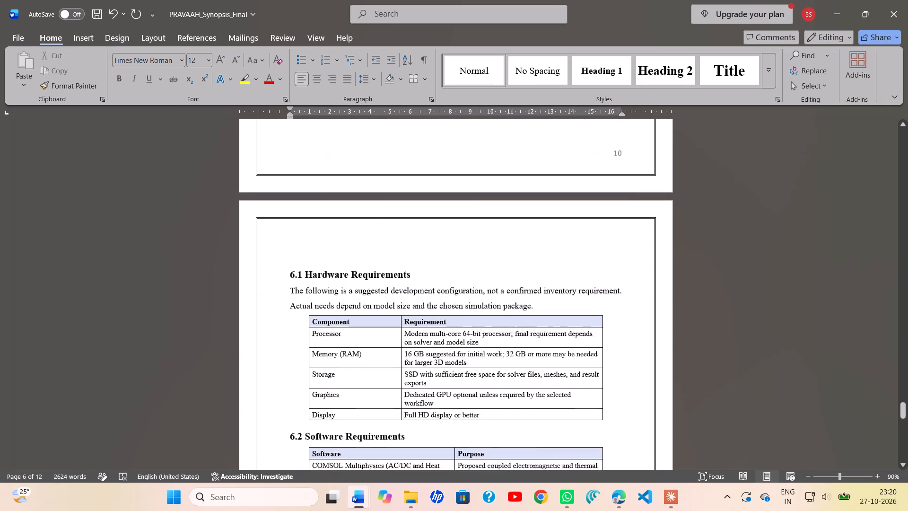
scroll(291, 225, "down", 4)
scroll(291, 225, "up", 9)
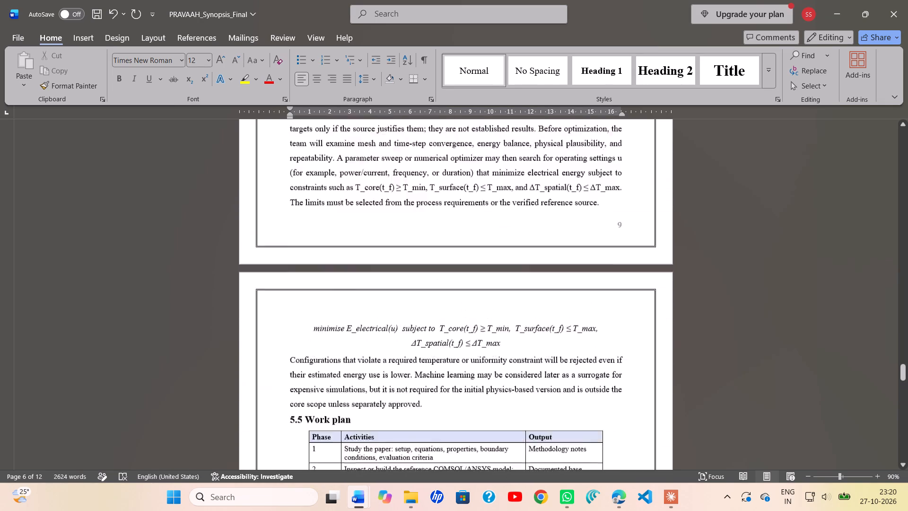
Review the document from the title page through sections 1 to 5.1, checking page breaks and heading positions.
scroll(291, 225, "up", 18)
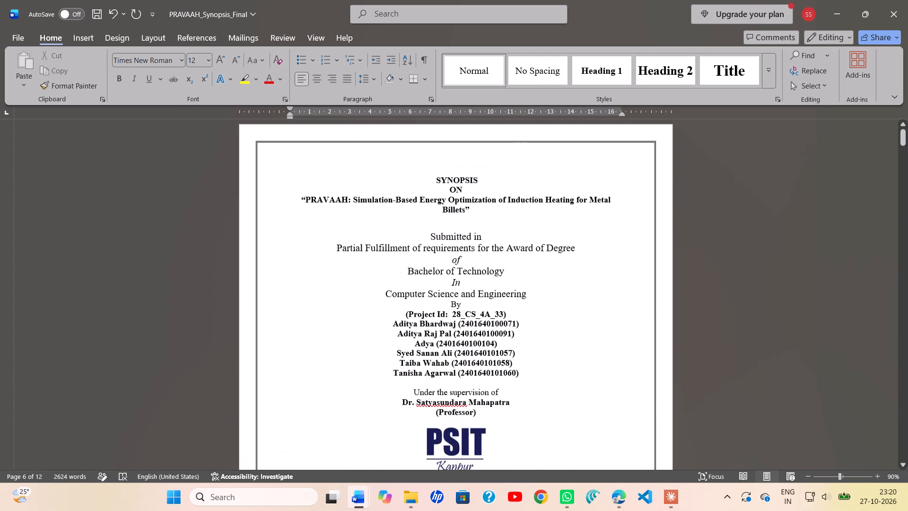
scroll(291, 225, "down", 5)
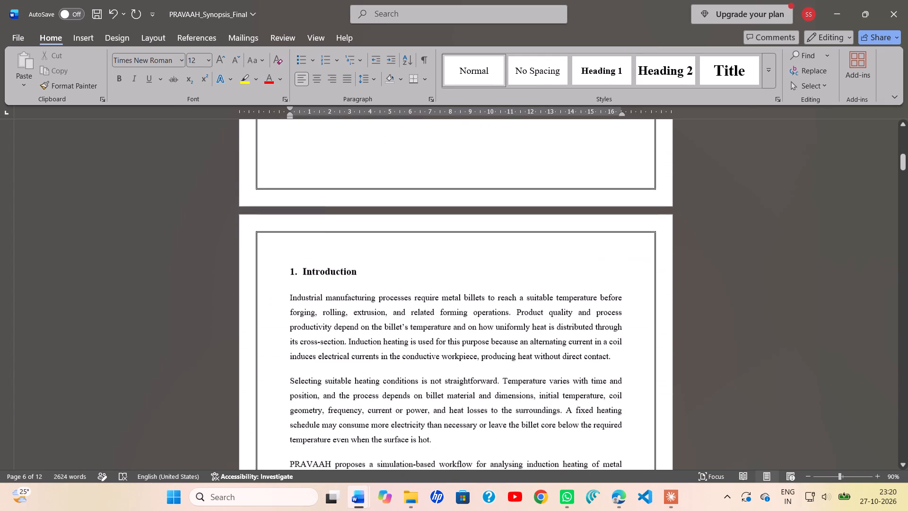
scroll(291, 225, "down", 5)
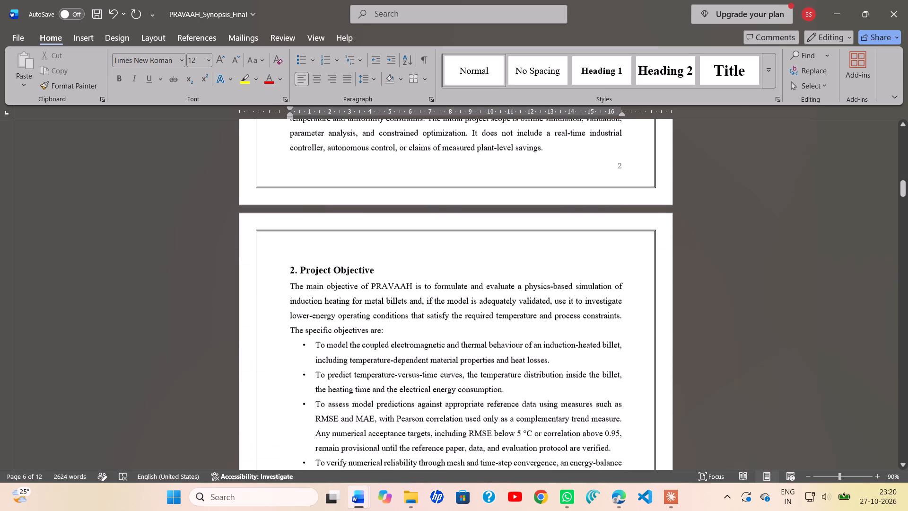
scroll(291, 225, "down", 6)
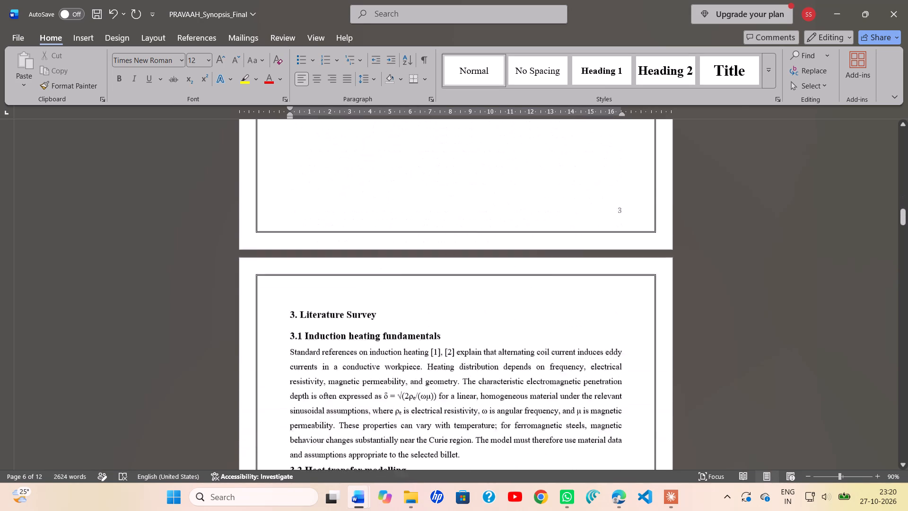
scroll(291, 225, "down", 6)
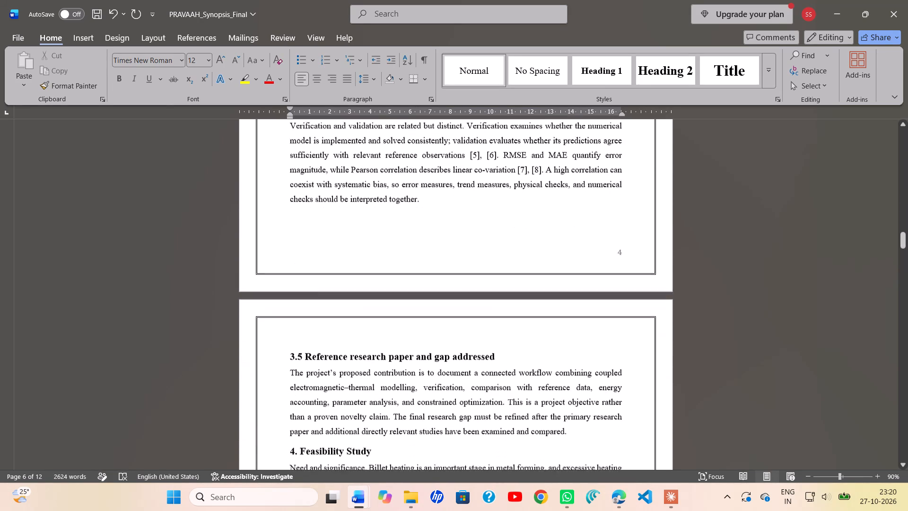
scroll(291, 225, "down", 4)
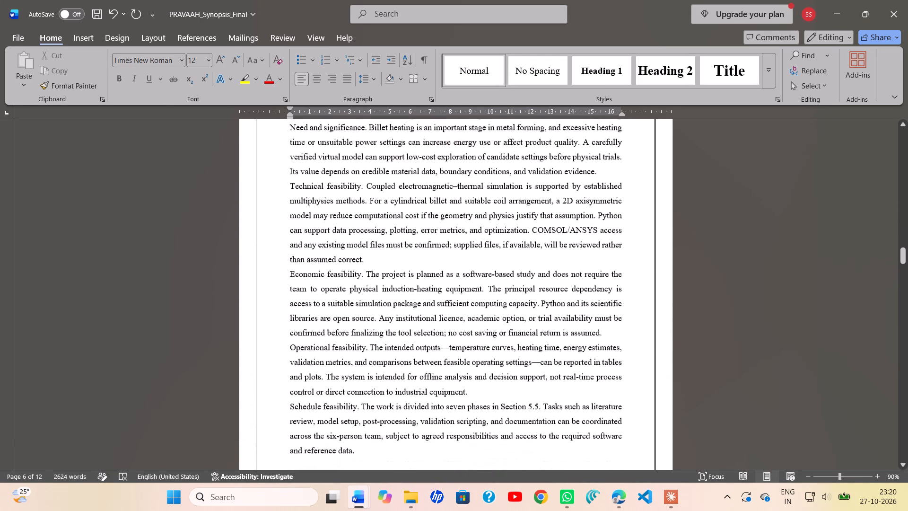
scroll(291, 225, "down", 6)
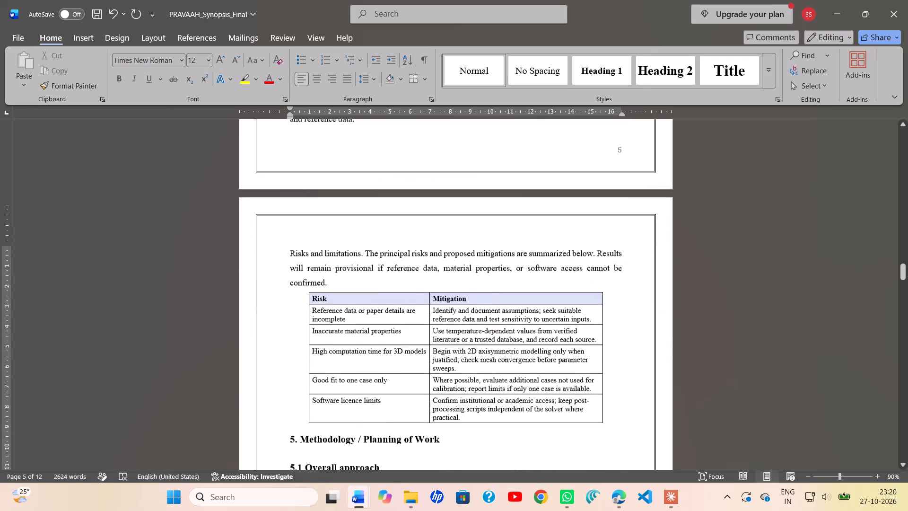
scroll(291, 225, "down", 2)
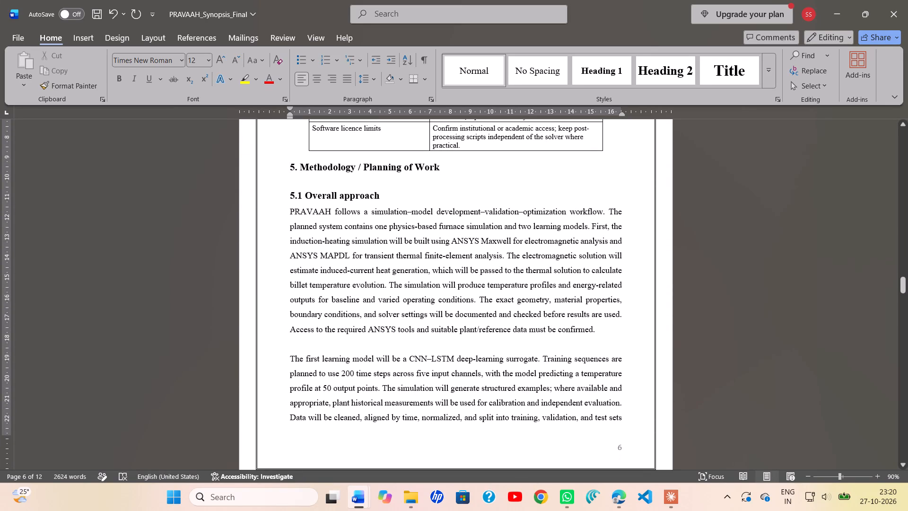
scroll(291, 225, "down", 4)
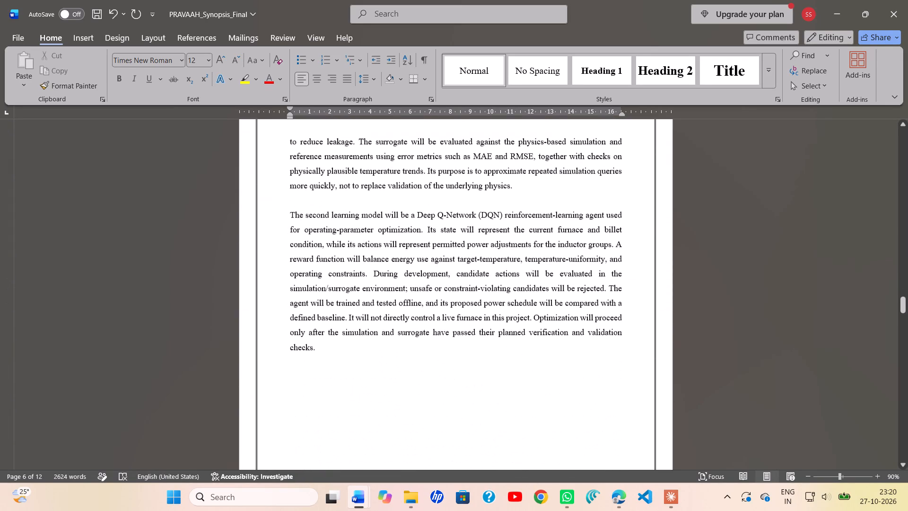
scroll(291, 225, "down", 5)
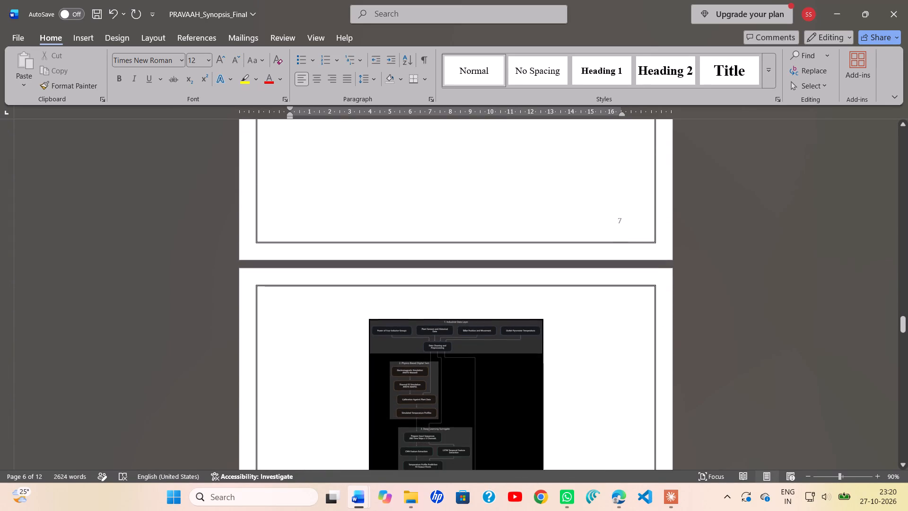
Insert blank lines before the "5.2 Governing equations" heading so it starts at the top of page 9 with its paragraph.
scroll(291, 225, "down", 1)
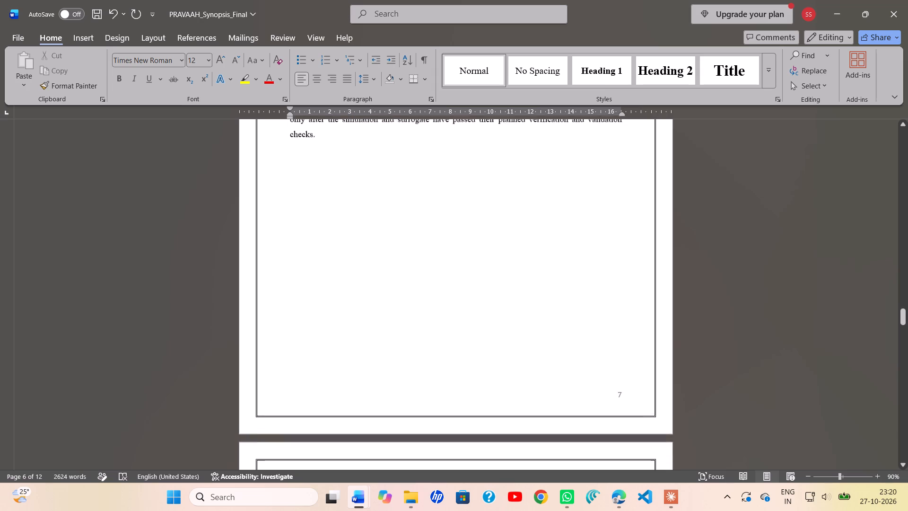
scroll(291, 225, "down", 5)
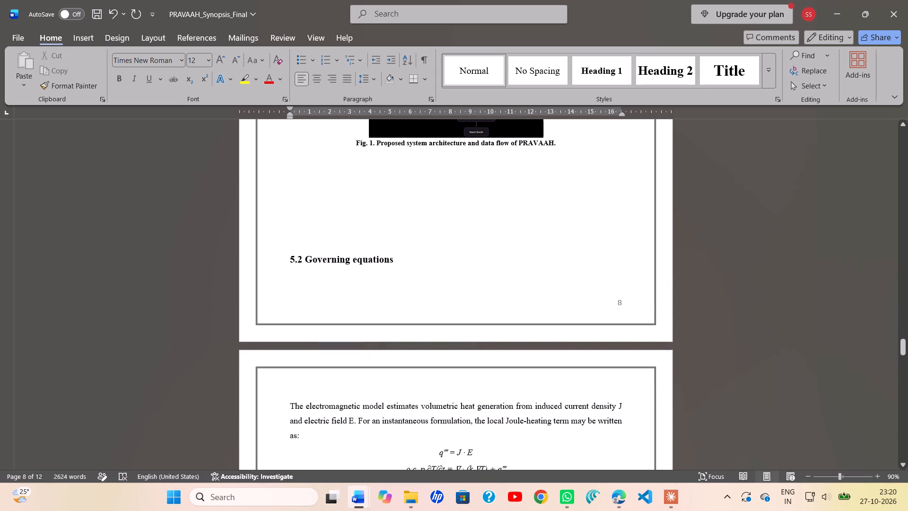
left_click(292, 255)
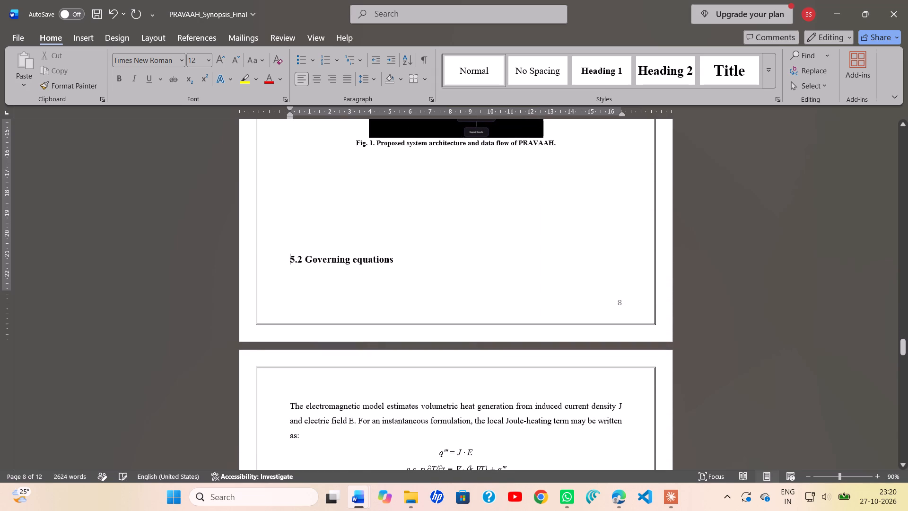
key("Return")
key("Return")
key("Return")
key("Return")
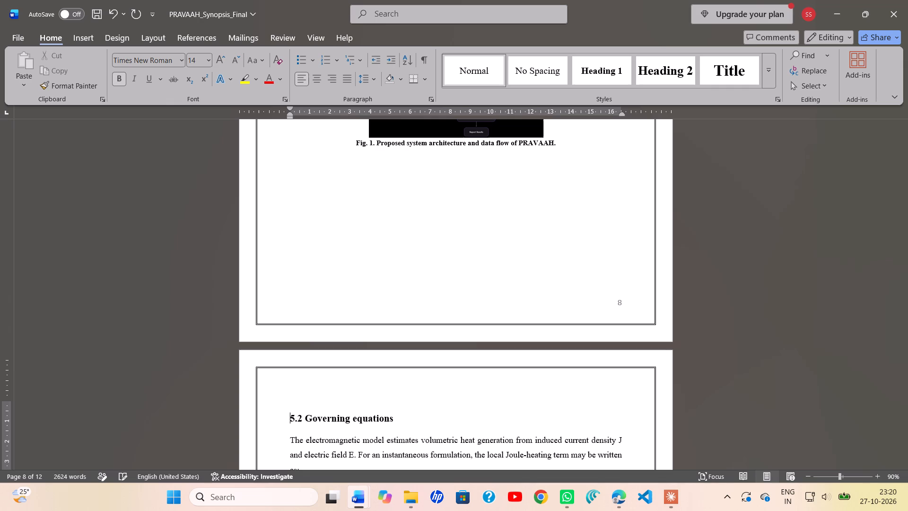
key("BackSpace")
key("BackSpace")
key("Return")
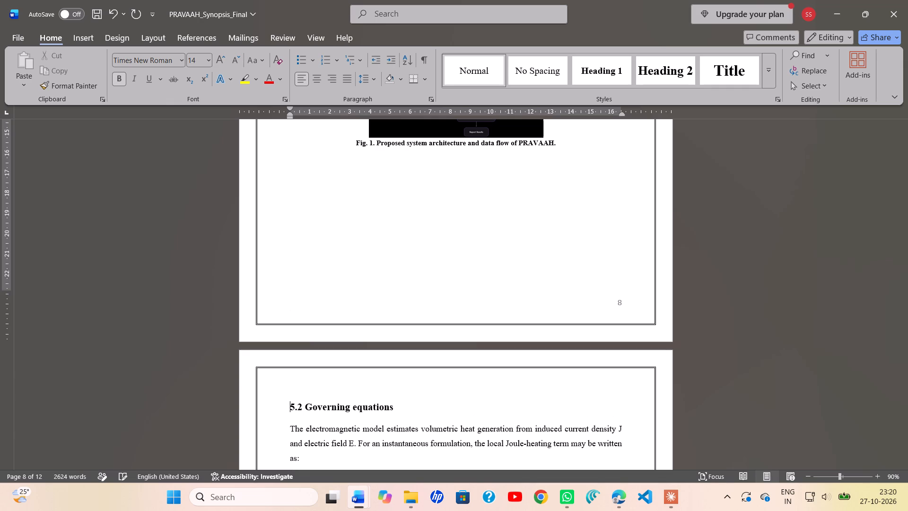
scroll(292, 255, "up", 4)
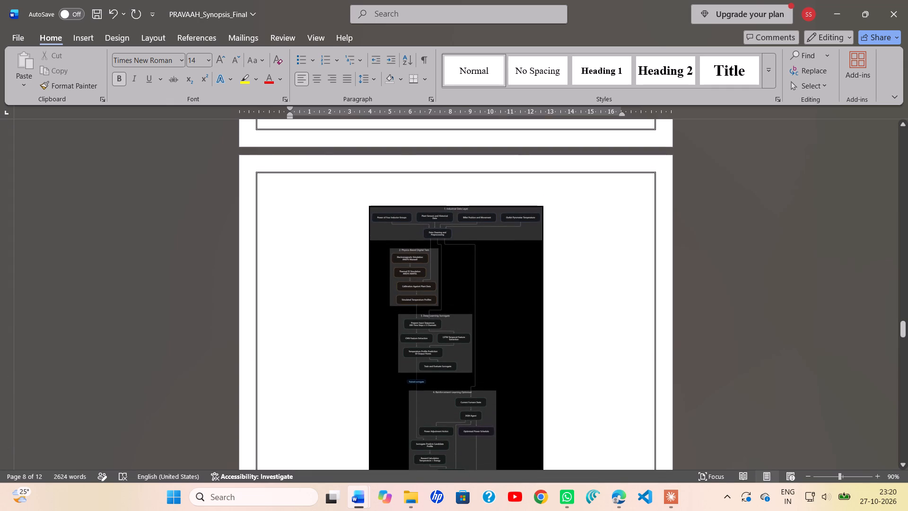
Check the page layout from Fig. 1 through sections 5.2 to 6.2 to the end of the references.
scroll(292, 255, "down", 5)
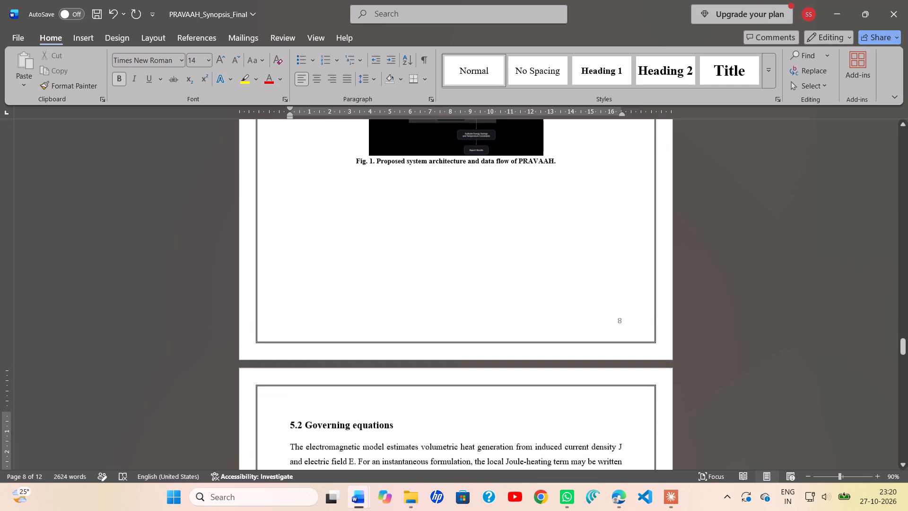
scroll(292, 255, "down", 6)
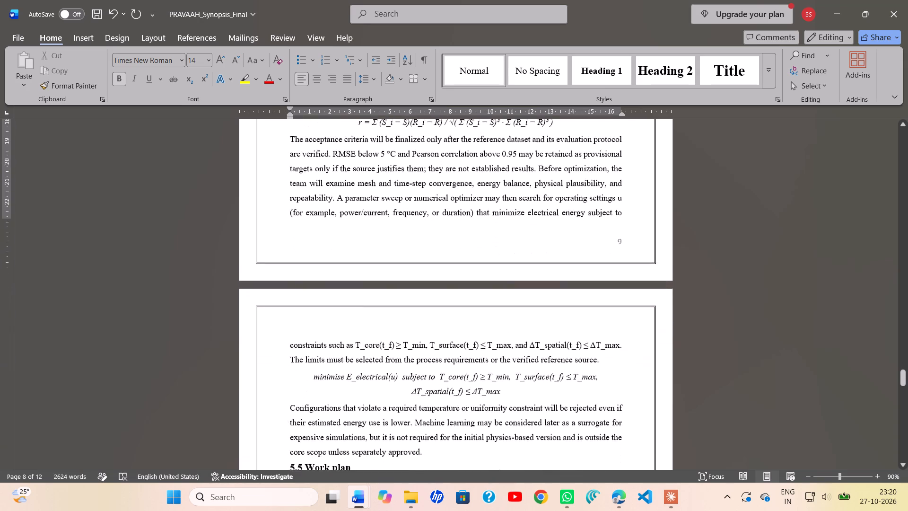
scroll(292, 255, "down", 3)
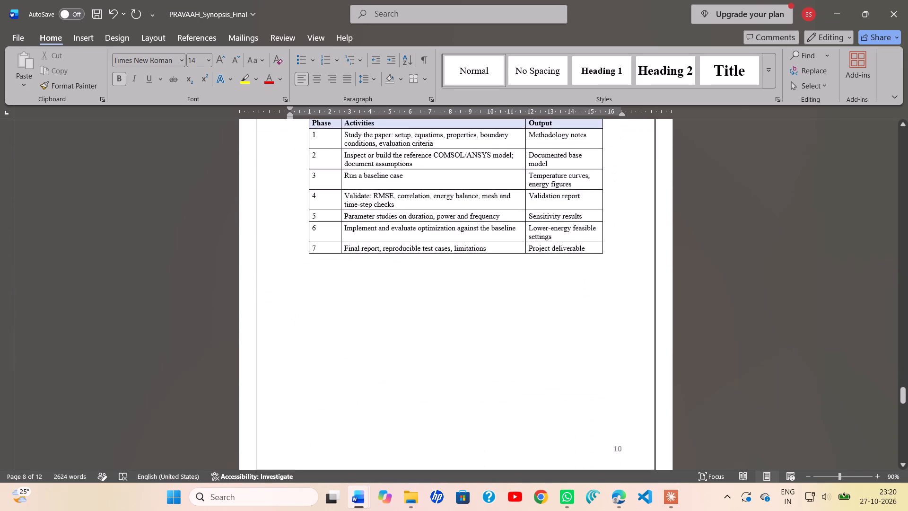
scroll(292, 255, "down", 4)
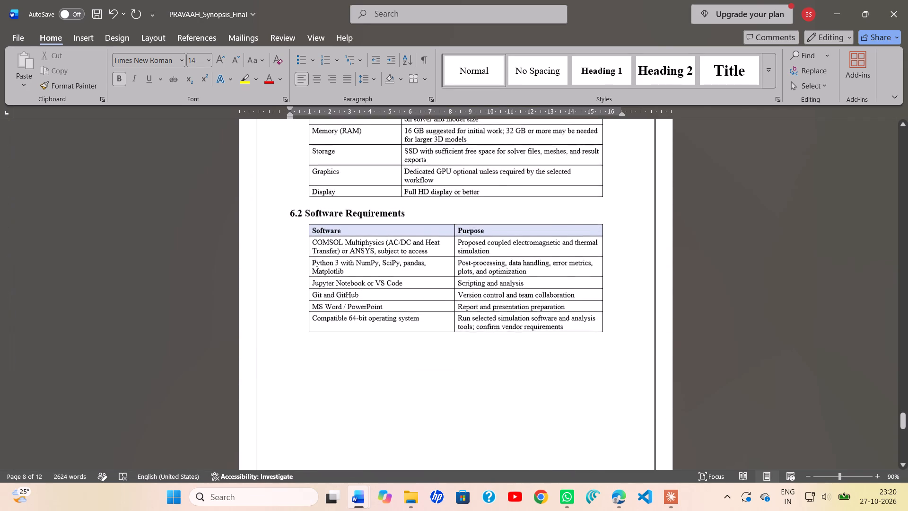
scroll(292, 255, "down", 5)
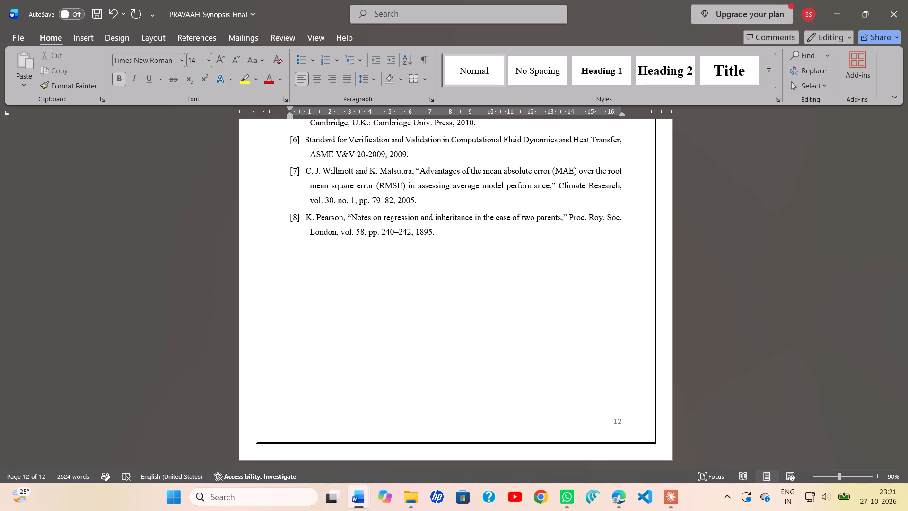
Review the title page, Introduction and Project Objective pages for spacing, headings and page breaks.
scroll(292, 255, "up", 19)
scroll(292, 255, "up", 3)
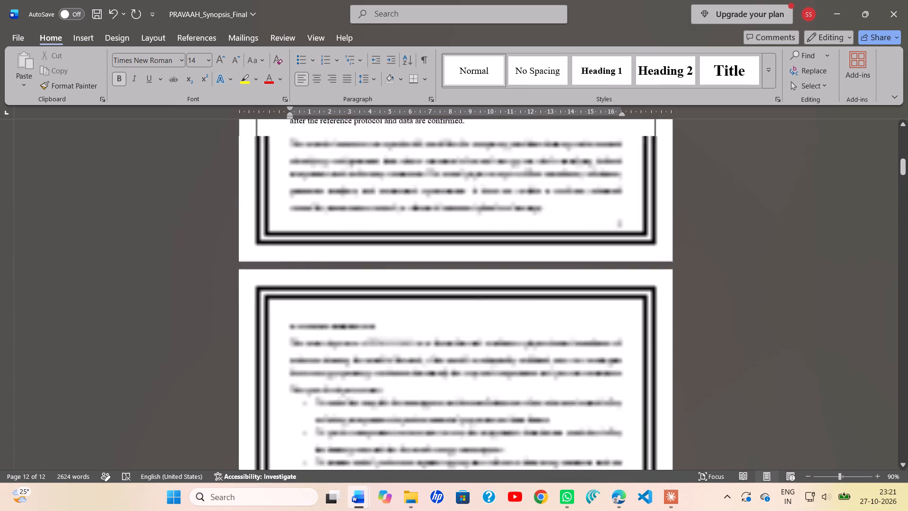
scroll(292, 255, "up", 8)
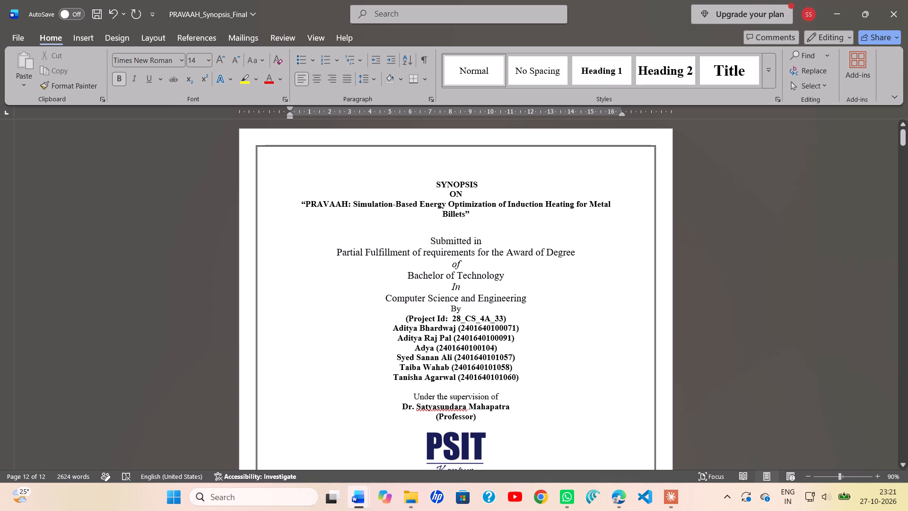
scroll(292, 255, "down", 2)
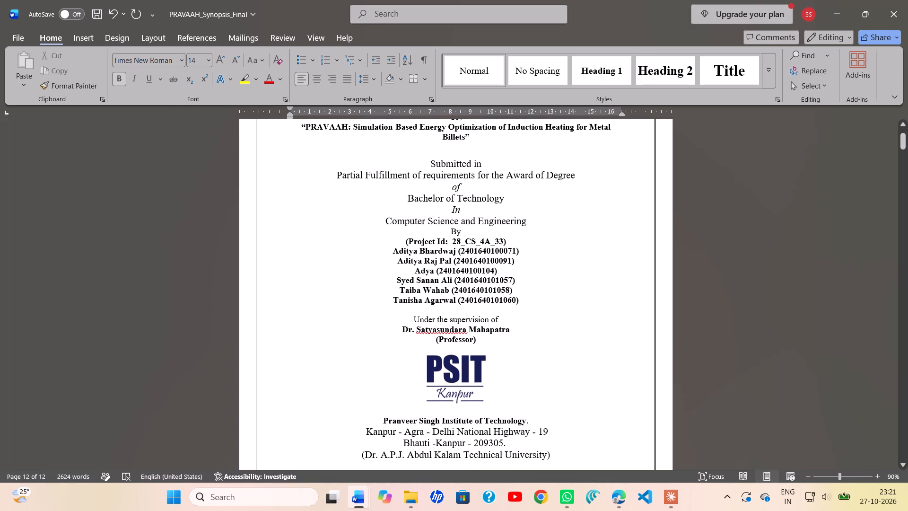
scroll(292, 255, "down", 2)
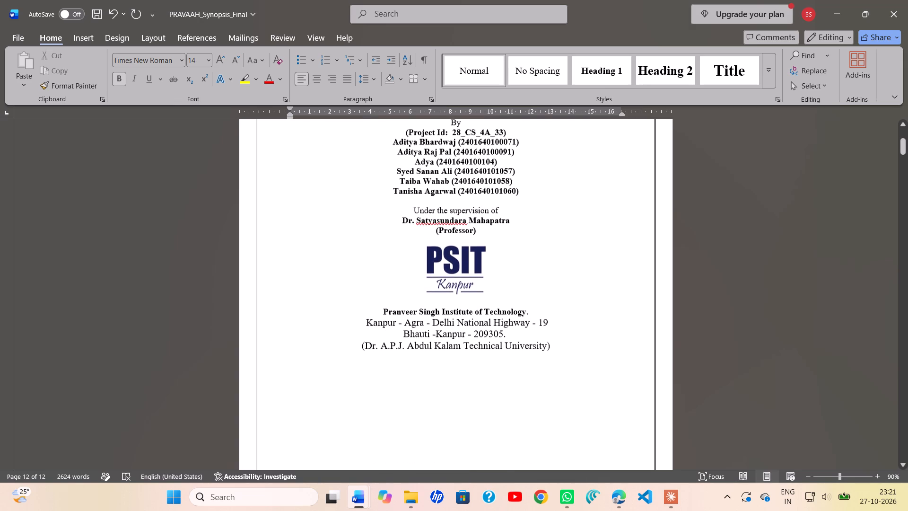
scroll(292, 255, "down", 4)
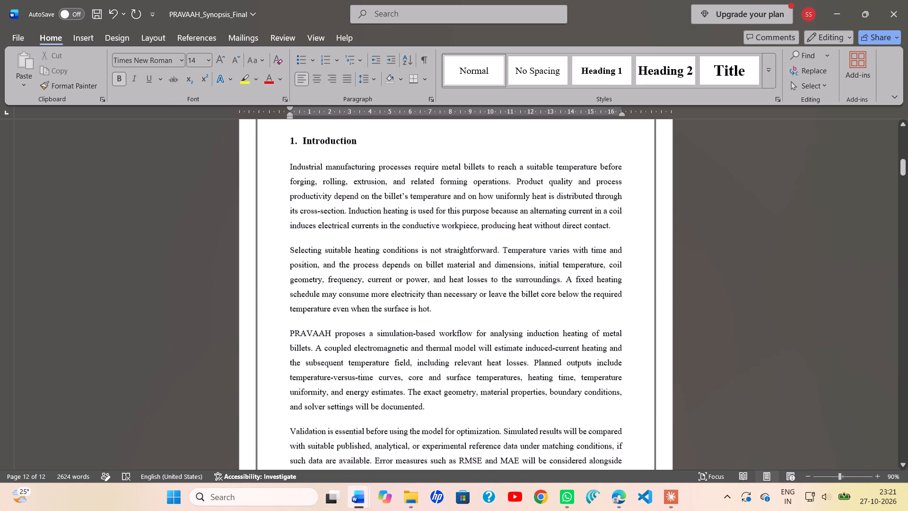
scroll(292, 255, "down", 4)
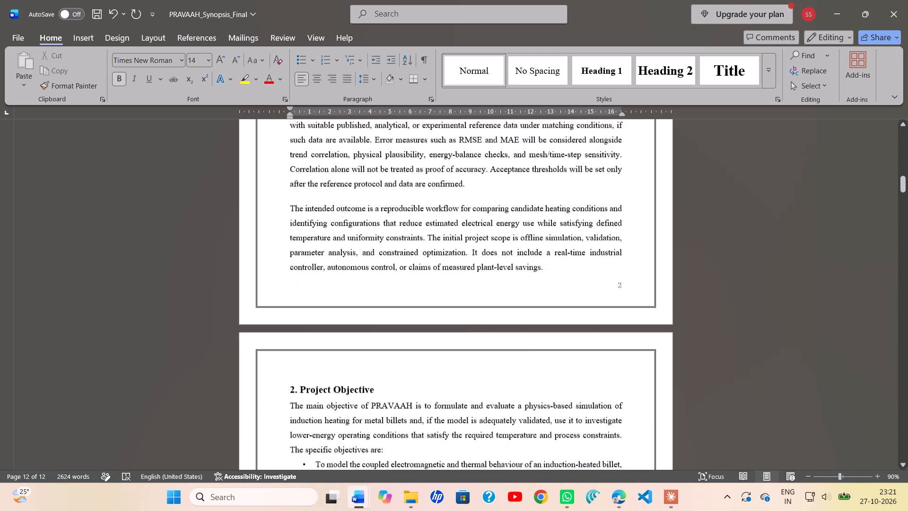
scroll(292, 255, "down", 2)
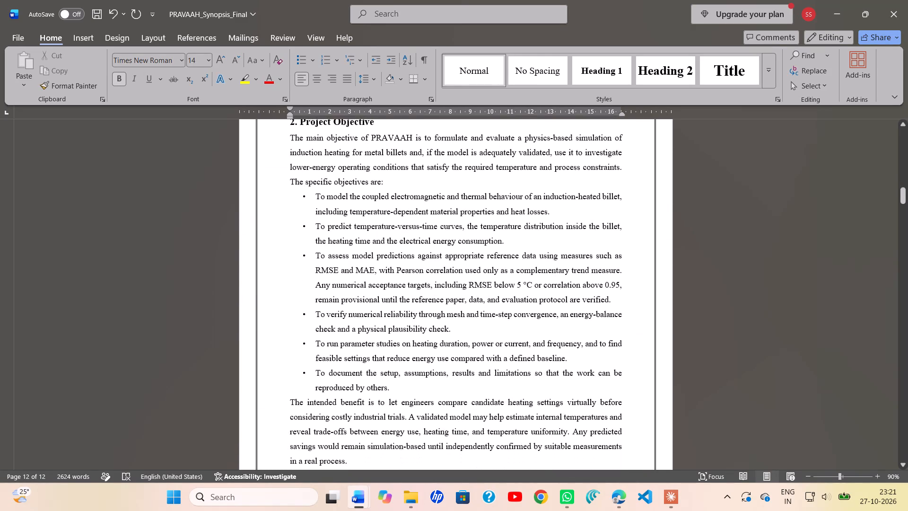
scroll(292, 255, "down", 3)
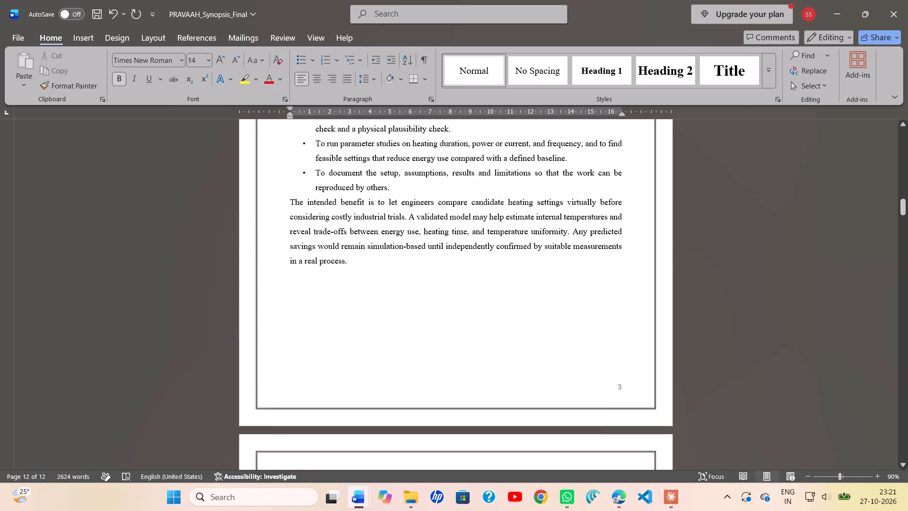
Review the Literature Survey, Feasibility Study and start of section 5 for heading placement and page breaks.
scroll(292, 255, "down", 4)
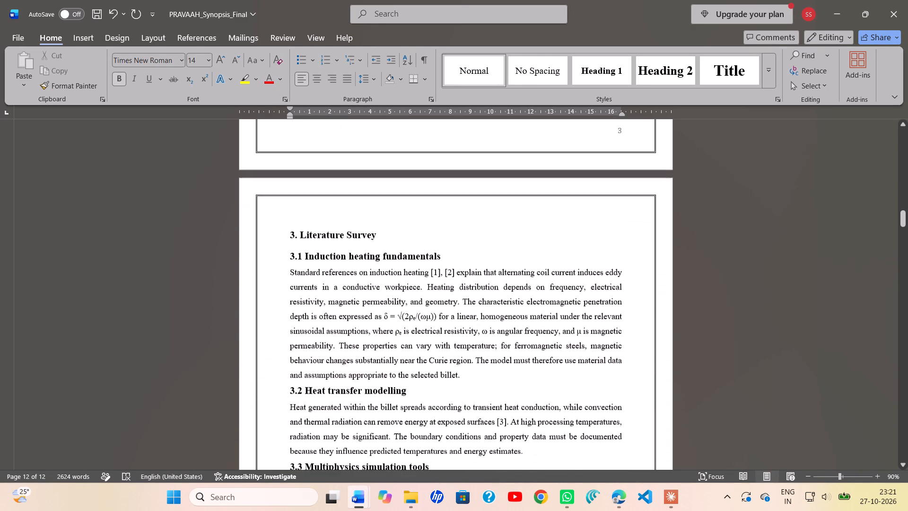
scroll(292, 255, "down", 4)
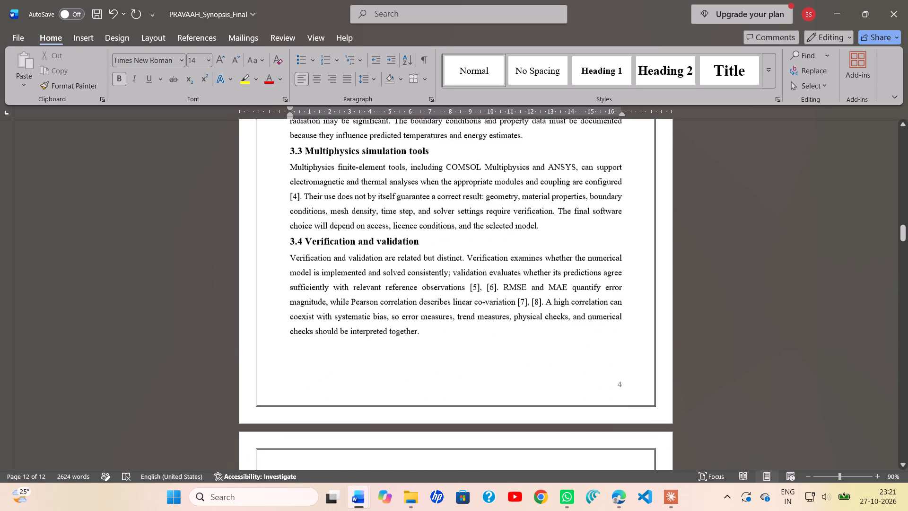
scroll(292, 255, "down", 3)
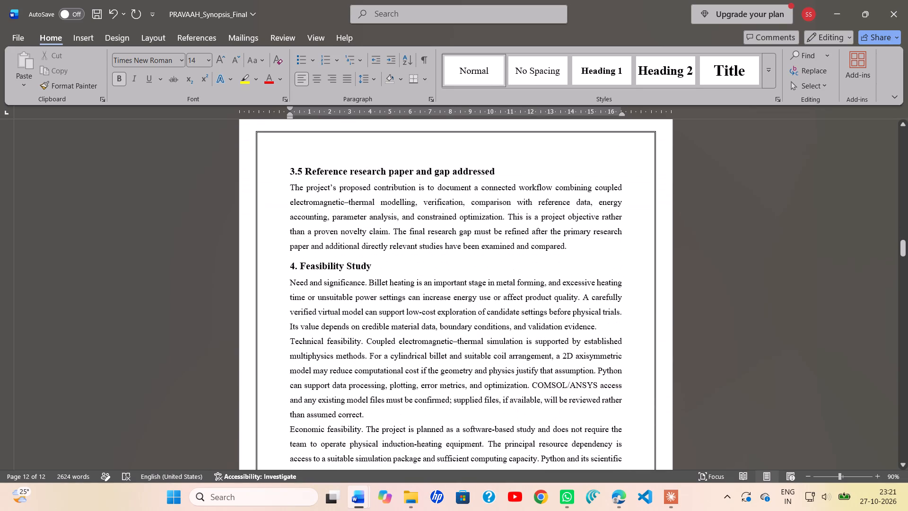
scroll(292, 255, "down", 3)
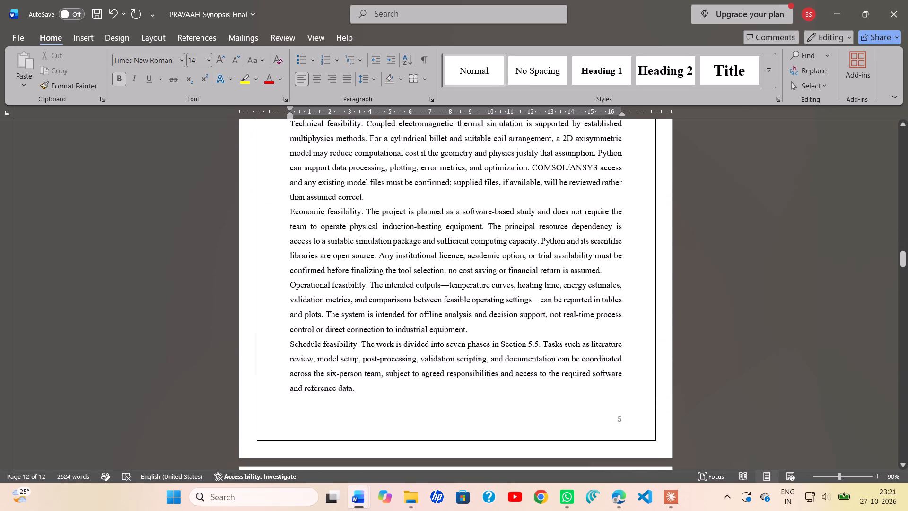
scroll(292, 255, "down", 3)
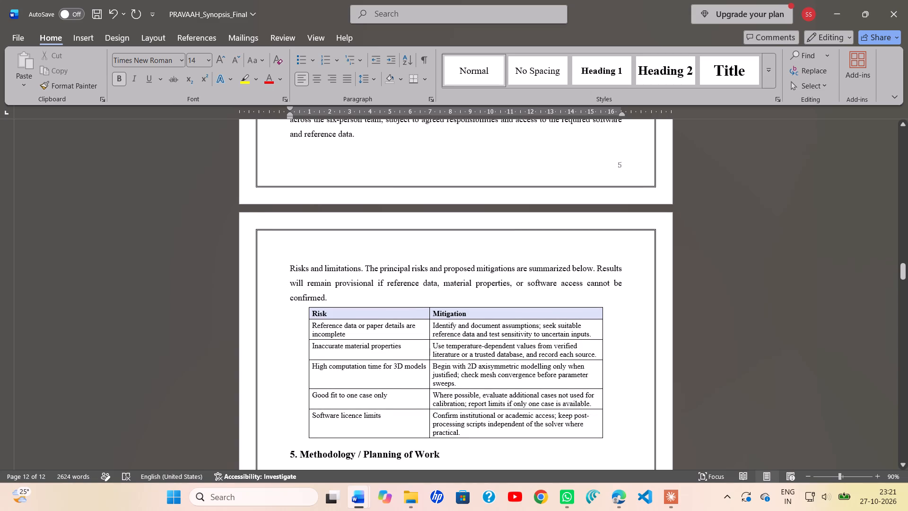
scroll(292, 255, "down", 2)
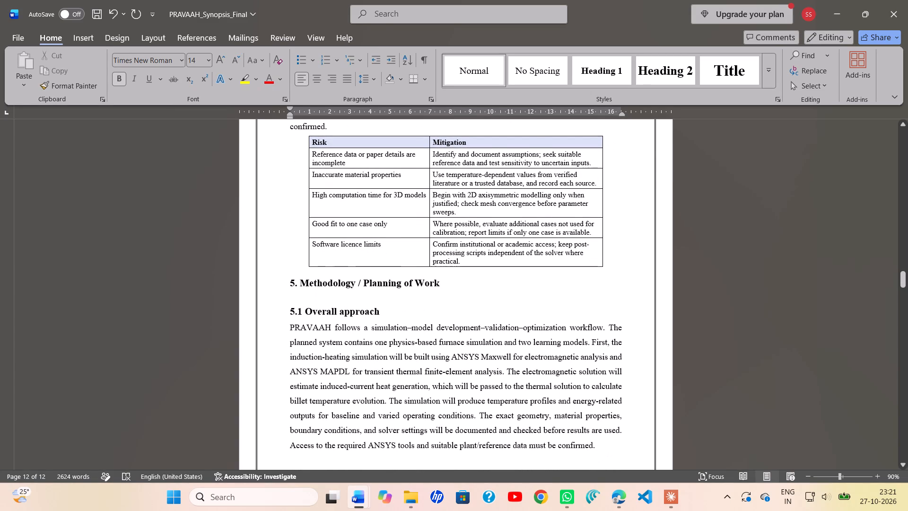
Examine the rest of section 5.1 and the transition from page 7 to Fig. 1 on page 8.
scroll(292, 255, "down", 4)
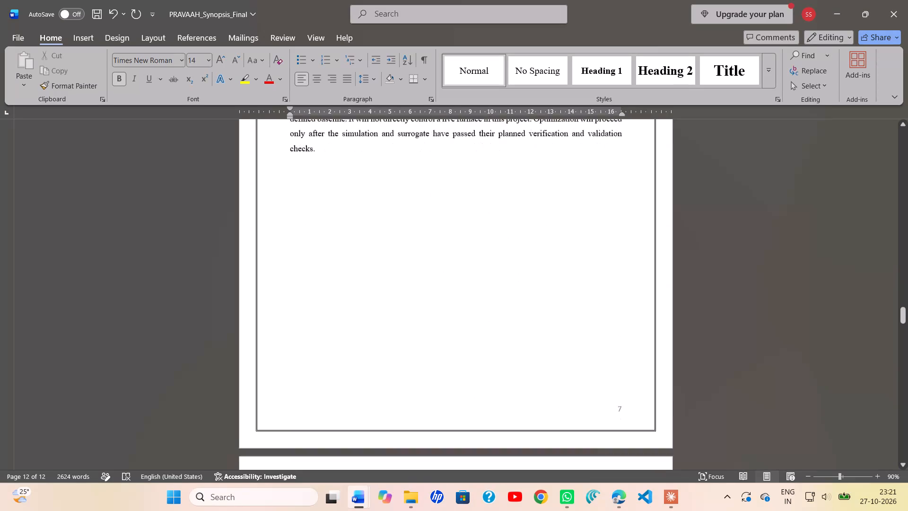
scroll(292, 255, "down", 3)
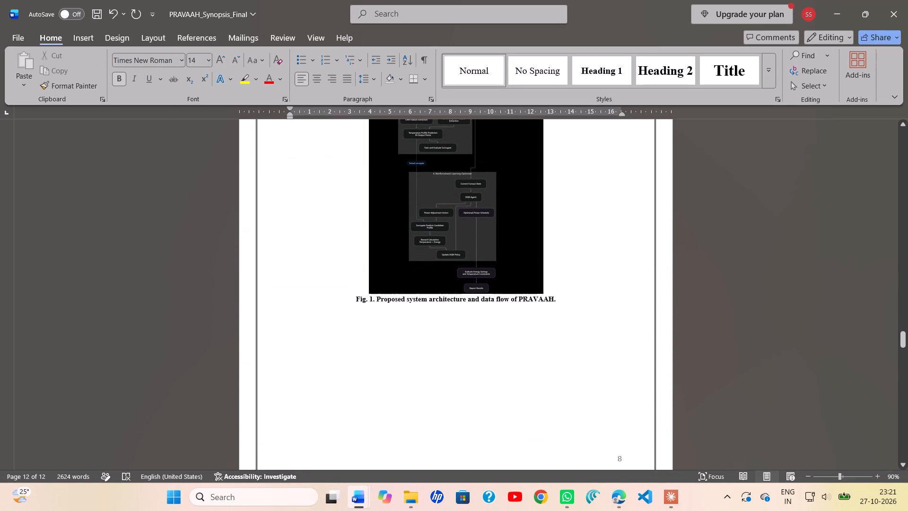
scroll(292, 255, "down", 1)
scroll(292, 255, "up", 7)
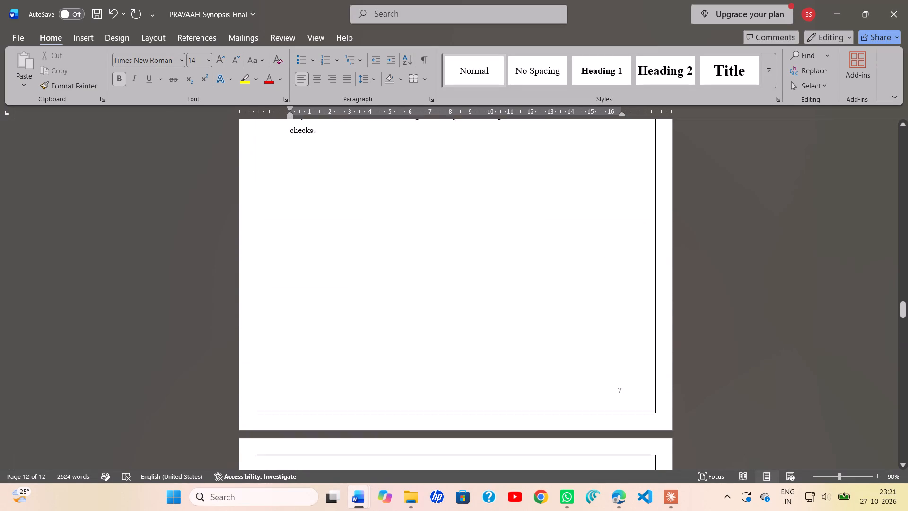
scroll(292, 255, "up", 1)
scroll(292, 255, "down", 3)
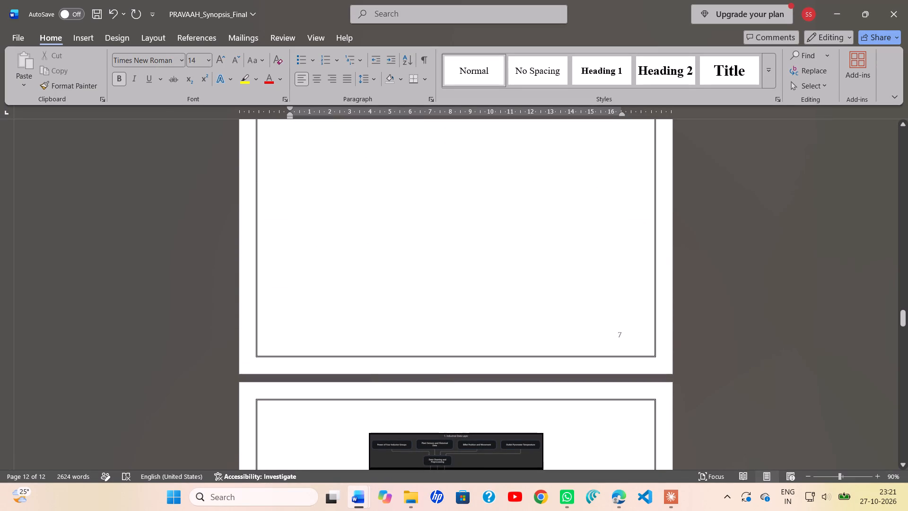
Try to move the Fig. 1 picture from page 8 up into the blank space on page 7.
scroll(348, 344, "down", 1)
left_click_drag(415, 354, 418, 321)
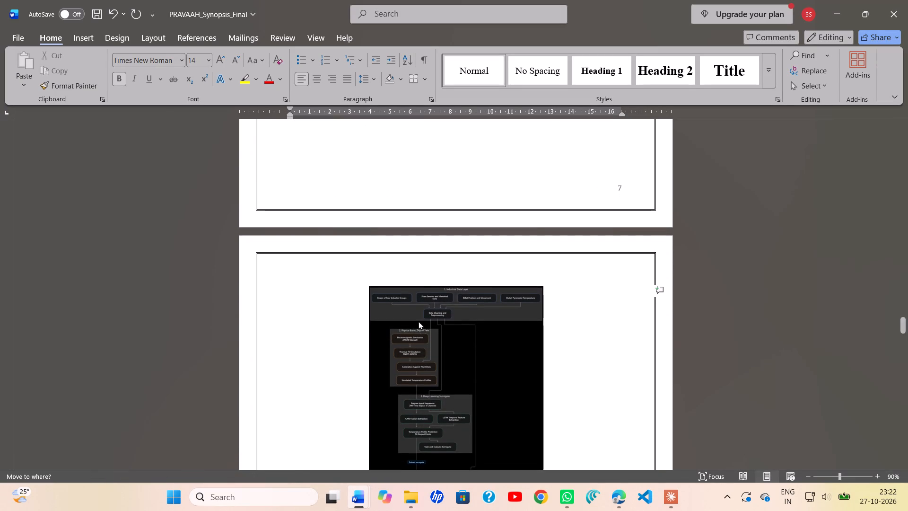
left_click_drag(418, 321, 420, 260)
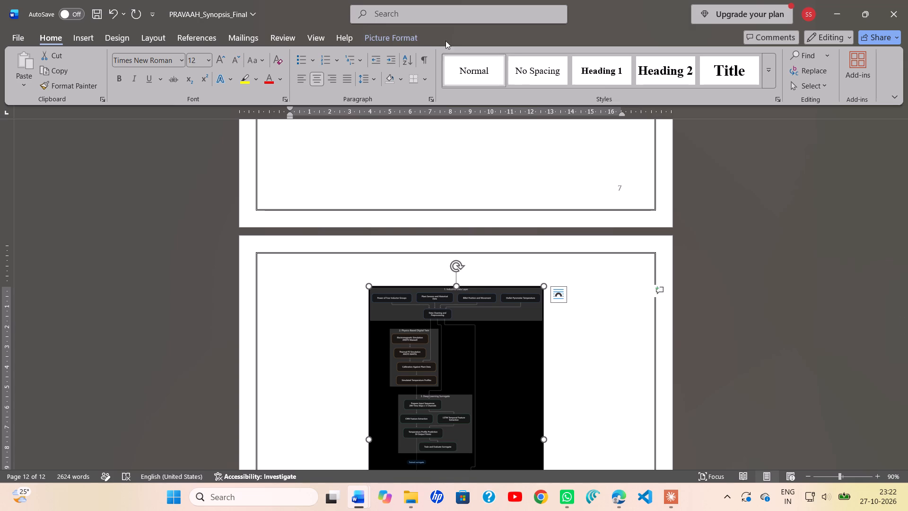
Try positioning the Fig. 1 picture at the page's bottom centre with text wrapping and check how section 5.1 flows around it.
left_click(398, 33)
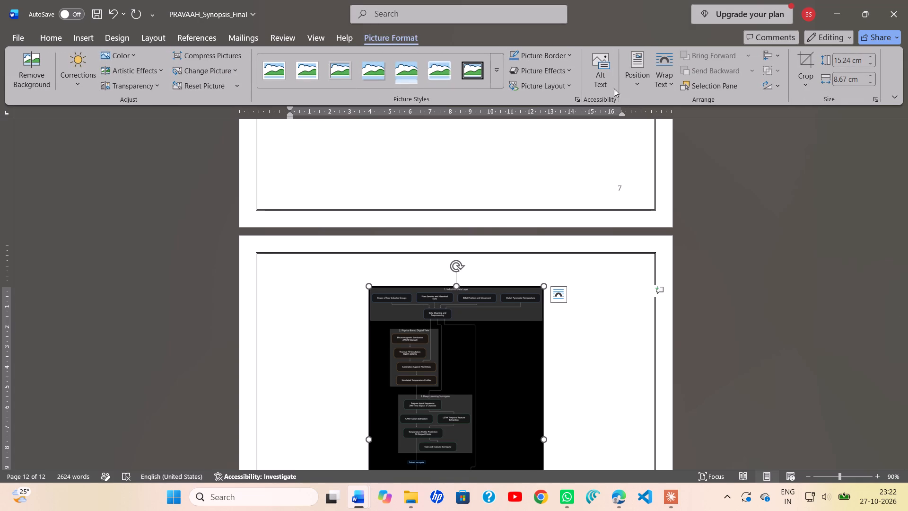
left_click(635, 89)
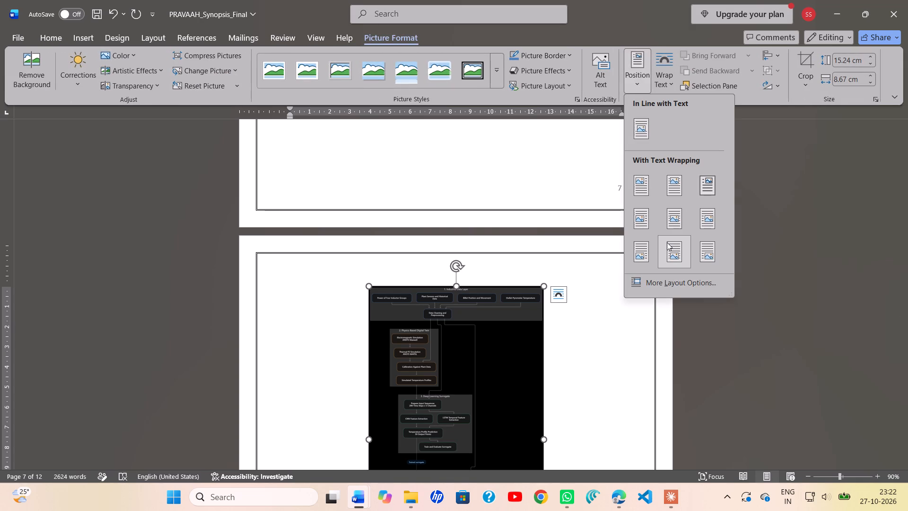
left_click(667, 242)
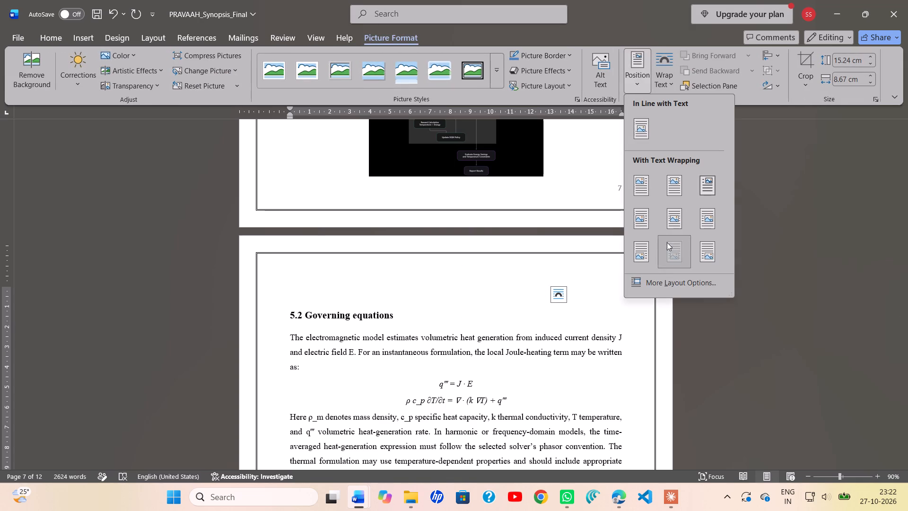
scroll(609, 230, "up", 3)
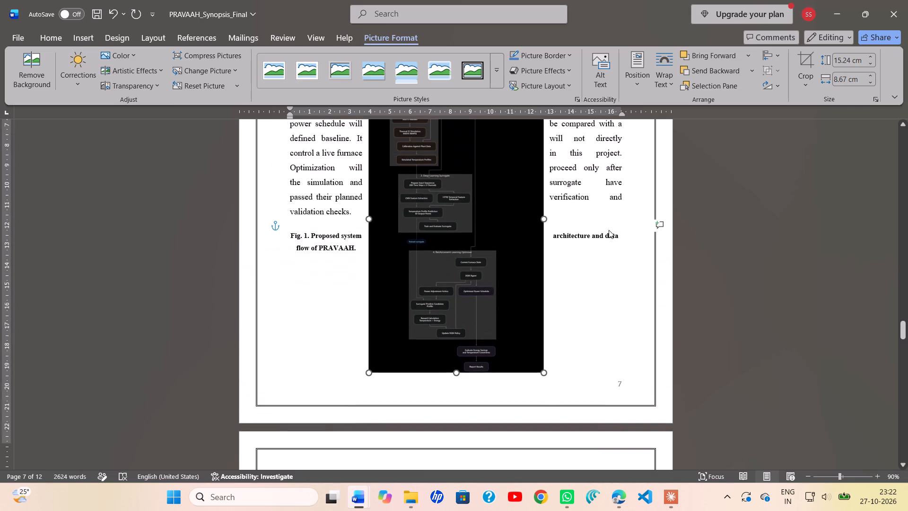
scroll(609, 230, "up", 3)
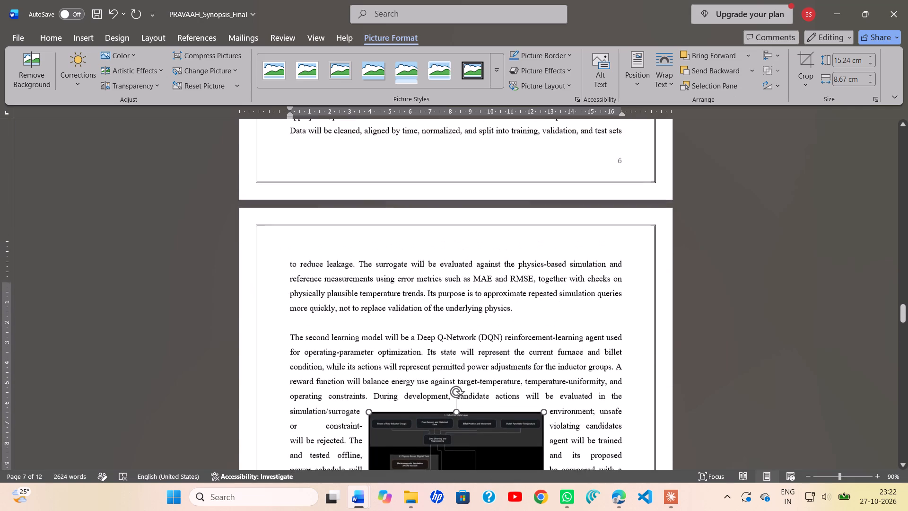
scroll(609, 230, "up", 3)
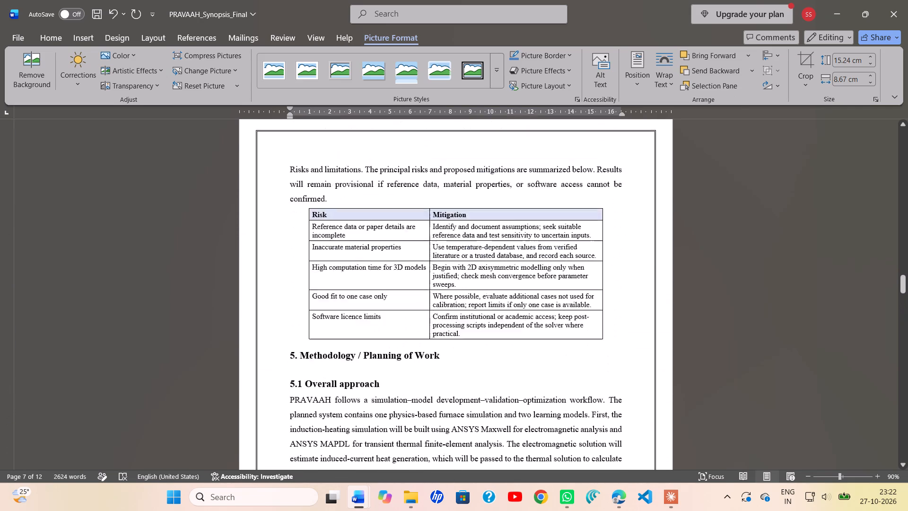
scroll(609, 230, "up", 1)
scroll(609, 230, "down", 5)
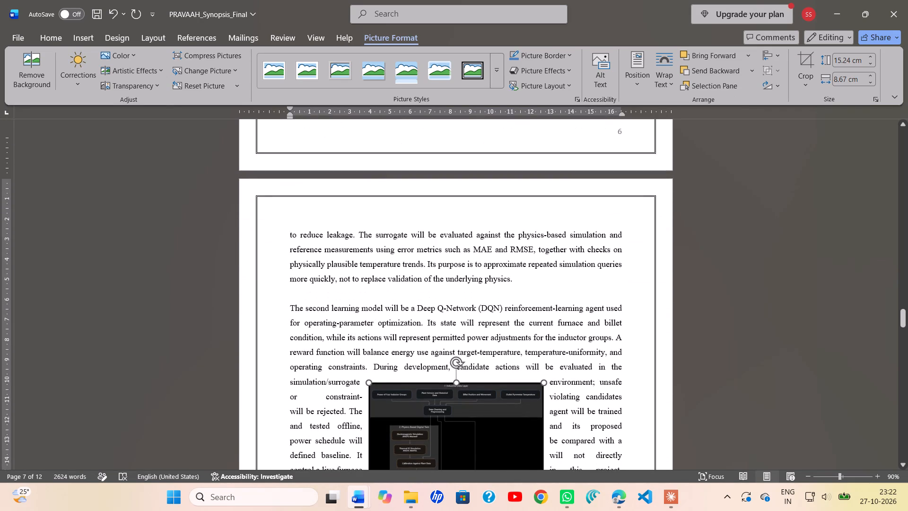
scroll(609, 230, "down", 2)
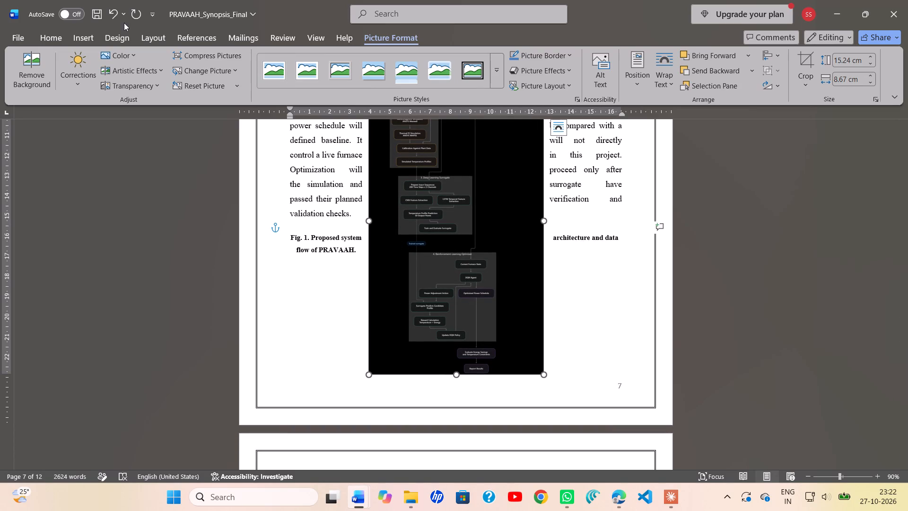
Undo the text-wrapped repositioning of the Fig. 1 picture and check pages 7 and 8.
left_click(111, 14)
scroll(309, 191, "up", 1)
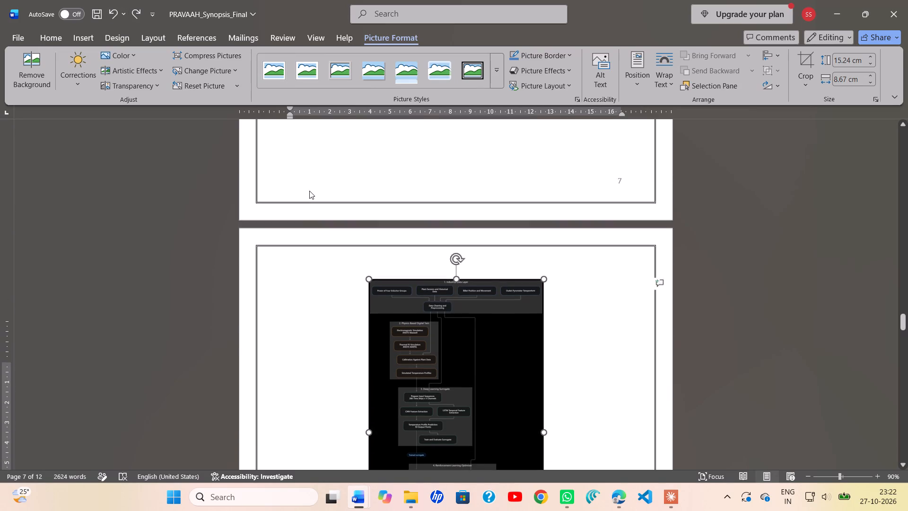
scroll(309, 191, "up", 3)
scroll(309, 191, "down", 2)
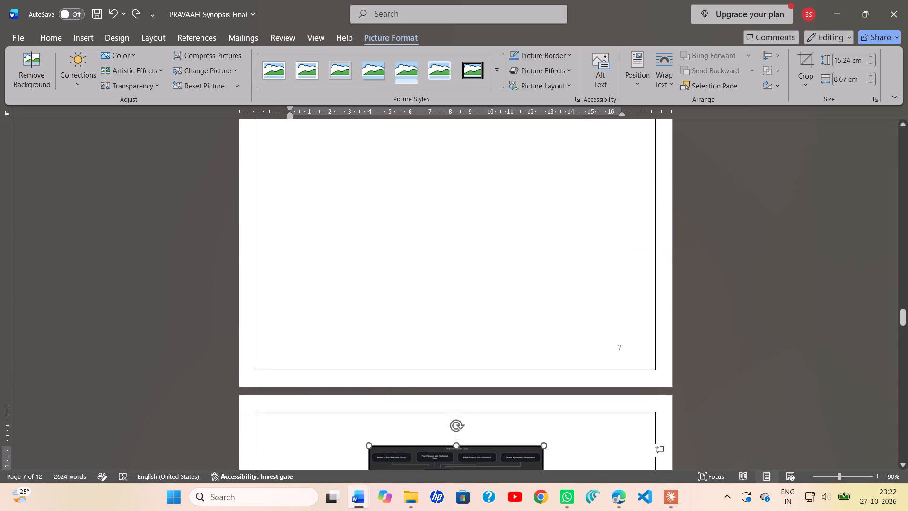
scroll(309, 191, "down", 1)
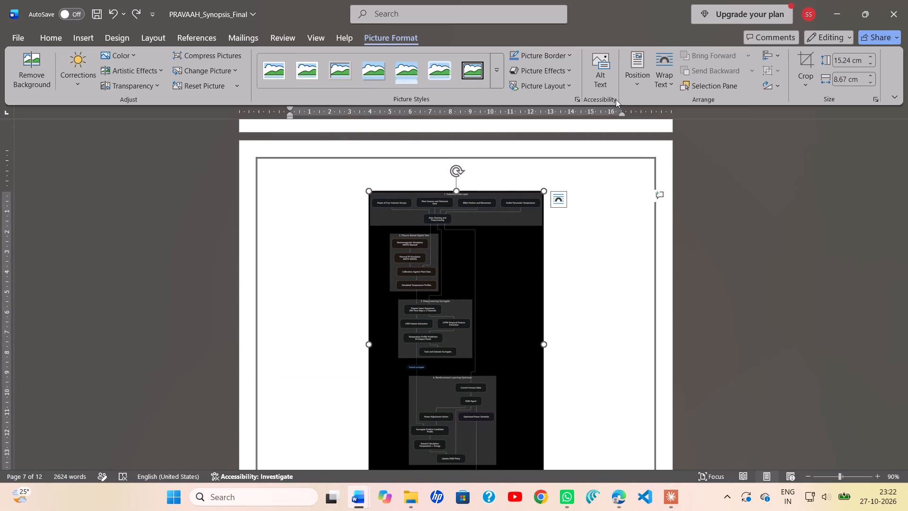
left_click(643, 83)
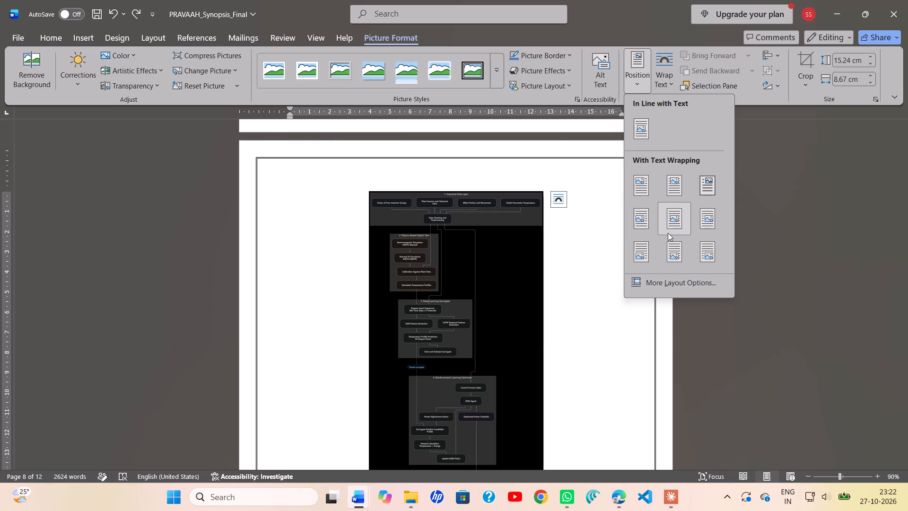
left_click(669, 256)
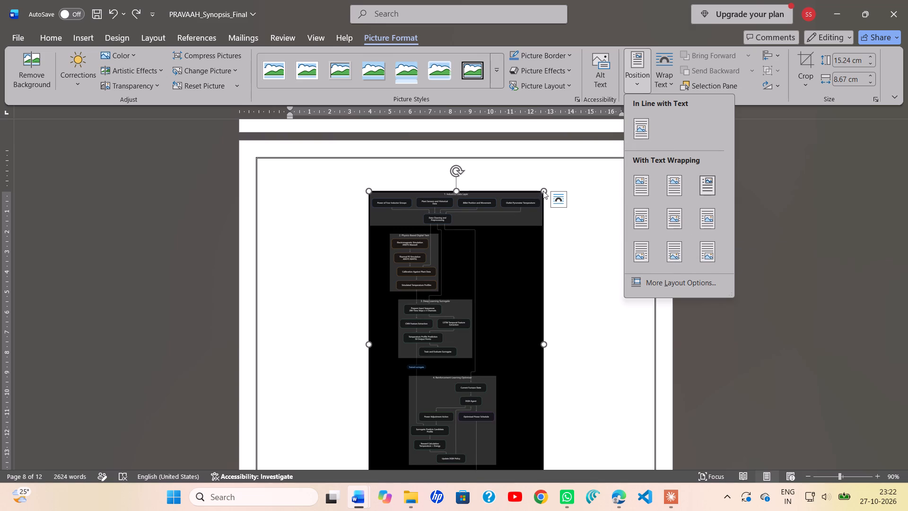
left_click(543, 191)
Enlarge the Fig. 1 picture on page 8 proportionally to about 16.9 cm high by 9.62 cm wide.
left_click_drag(541, 191, 544, 191)
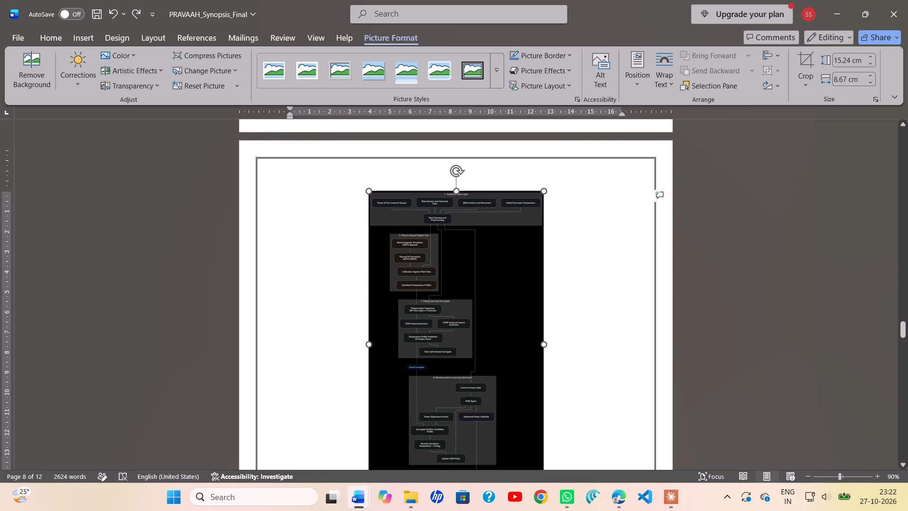
left_click_drag(544, 191, 562, 171)
Cut the caption "Fig. 1. Proposed system architecture and data flow of PRAVAAH." from below the picture on page 8.
scroll(609, 271, "down", 1)
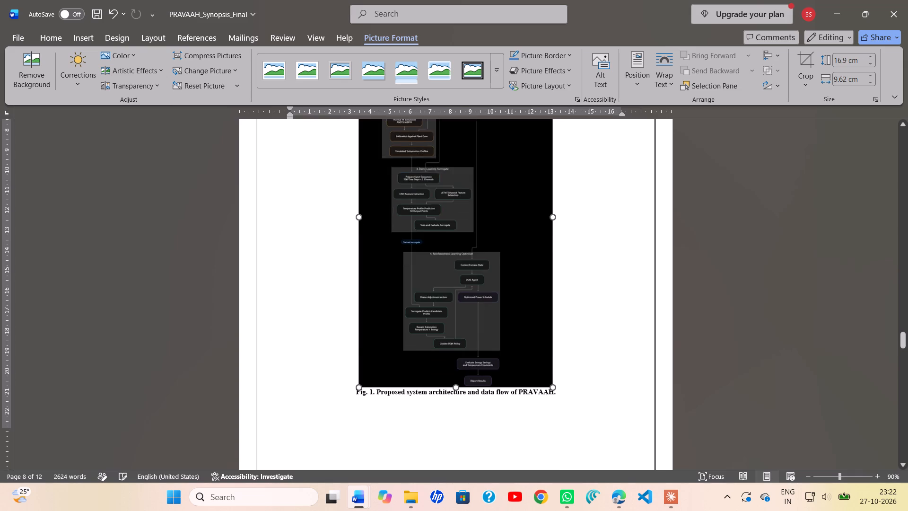
scroll(609, 271, "down", 1)
left_click_drag(356, 314, 573, 312)
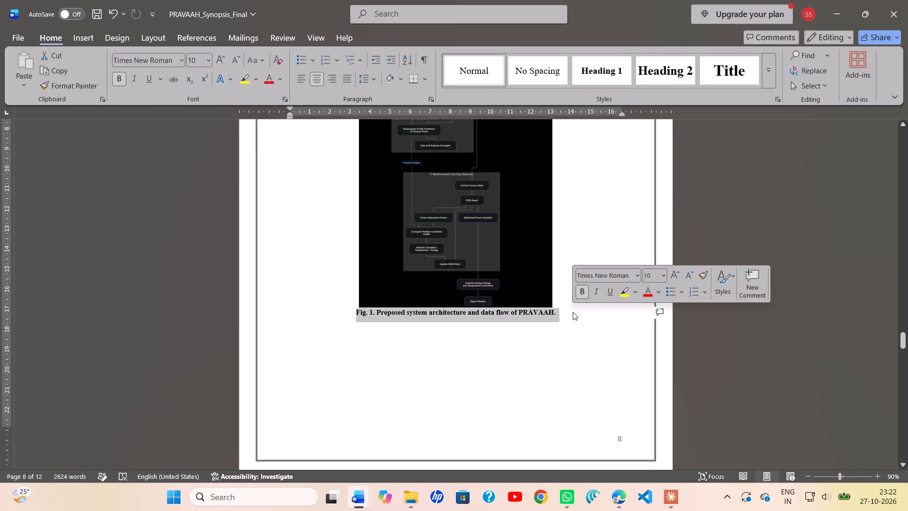
key("ctrl+x")
Enlarge the Fig. 1 picture proportionally until it fills nearly the full text height of page 8.
scroll(573, 312, "up", 2)
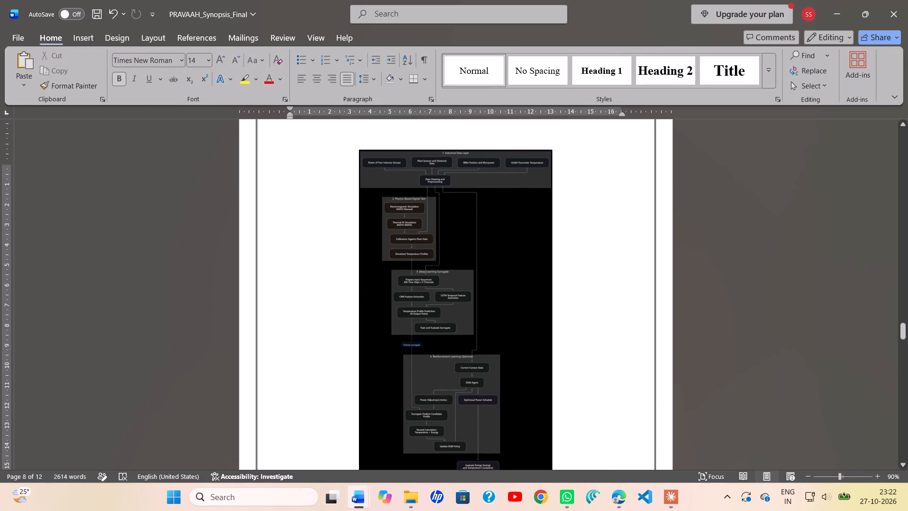
scroll(573, 312, "up", 1)
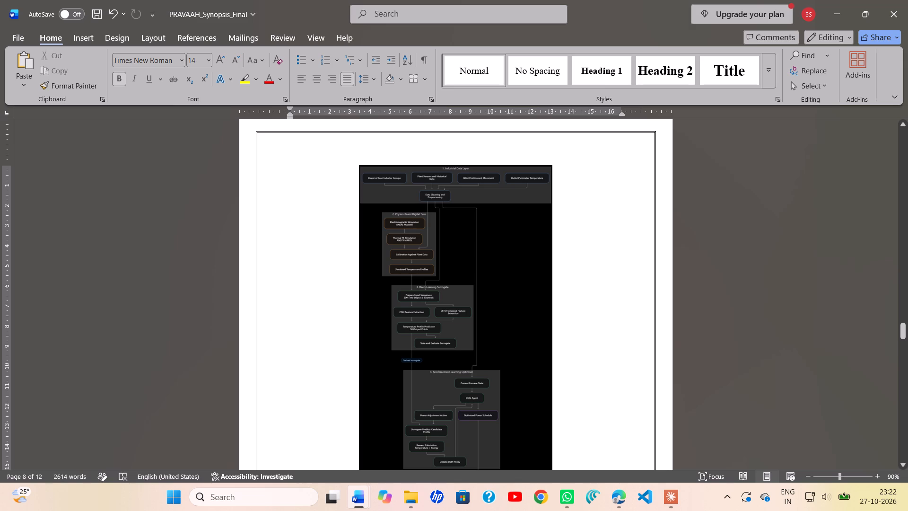
scroll(513, 289, "down", 2)
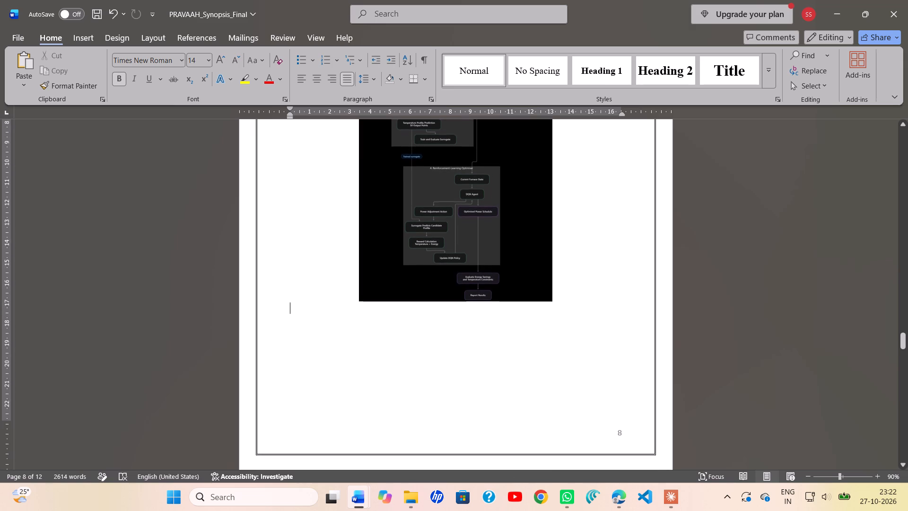
left_click(362, 294)
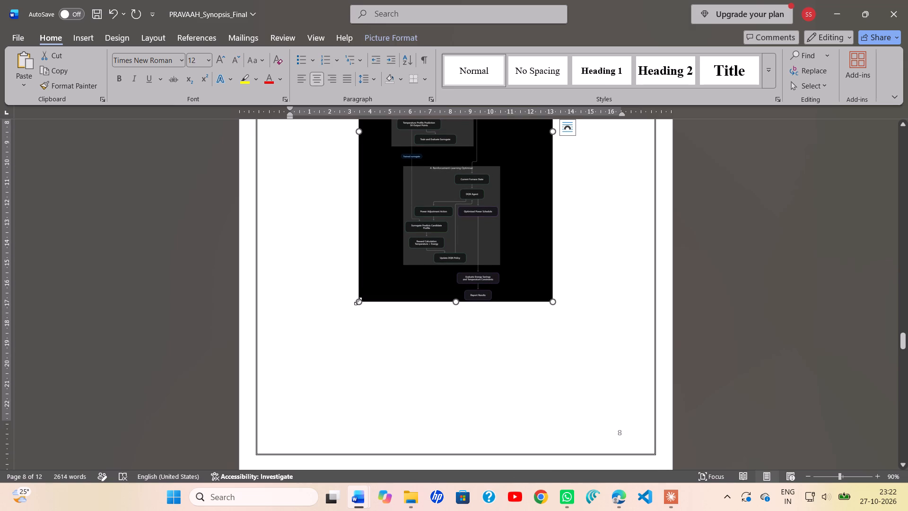
left_click_drag(358, 301, 292, 339)
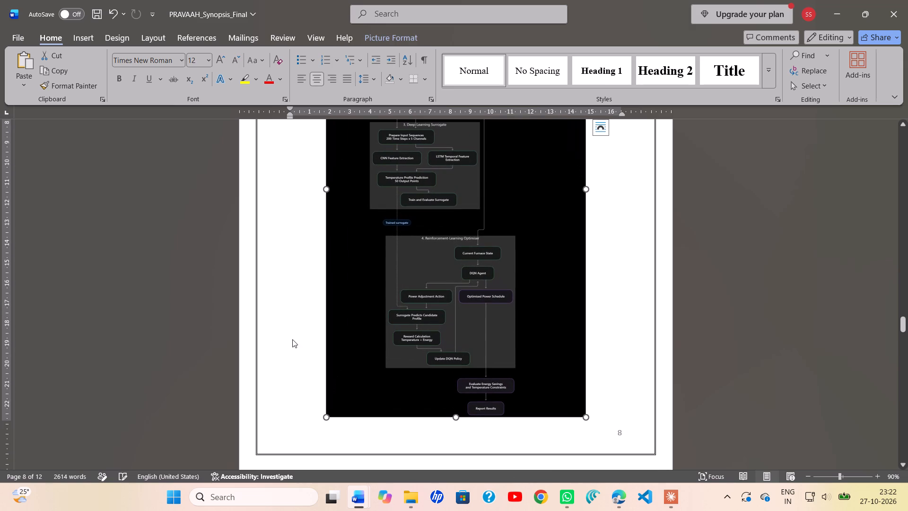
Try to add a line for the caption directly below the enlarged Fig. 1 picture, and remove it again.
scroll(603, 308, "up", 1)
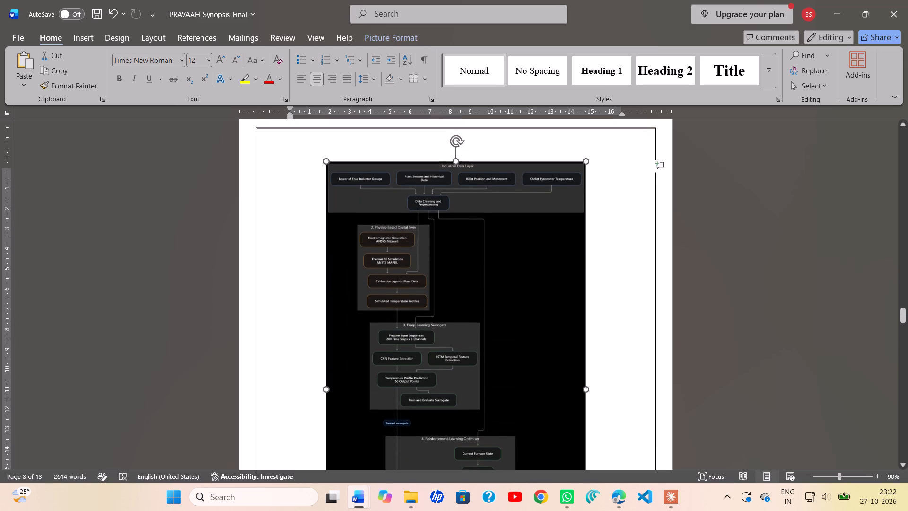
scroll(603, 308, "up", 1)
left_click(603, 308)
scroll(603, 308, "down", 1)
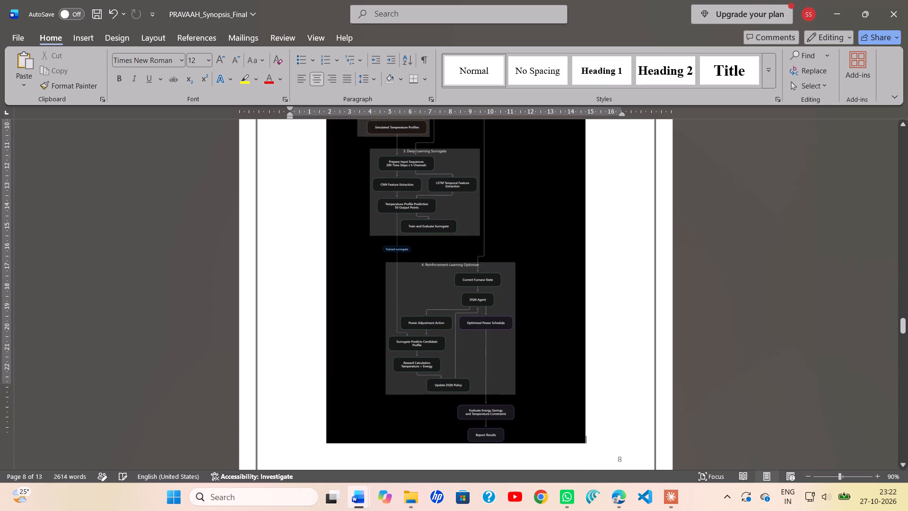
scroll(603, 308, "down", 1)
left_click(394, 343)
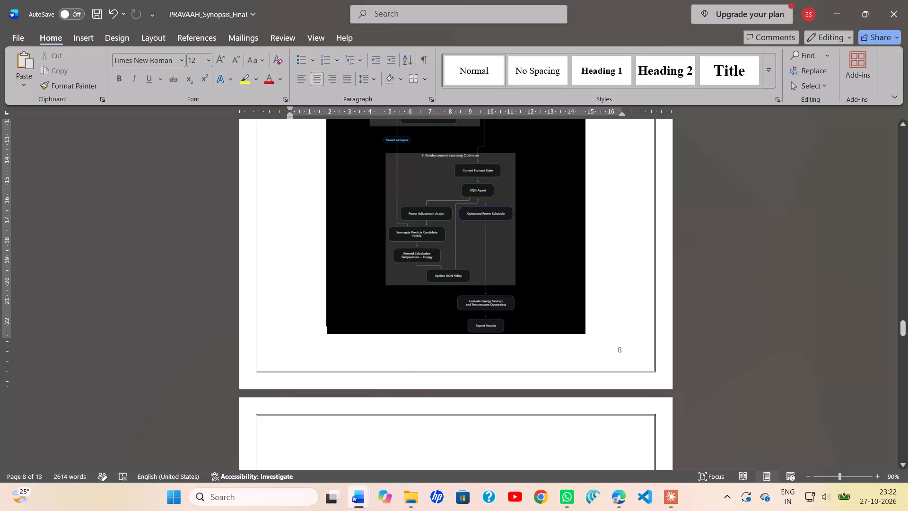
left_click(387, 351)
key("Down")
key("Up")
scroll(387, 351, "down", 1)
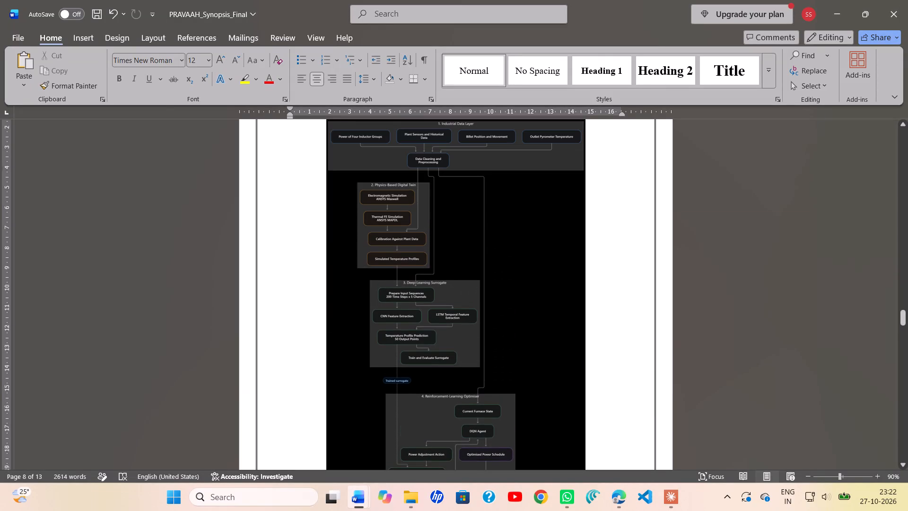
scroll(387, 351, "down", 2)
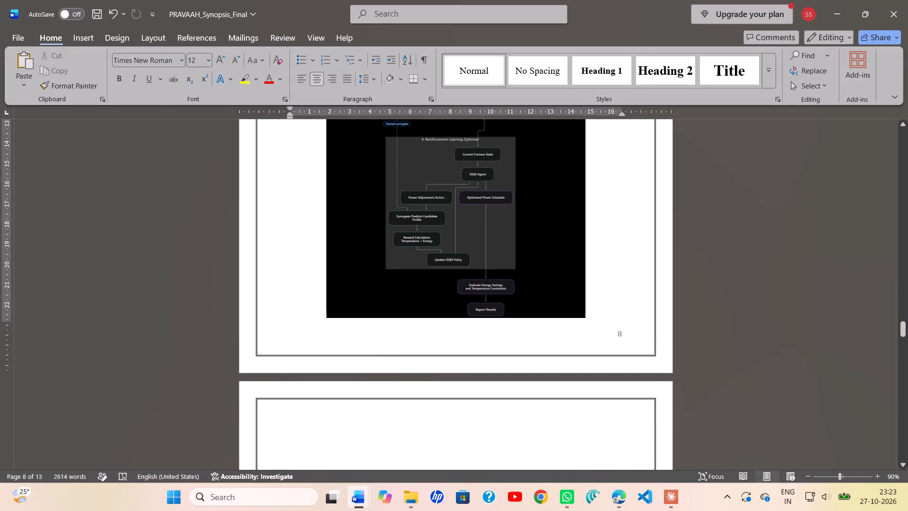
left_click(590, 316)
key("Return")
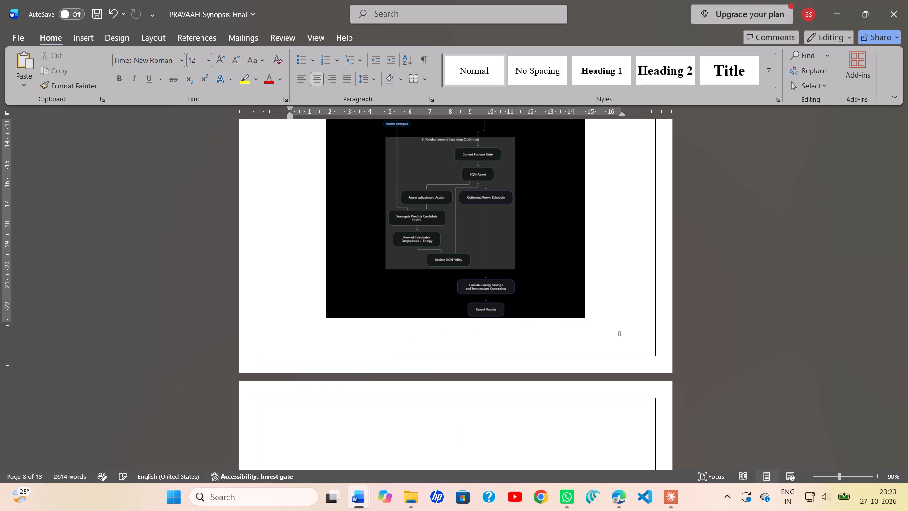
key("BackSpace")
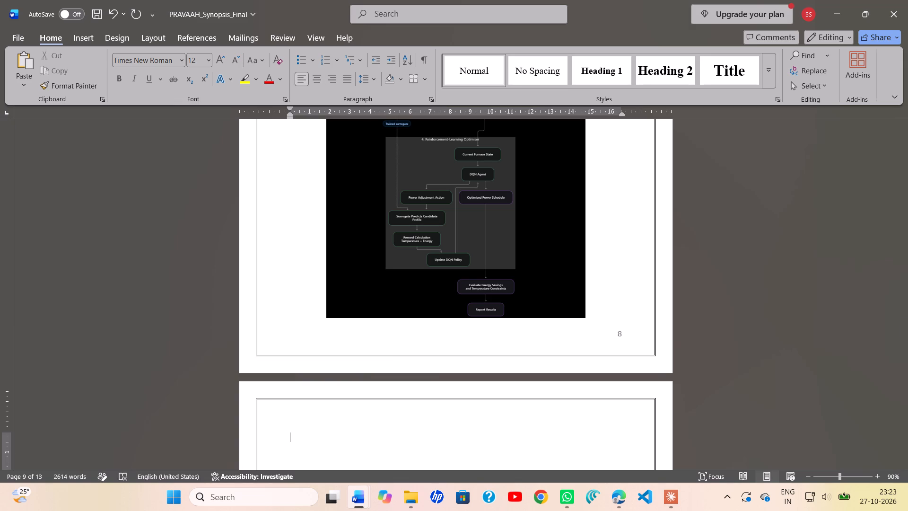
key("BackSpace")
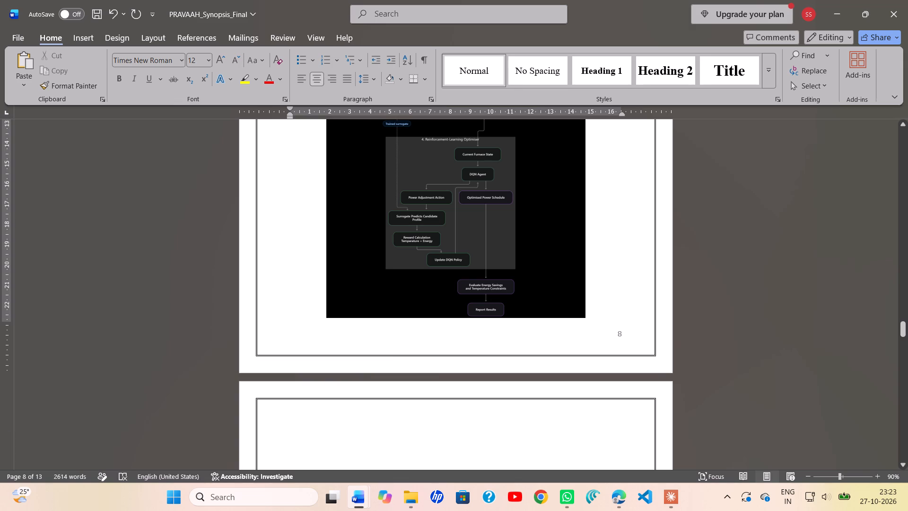
Shrink the Fig. 1 picture slightly from its lower corner to make room for a caption line on page 8.
left_click(584, 316)
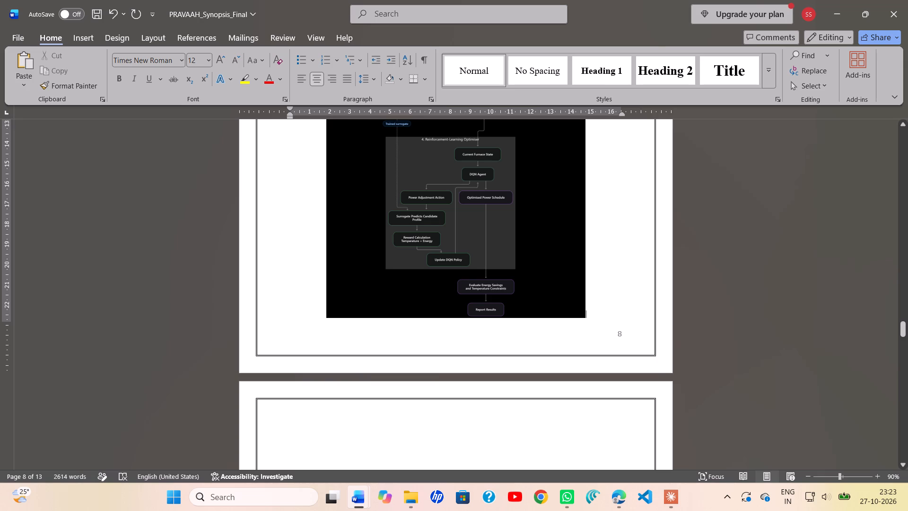
left_click(584, 316)
left_click_drag(584, 316, 580, 309)
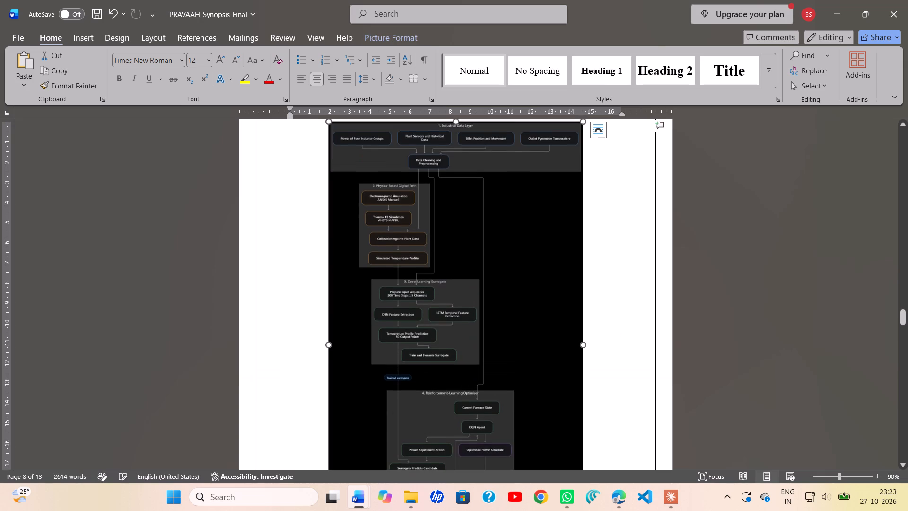
Paste the cut Fig. 1 caption on a new centred line directly below the picture on page 8.
scroll(585, 332, "down", 2)
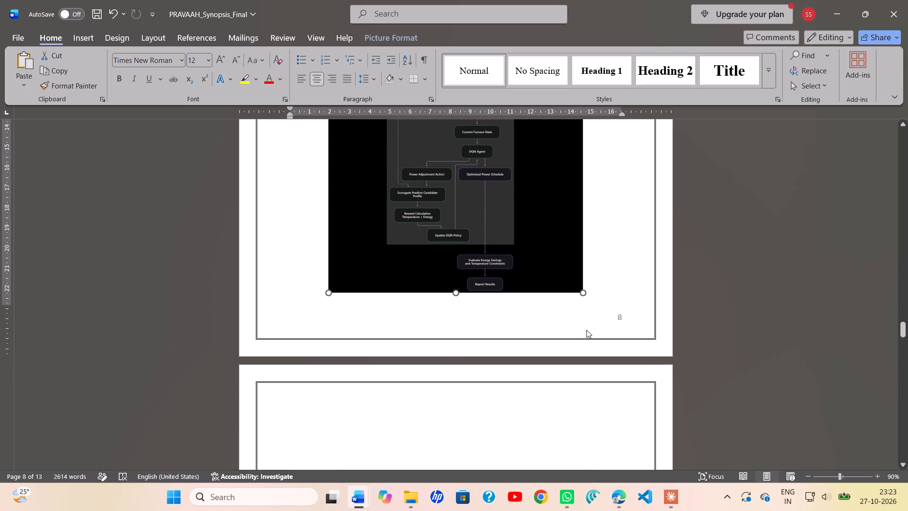
left_click(589, 293)
key("Return")
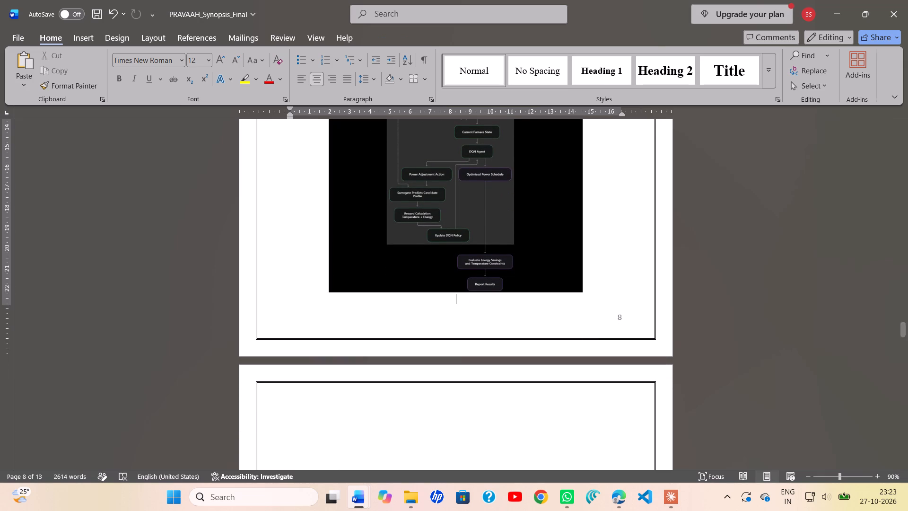
key("ctrl+v")
Remove the blank lines between the Fig. 1 caption and "5.2 Governing equations", keeping the heading on its own line at the start of page 9.
scroll(589, 293, "down", 1)
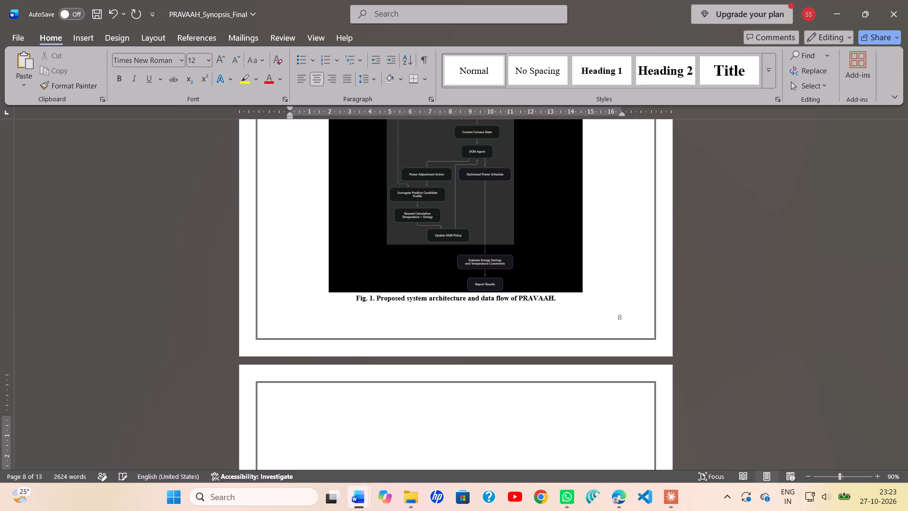
scroll(589, 293, "down", 2)
scroll(589, 293, "left", 1)
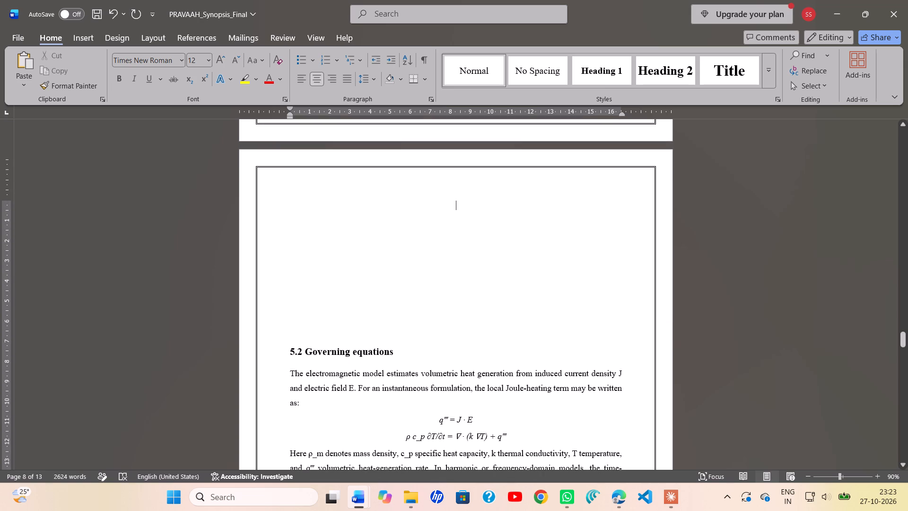
left_click(286, 351)
key("BackSpace")
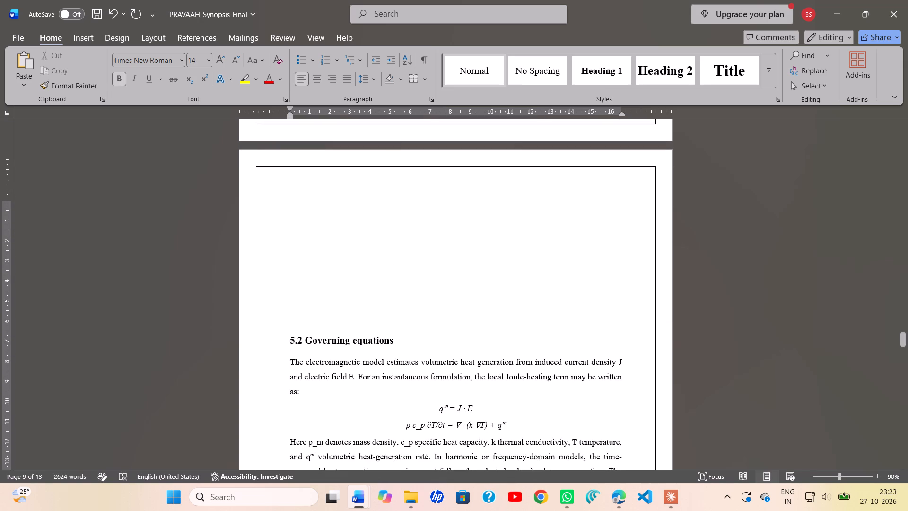
key("BackSpace")
key("BackSpace")
key("BackSpace")
key("BackSpace")
key("BackSpace")
key("BackSpace")
key("BackSpace")
key("BackSpace")
key("BackSpace")
key("BackSpace")
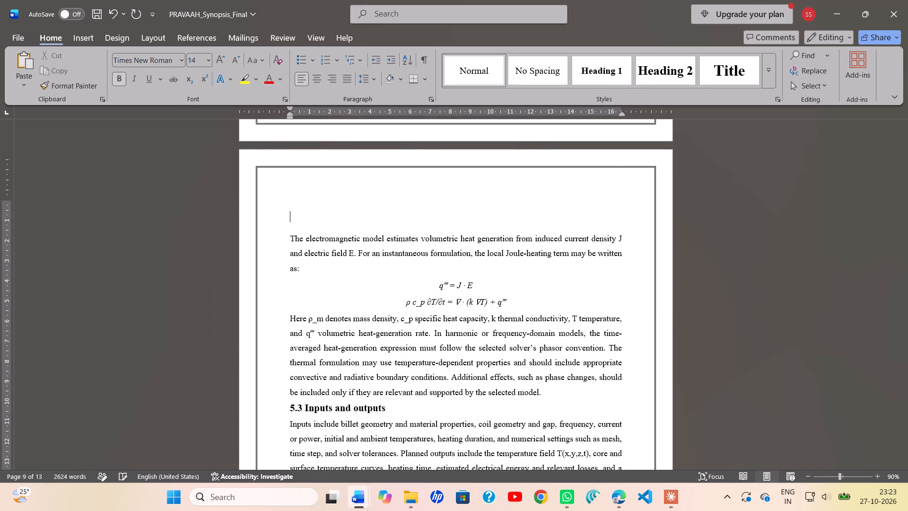
key("BackSpace")
key("BackSpace")
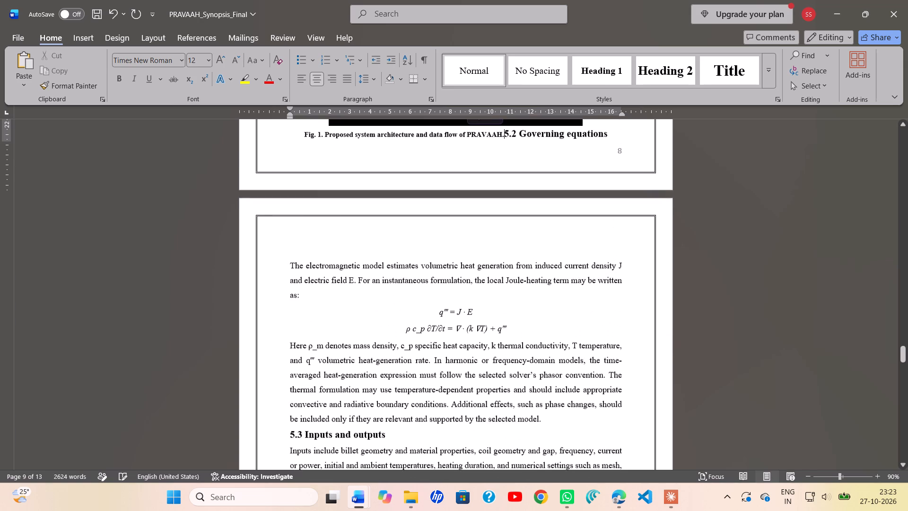
key("Return")
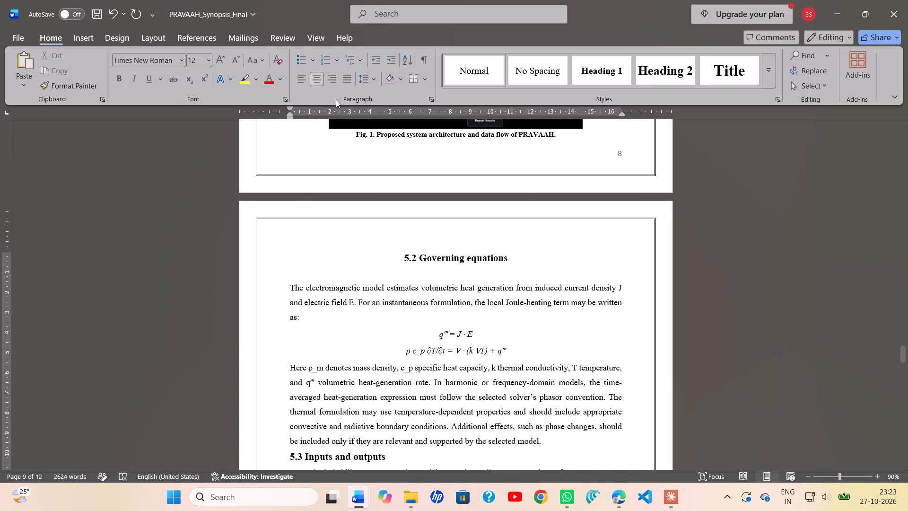
Justify the "5.2 Governing equations" heading and delete the blank line between it and its first paragraph.
left_click(347, 79)
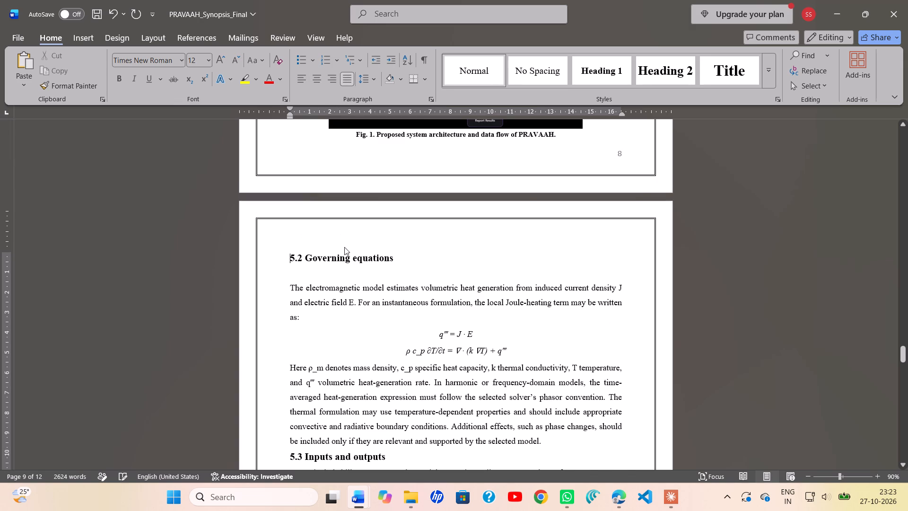
scroll(420, 263, "down", 1)
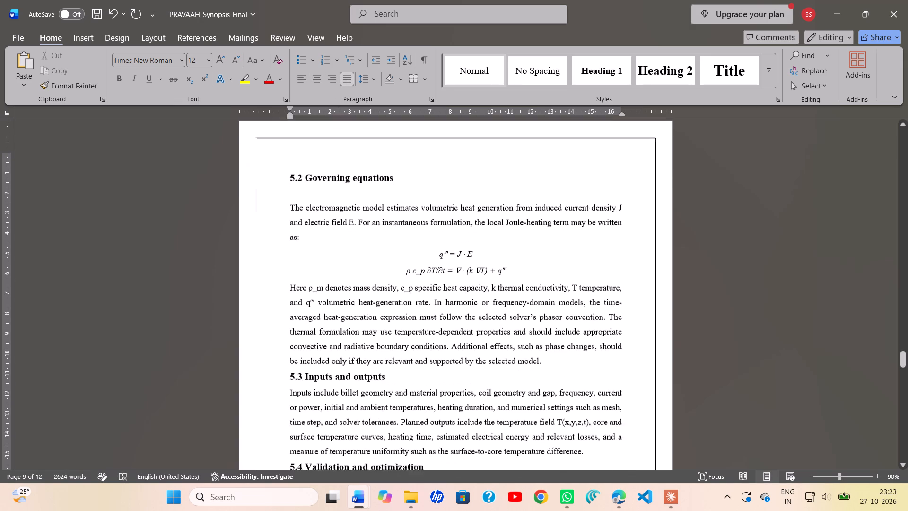
left_click(289, 181)
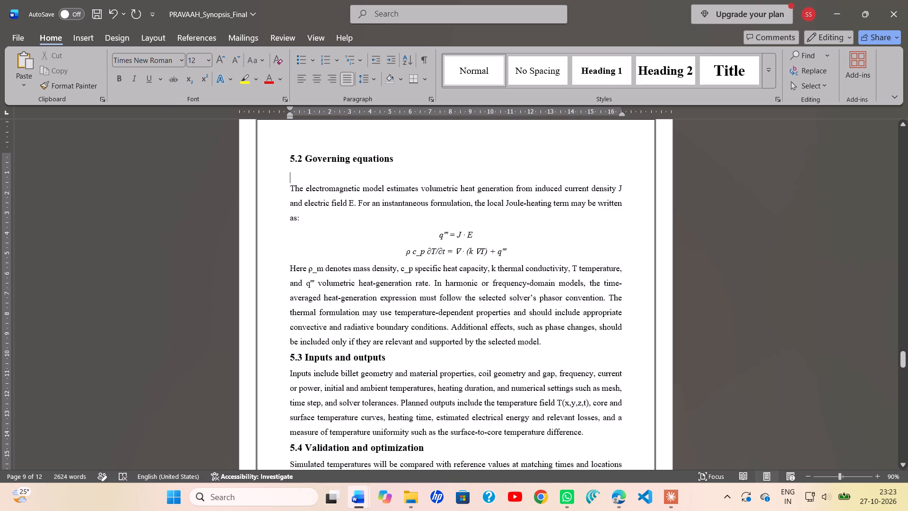
key("BackSpace")
Examine the layout from "5.2 Governing equations" to the end of the references, and the cover and Introduction pages.
scroll(289, 181, "down", 1)
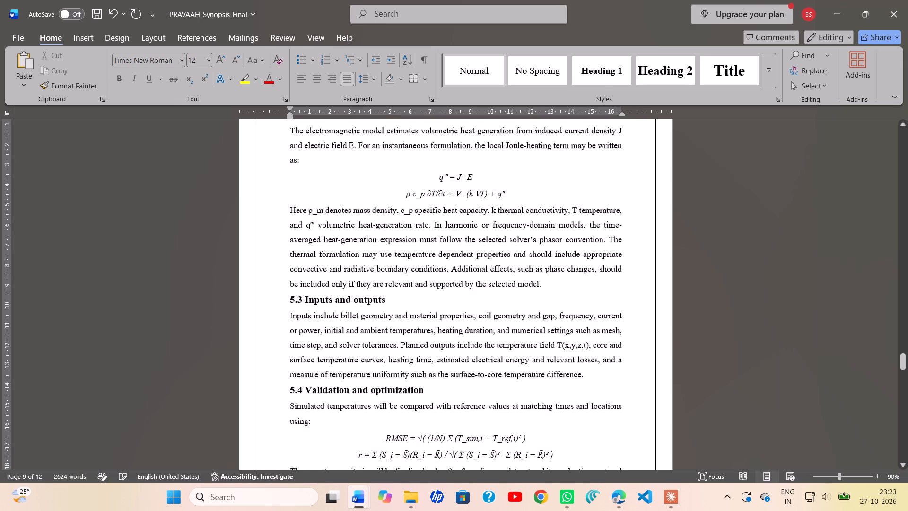
scroll(289, 181, "down", 4)
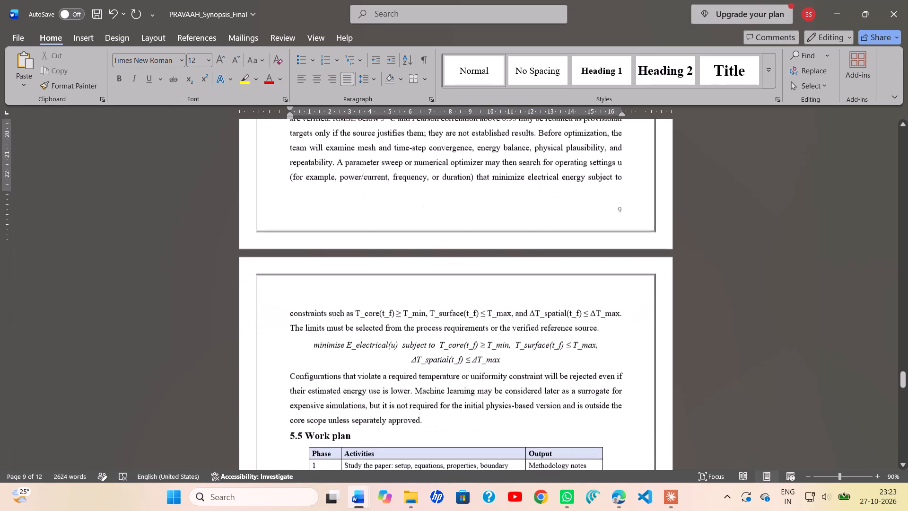
scroll(289, 181, "down", 6)
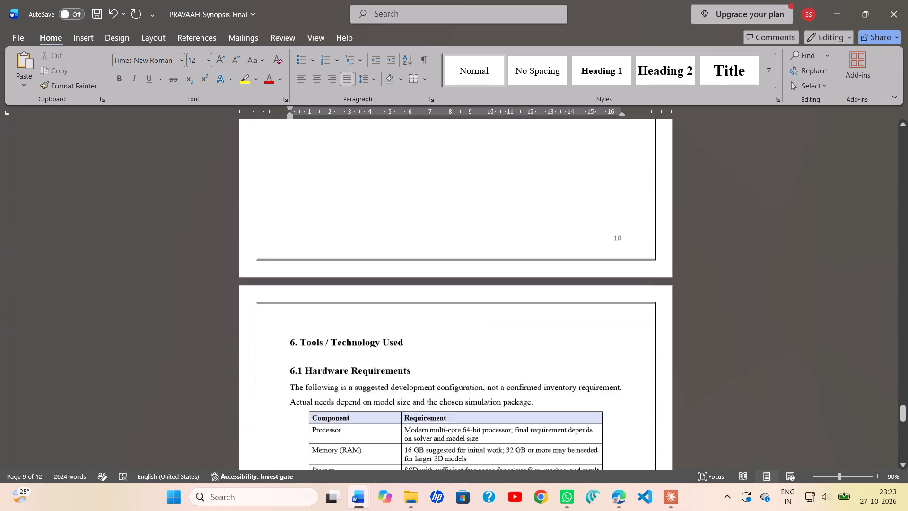
scroll(289, 181, "down", 5)
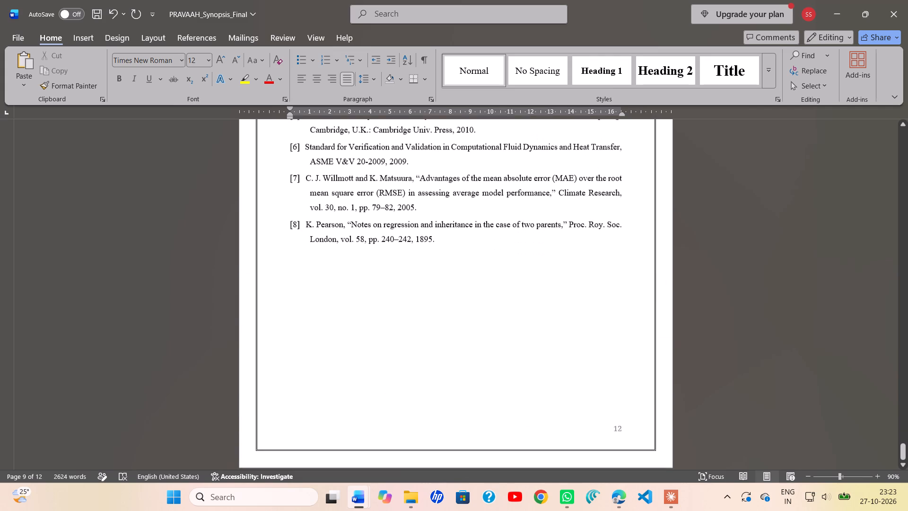
scroll(289, 181, "down", 1)
scroll(289, 181, "up", 4)
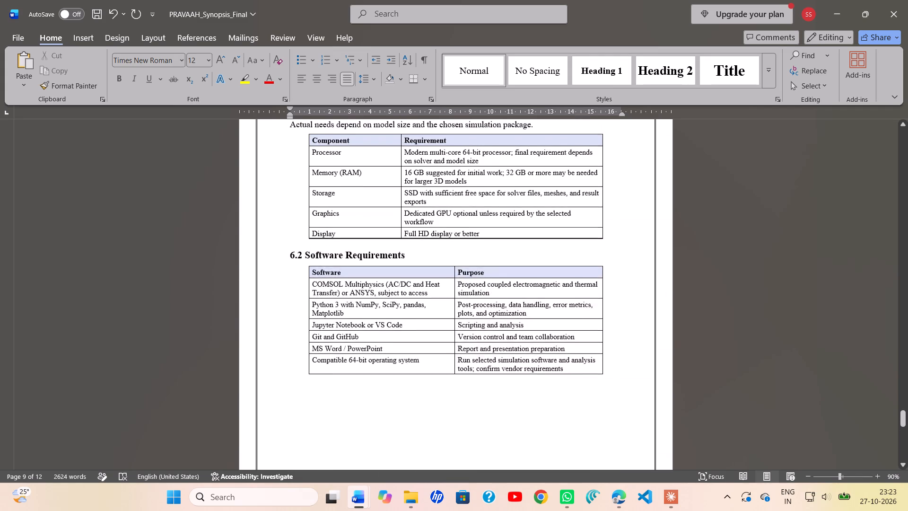
scroll(289, 181, "up", 3)
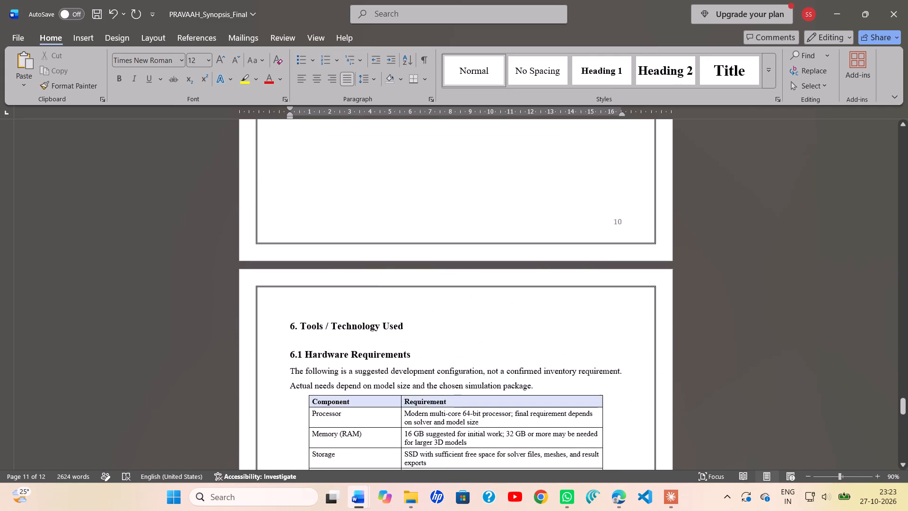
scroll(289, 181, "up", 3)
scroll(289, 181, "down", 2)
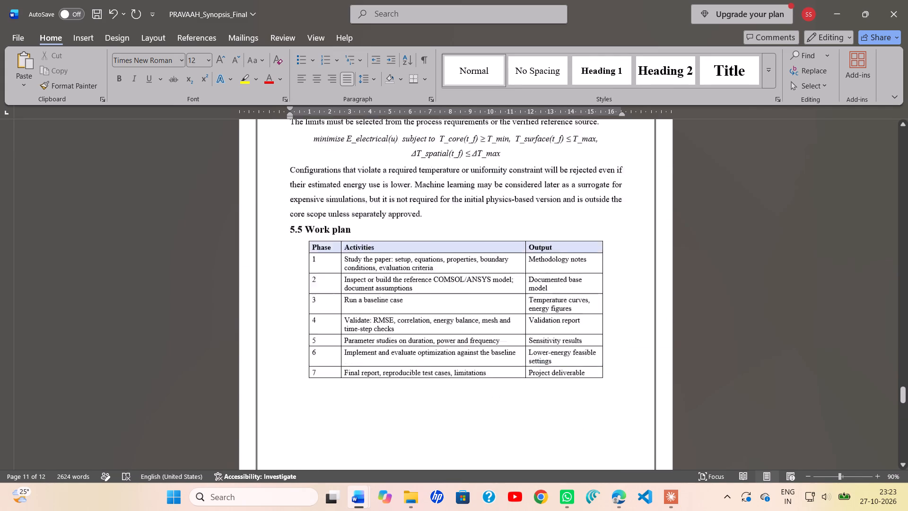
scroll(289, 181, "down", 1)
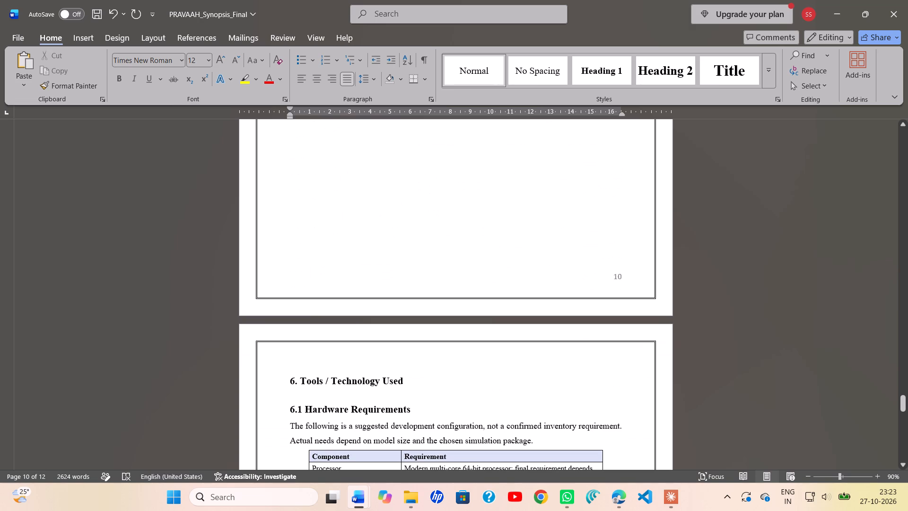
scroll(289, 181, "down", 4)
scroll(289, 181, "up", 13)
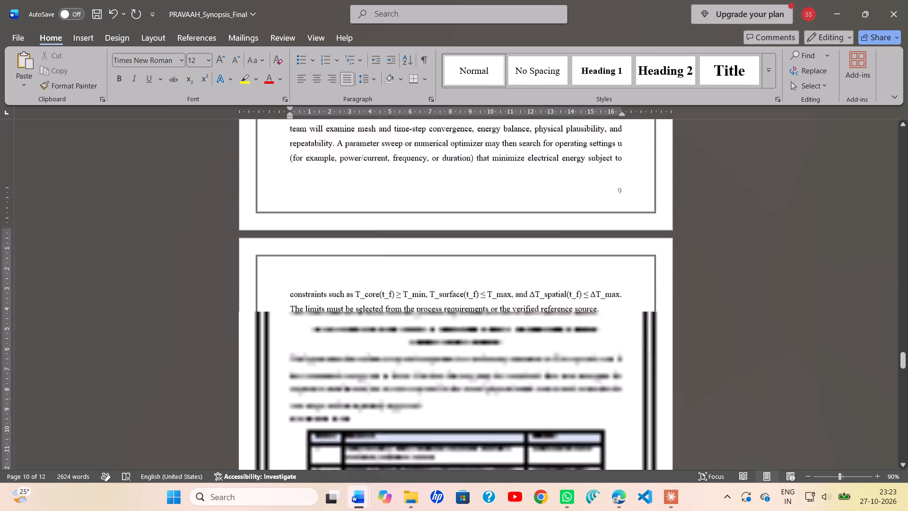
scroll(289, 181, "up", 20)
scroll(289, 181, "up", 6)
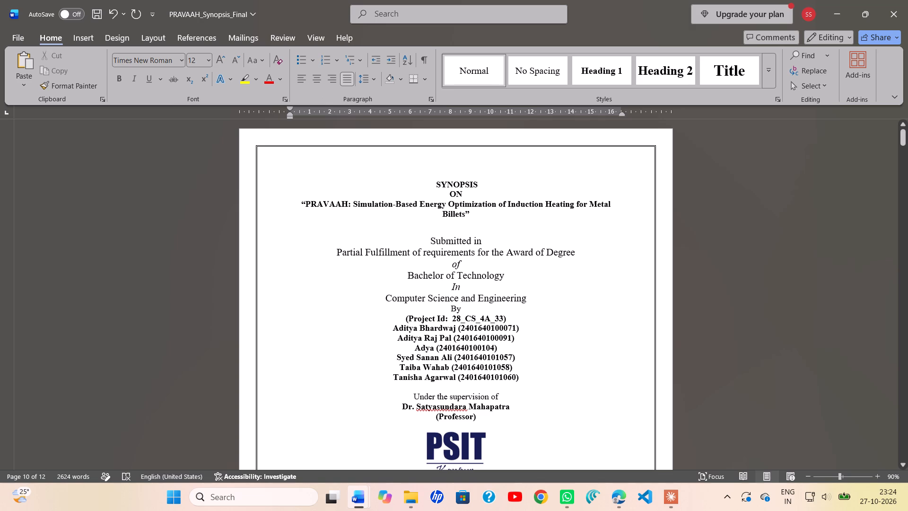
scroll(389, 173, "down", 4)
scroll(389, 173, "up", 1)
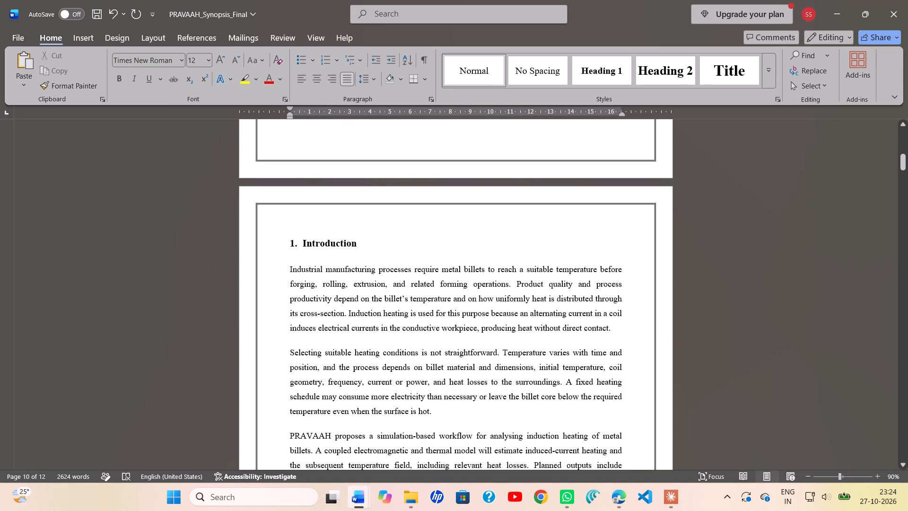
left_click_drag(288, 238, 376, 237)
left_click(376, 237)
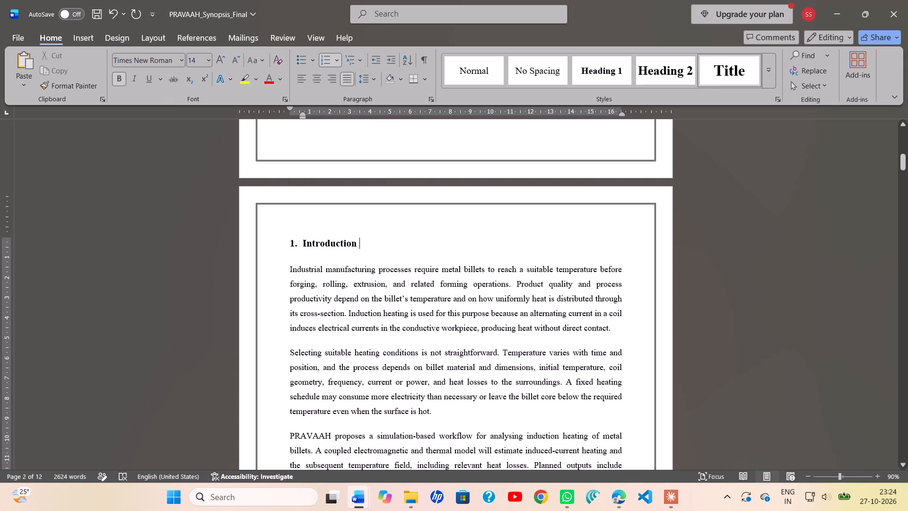
Justify the whole "2. Project Objective" section on page 3, including its bullets, and set its line spacing to 1.5.
scroll(290, 244, "down", 3)
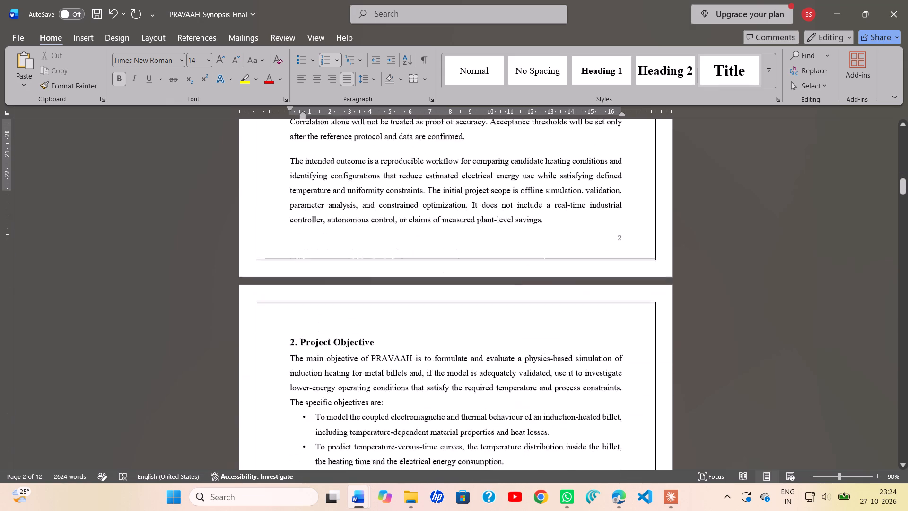
scroll(290, 244, "down", 2)
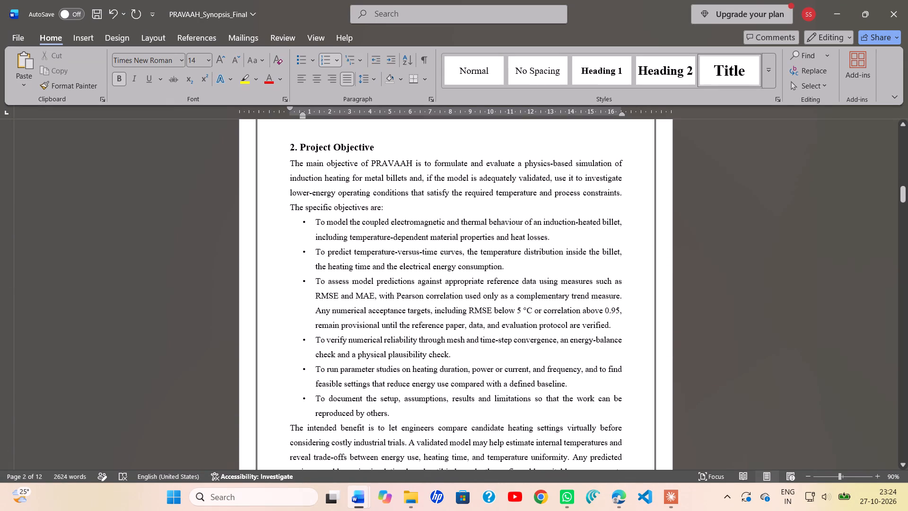
left_click_drag(289, 147, 354, 445)
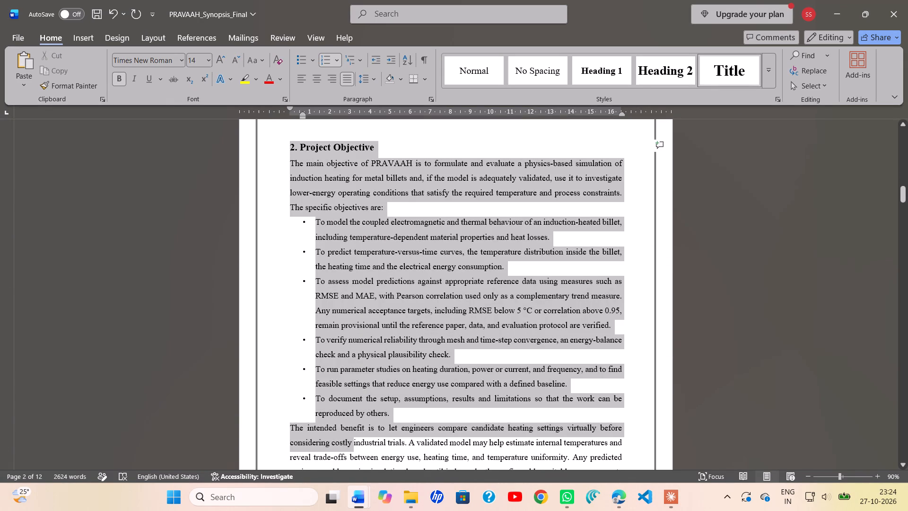
left_click_drag(354, 445, 361, 458)
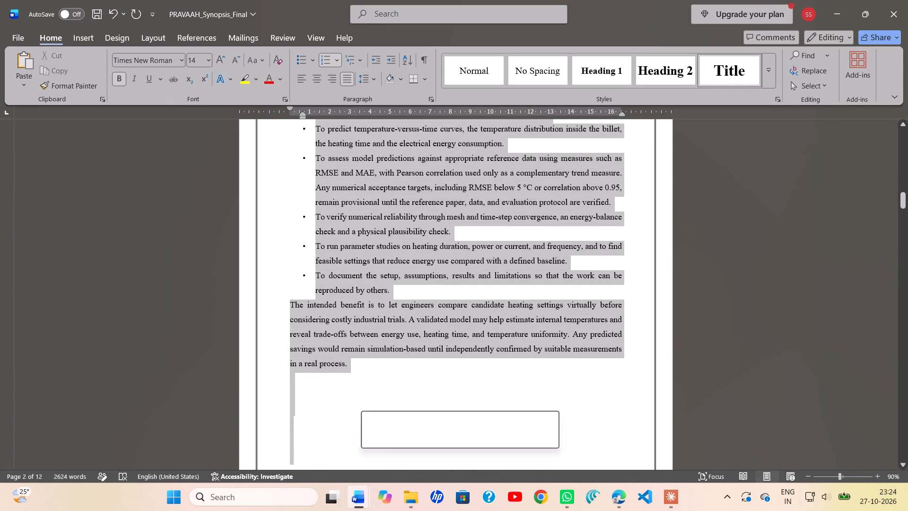
left_click(349, 82)
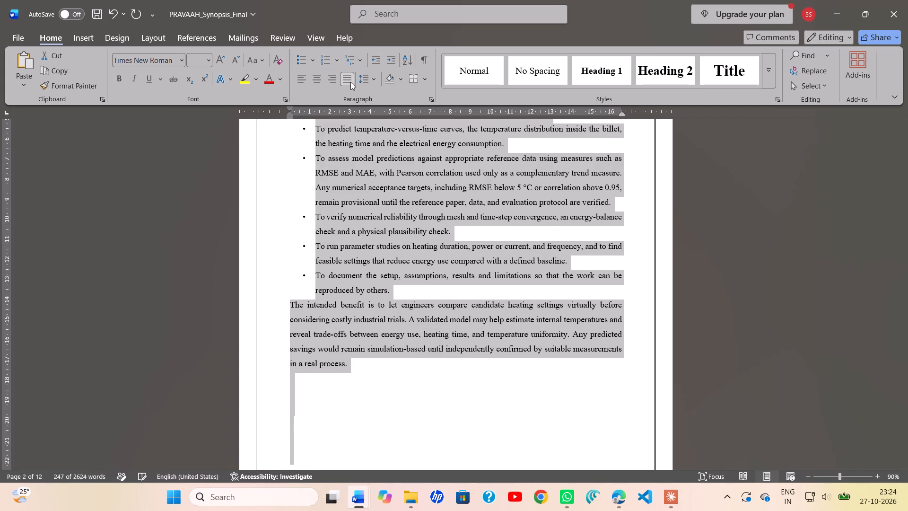
left_click(374, 80)
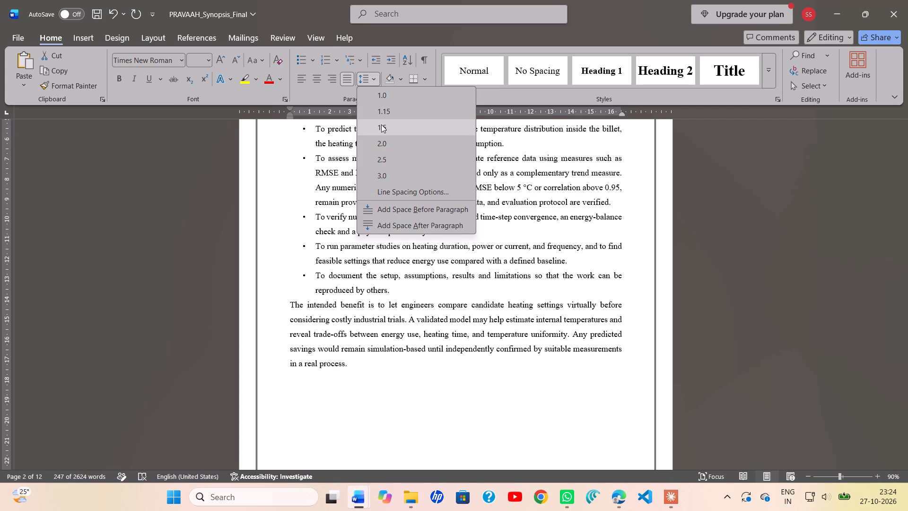
left_click(381, 124)
left_click(398, 361)
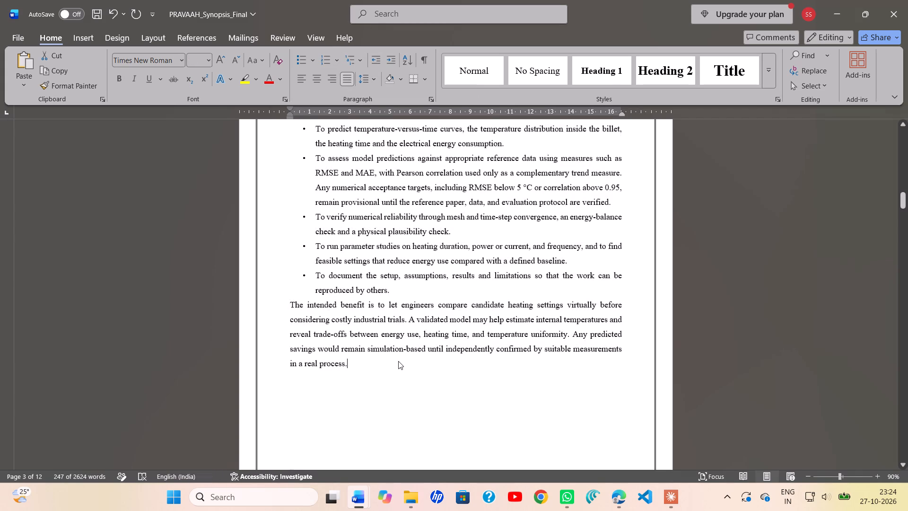
Remove the extra blank line above "3. Literature Survey", keeping the heading as the first line of page 4.
scroll(398, 361, "down", 4)
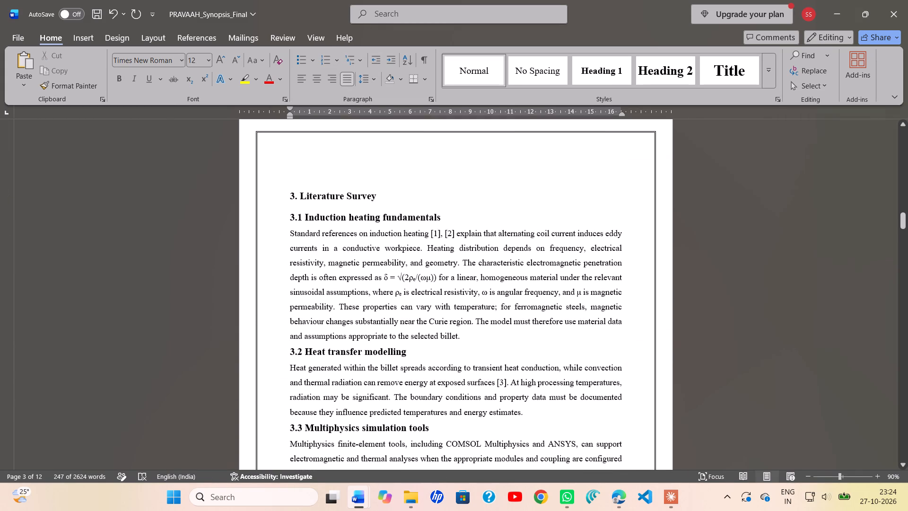
left_click(289, 193)
key("BackSpace")
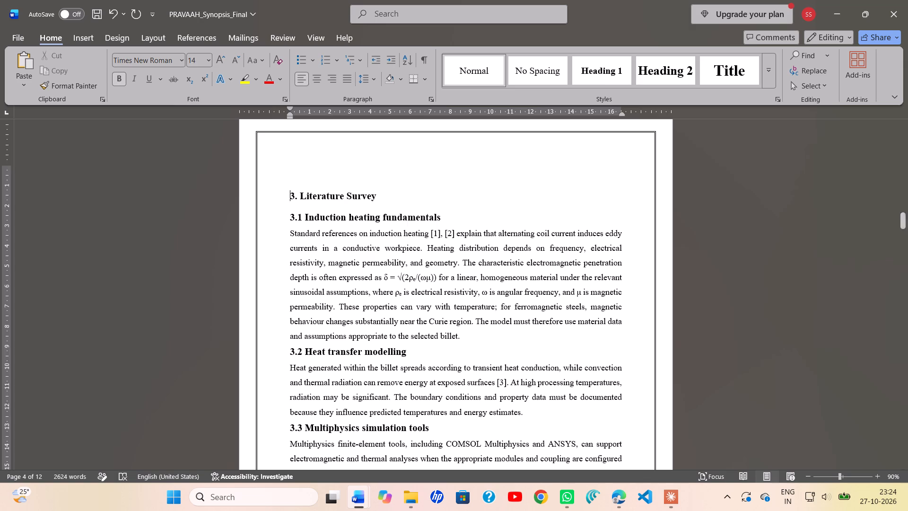
key("BackSpace")
key("BackSpace")
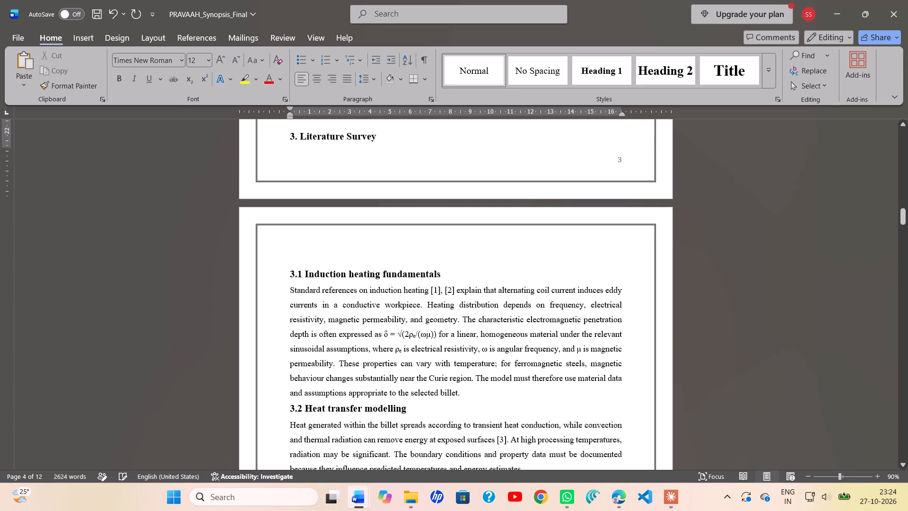
key("Return")
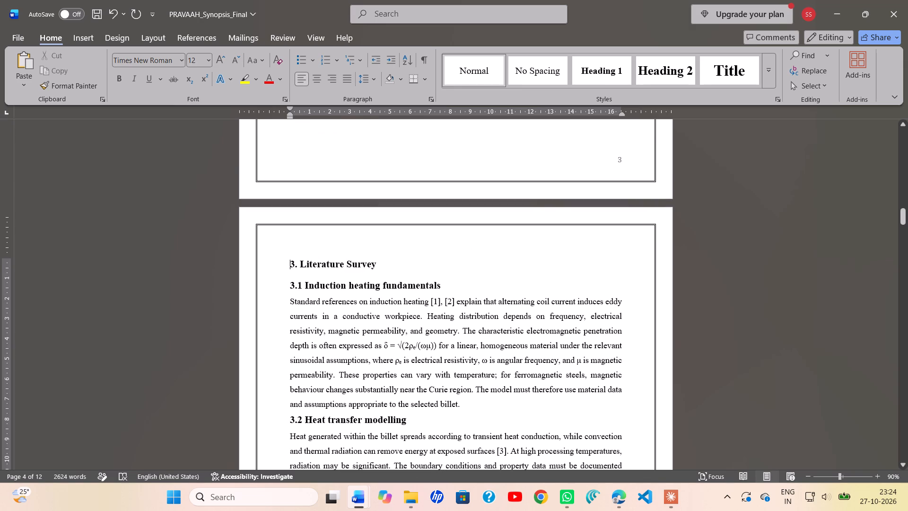
Justify the text from "3. Literature Survey" through the end of section 3.4 and set its line spacing to 1.5.
left_click_drag(291, 263, 325, 476)
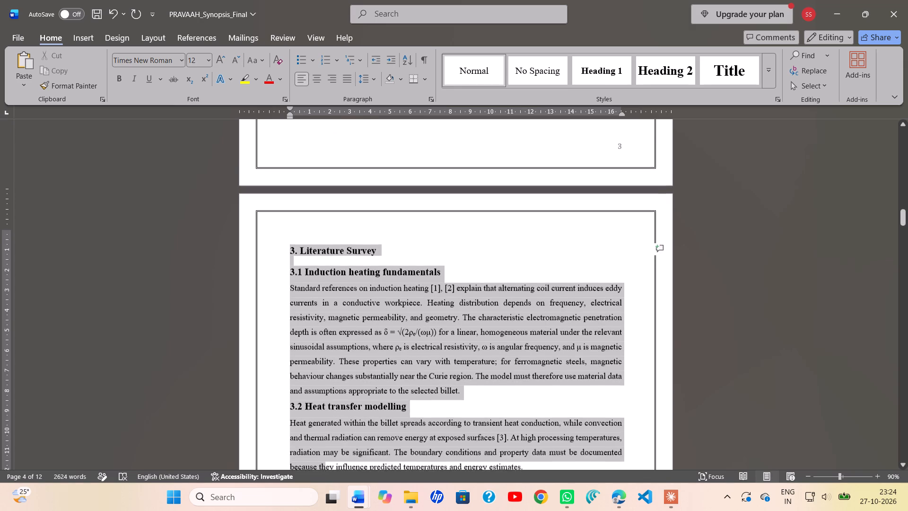
left_click_drag(325, 476, 353, 381)
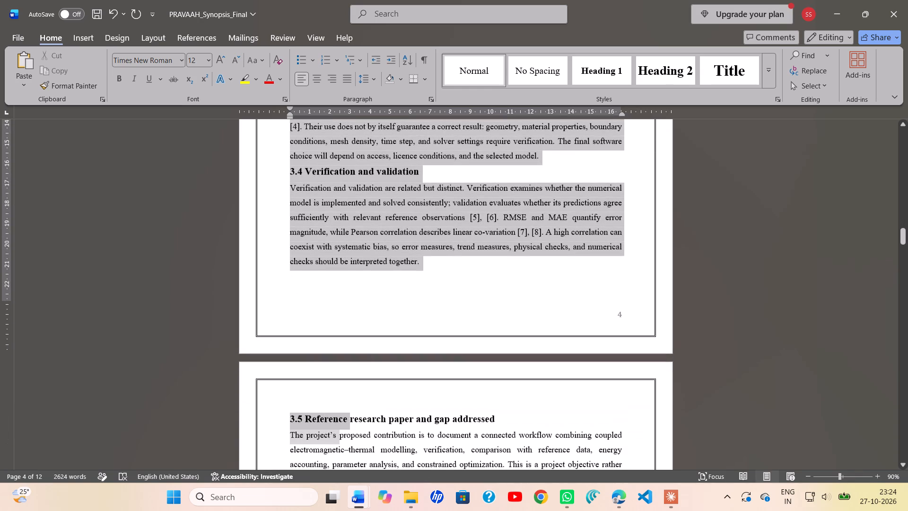
left_click_drag(353, 381, 428, 302)
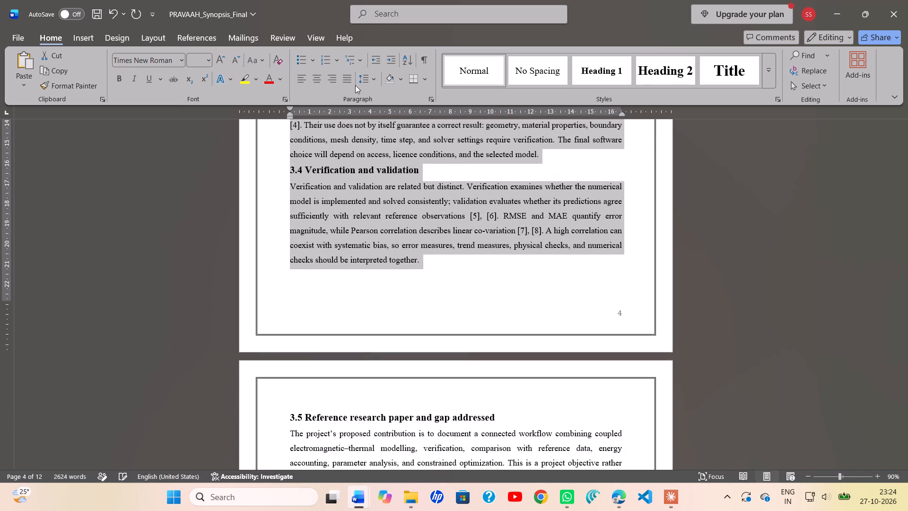
left_click(349, 85)
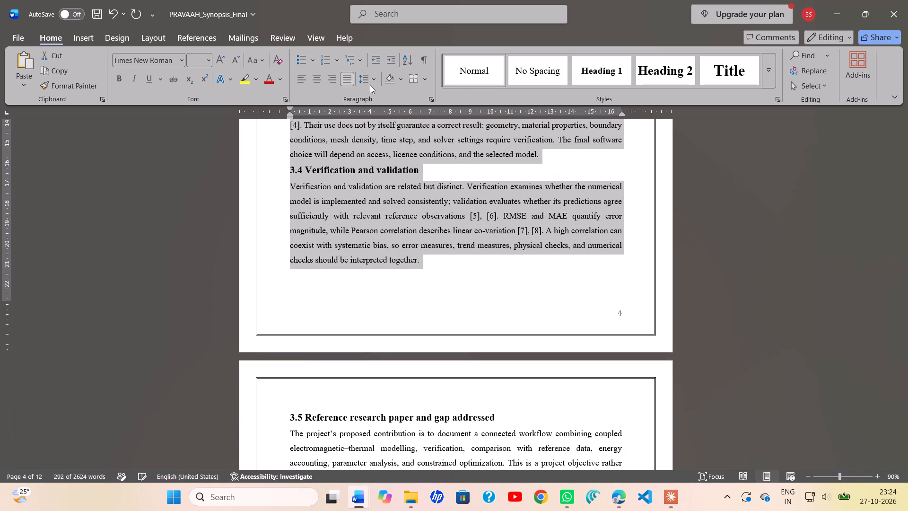
left_click(373, 83)
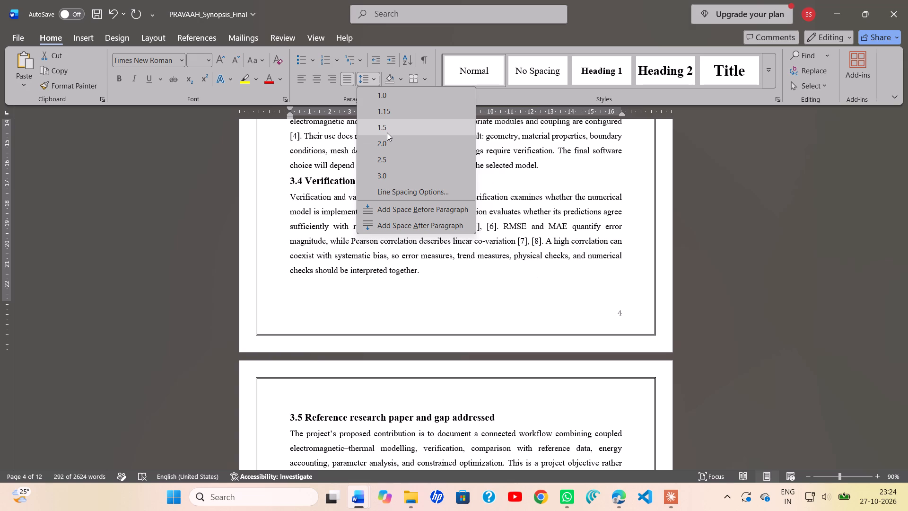
left_click(387, 132)
left_click(430, 312)
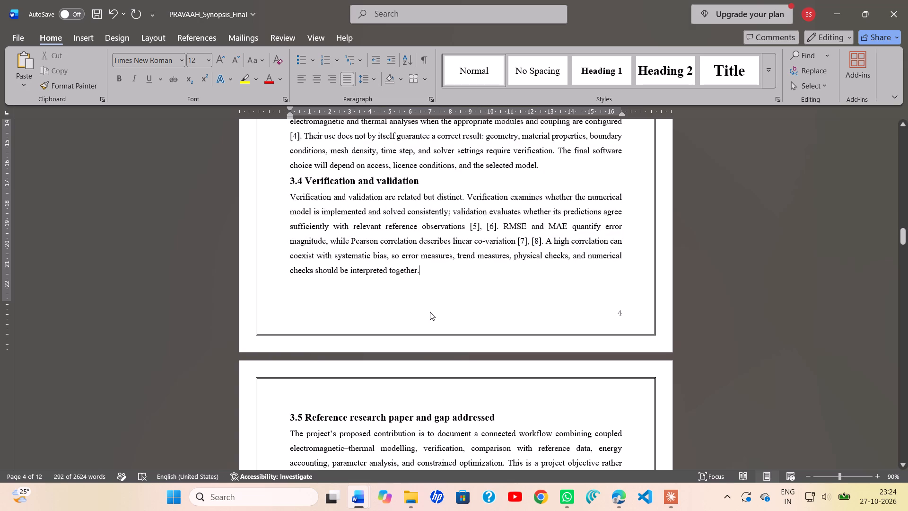
Redo the line breaks before "3.5 Reference research paper and gap addressed" so the heading starts at the top of page 5.
scroll(430, 312, "down", 3)
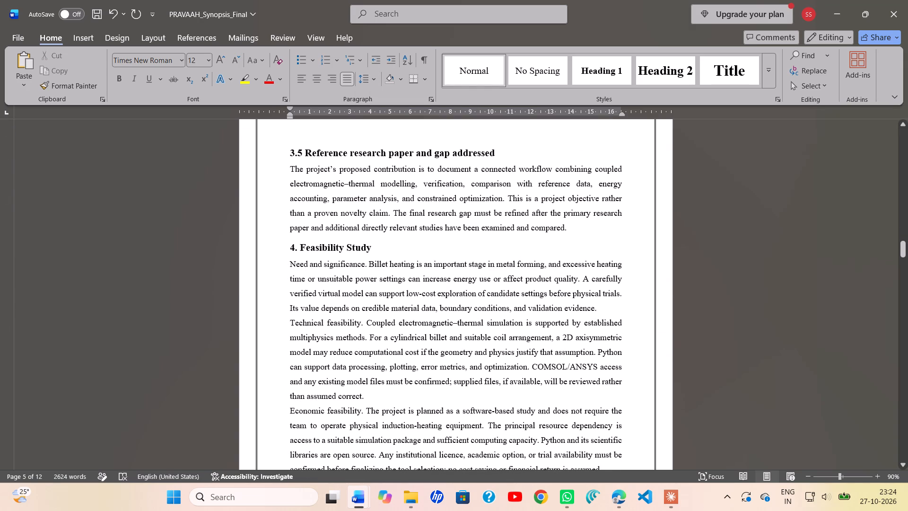
left_click(289, 150)
scroll(289, 150, "up", 1)
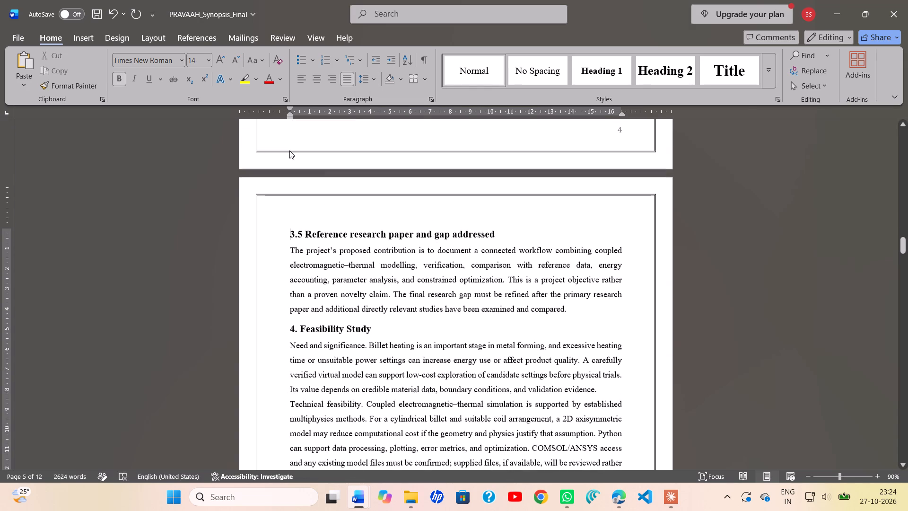
key("BackSpace")
key("Return")
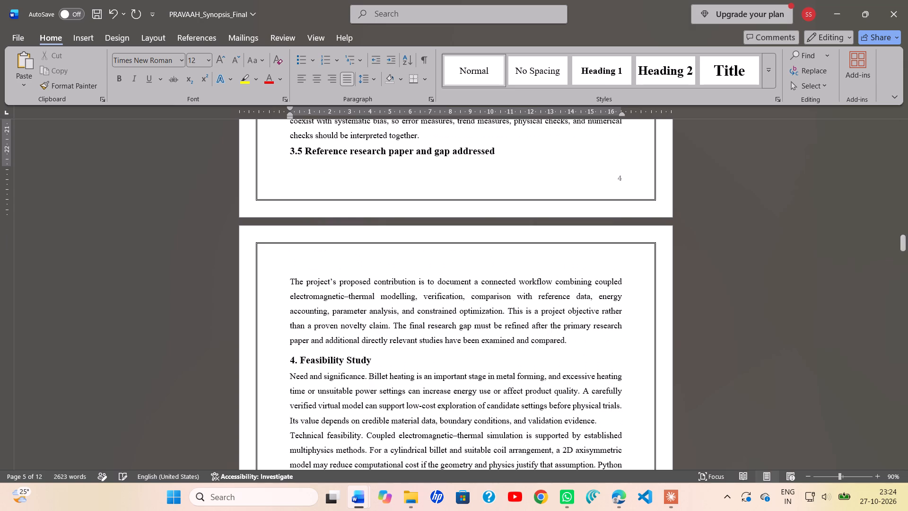
key("Return")
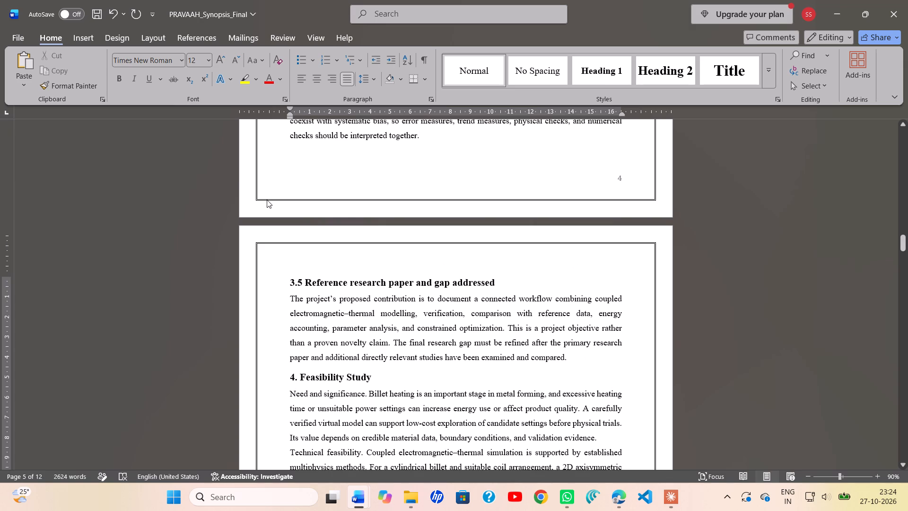
Toggle justification on the text from "3.5 Reference research paper and gap addressed" through the "Schedule feasibility" paragraph and set its line spacing to 1.5.
scroll(267, 200, "down", 2)
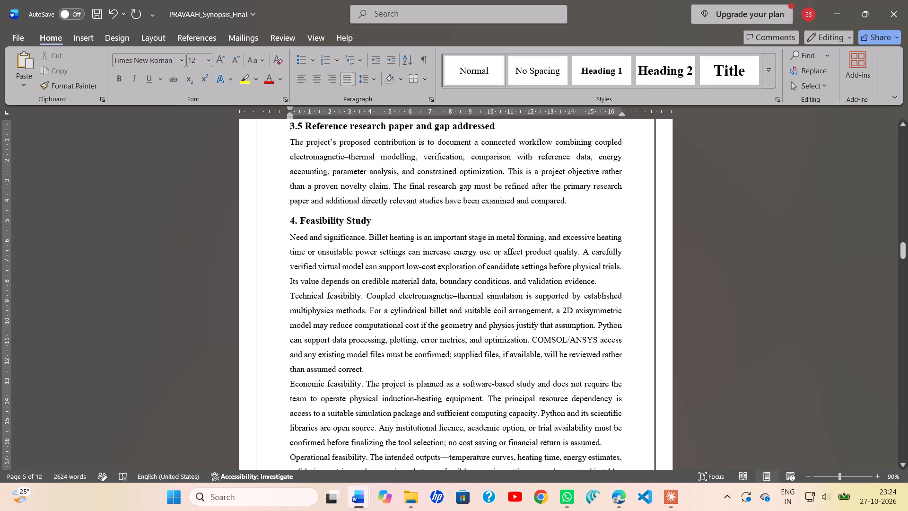
left_click_drag(291, 128, 340, 458)
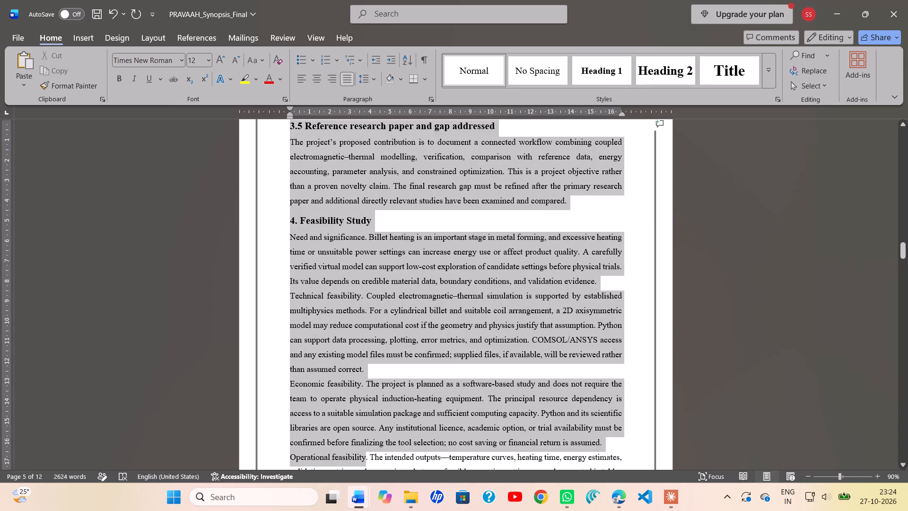
left_click_drag(340, 458, 346, 480)
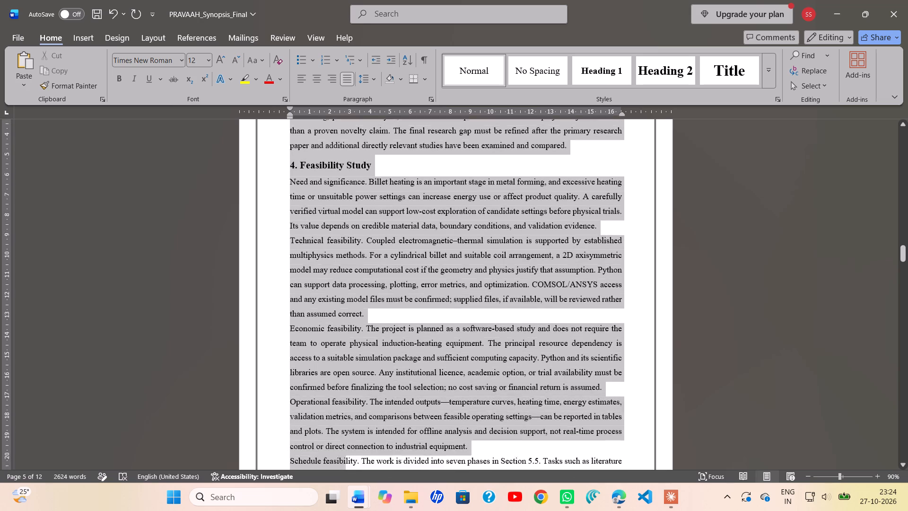
left_click_drag(346, 480, 375, 324)
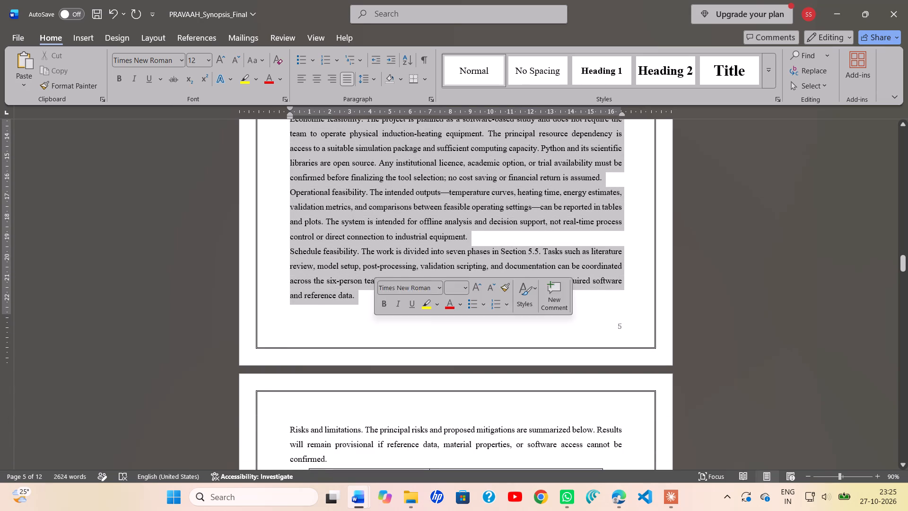
left_click(345, 76)
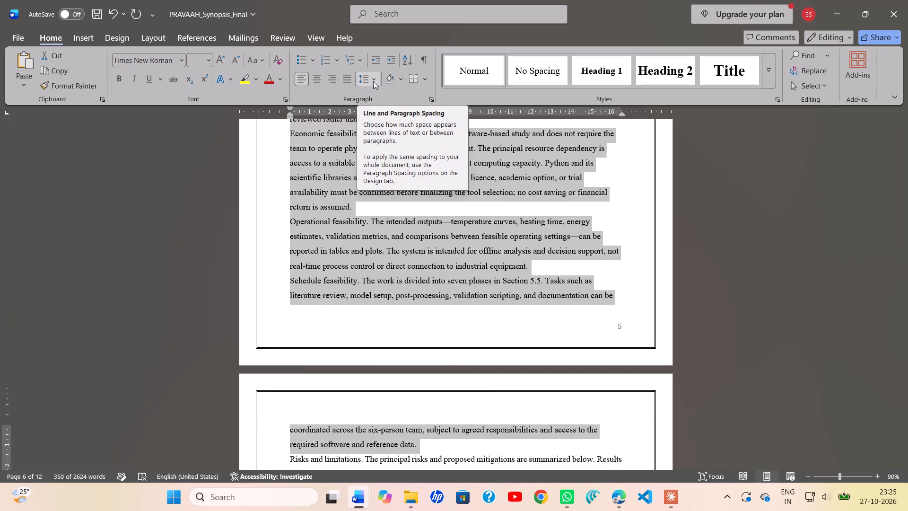
left_click(373, 81)
left_click(384, 126)
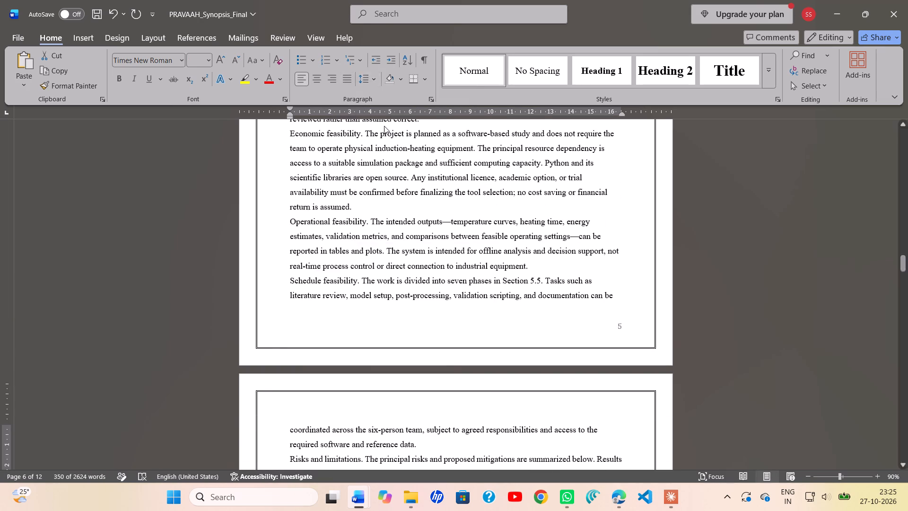
left_click(453, 309)
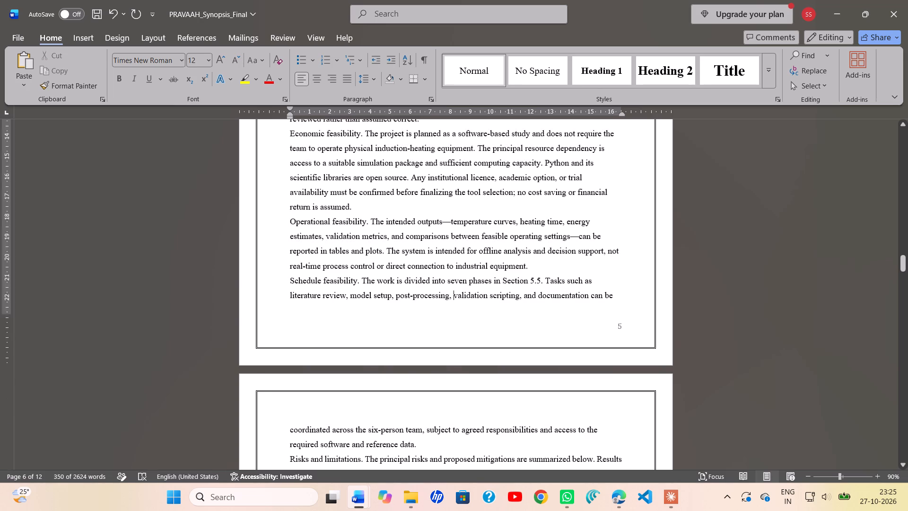
Review the alignment and page flow from "4. Feasibility Study" through the risk table and section 5.1.
scroll(453, 309, "down", 3)
scroll(453, 309, "up", 1)
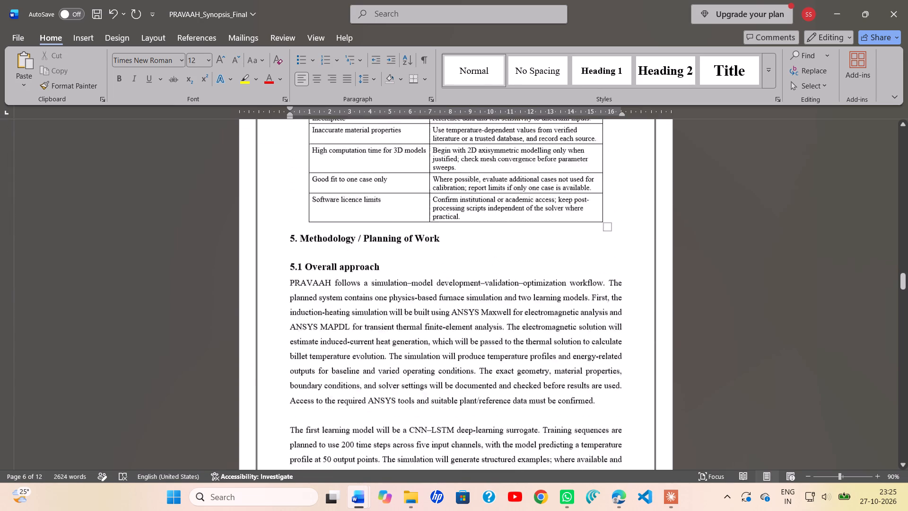
scroll(453, 309, "up", 3)
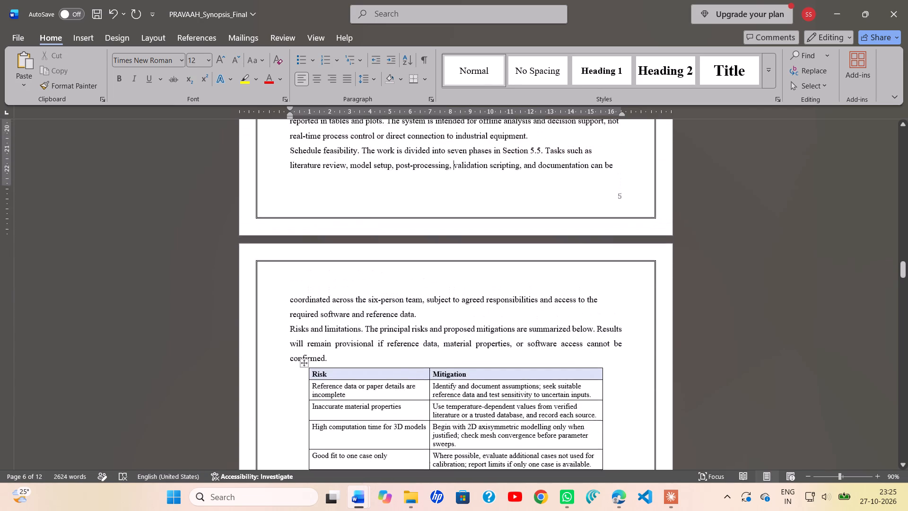
scroll(453, 309, "up", 3)
scroll(453, 309, "down", 1)
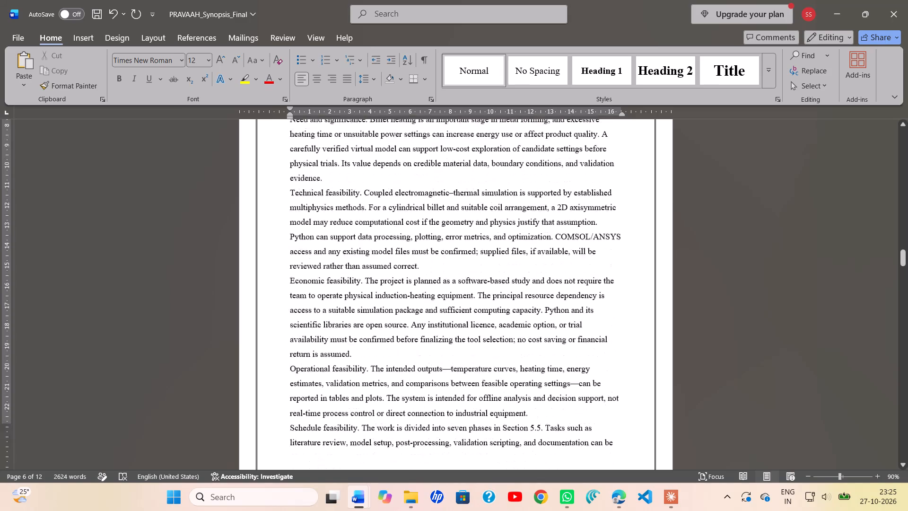
scroll(453, 309, "down", 2)
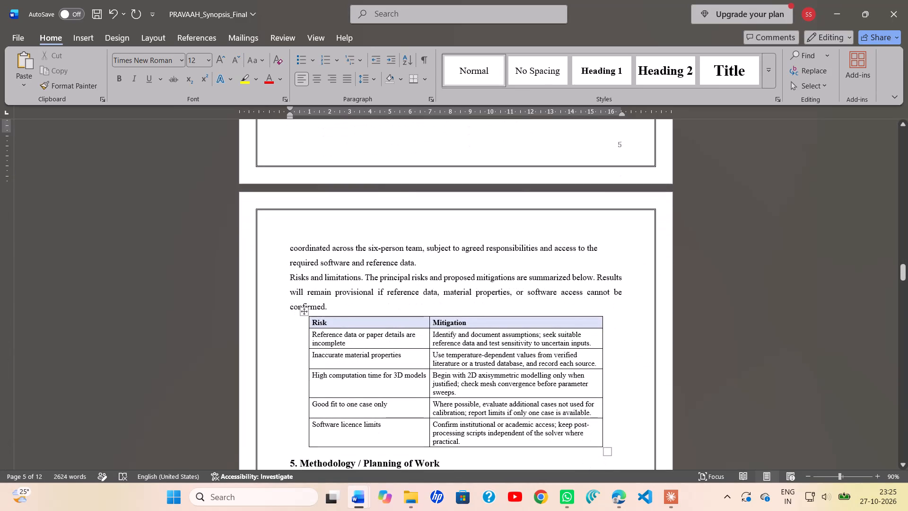
Justify the "Schedule feasibility" and "Risks and limitations" paragraphs and the Risk/Mitigation table, and set their line spacing to 1.5.
left_click(365, 301)
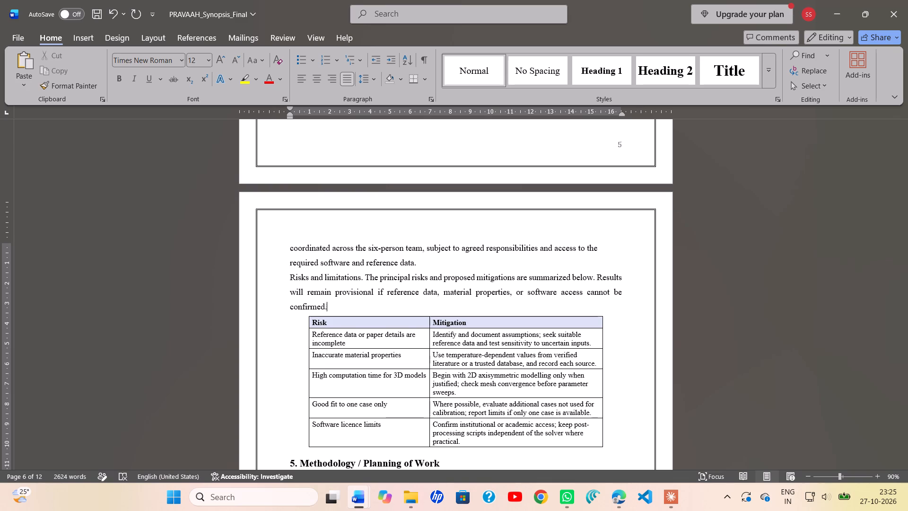
scroll(365, 301, "down", 2)
scroll(365, 301, "up", 1)
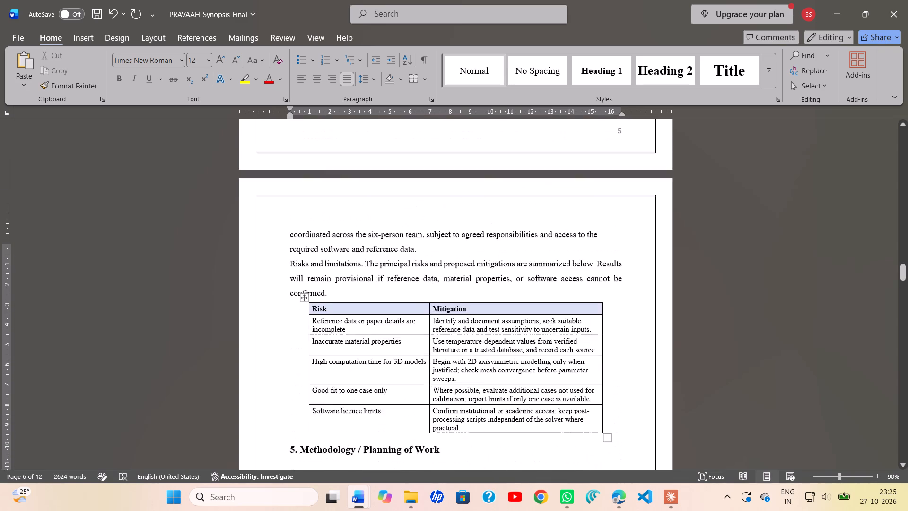
scroll(365, 301, "up", 1)
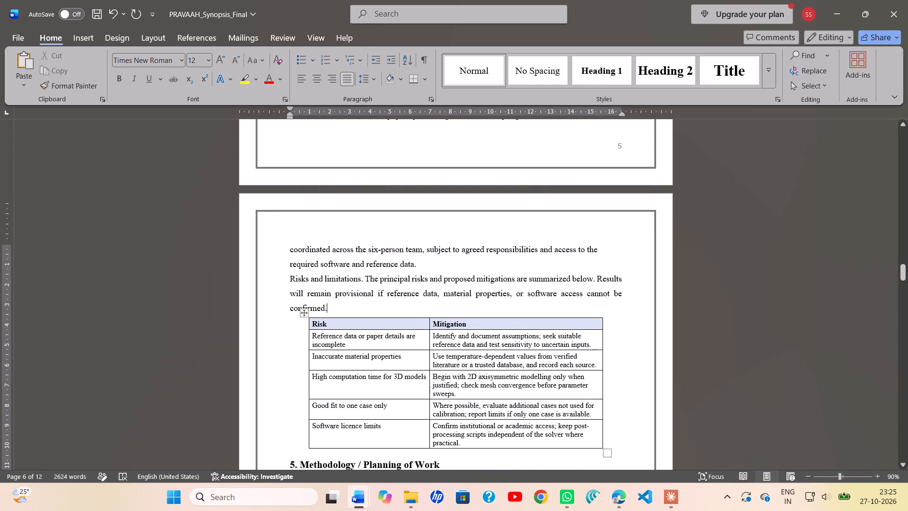
left_click_drag(291, 251, 514, 440)
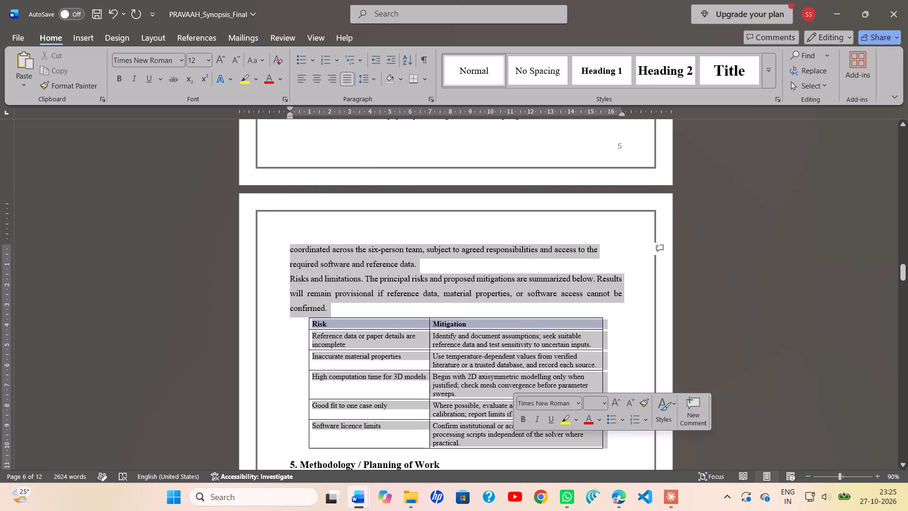
left_click(351, 80)
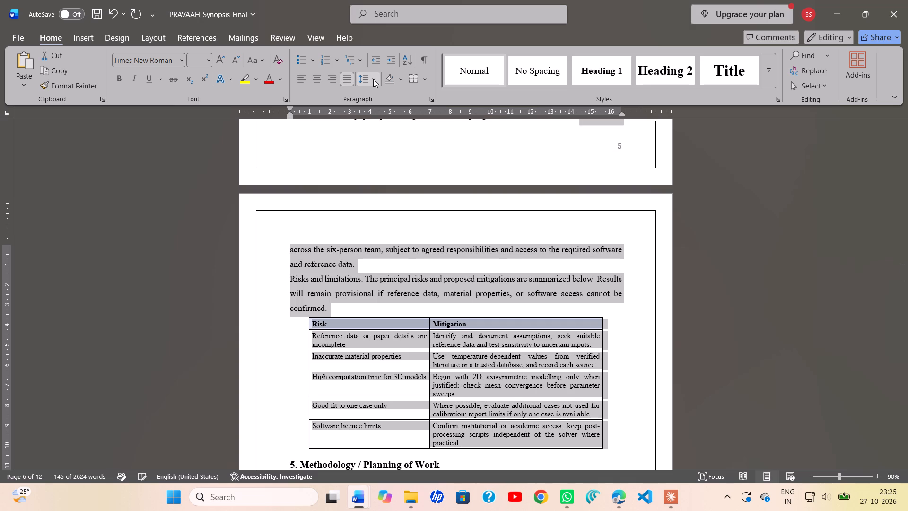
left_click(373, 79)
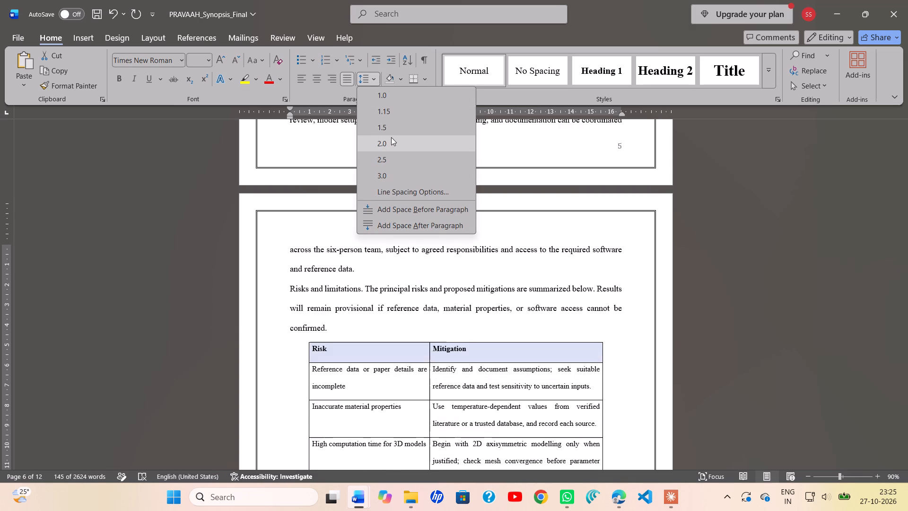
left_click(390, 132)
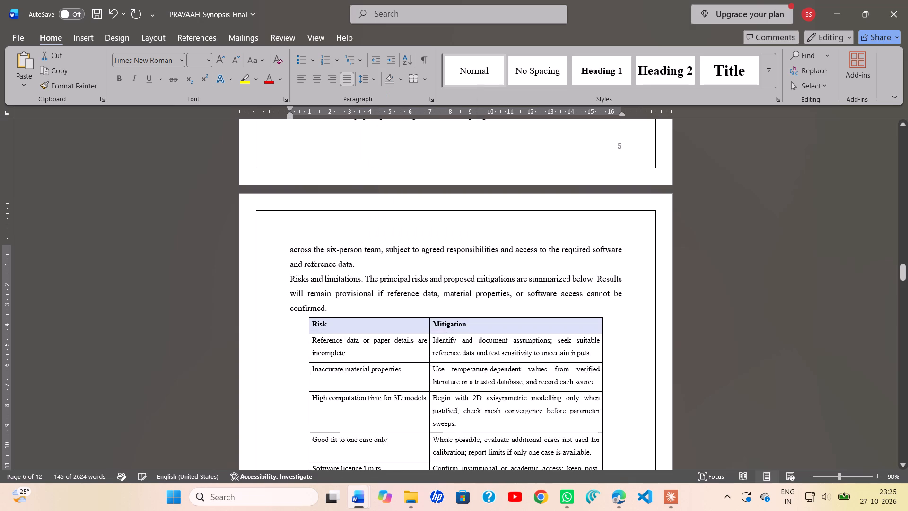
left_click(332, 220)
Justify everything from "5. Methodology / Planning of Work" through the end of the references.
scroll(332, 220, "down", 2)
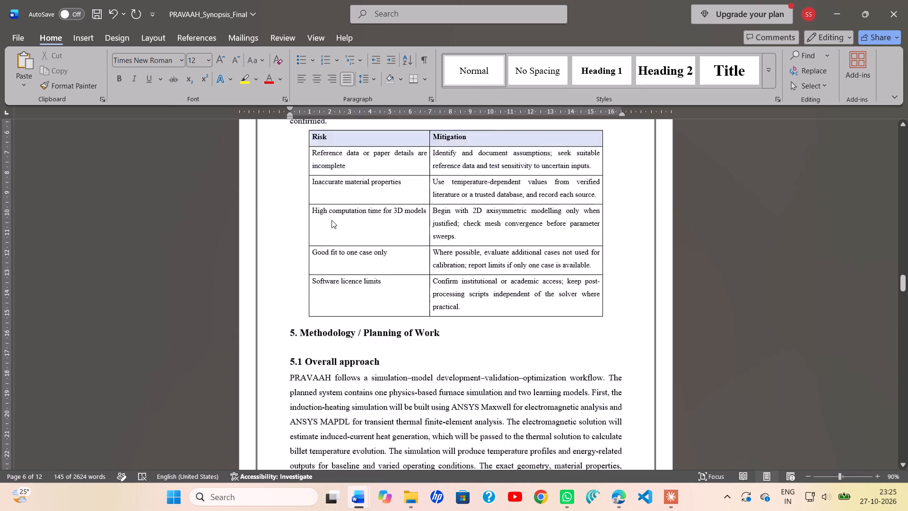
scroll(337, 201, "down", 3)
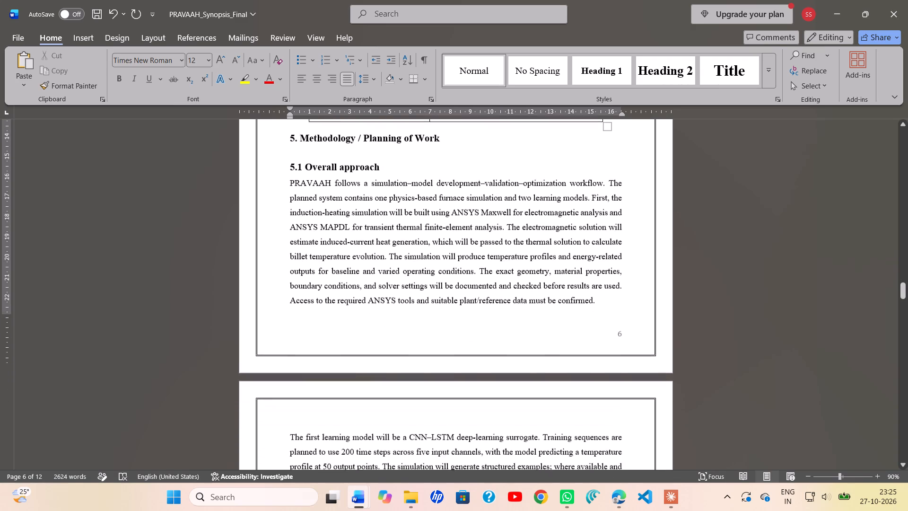
scroll(337, 201, "down", 2)
scroll(337, 201, "up", 2)
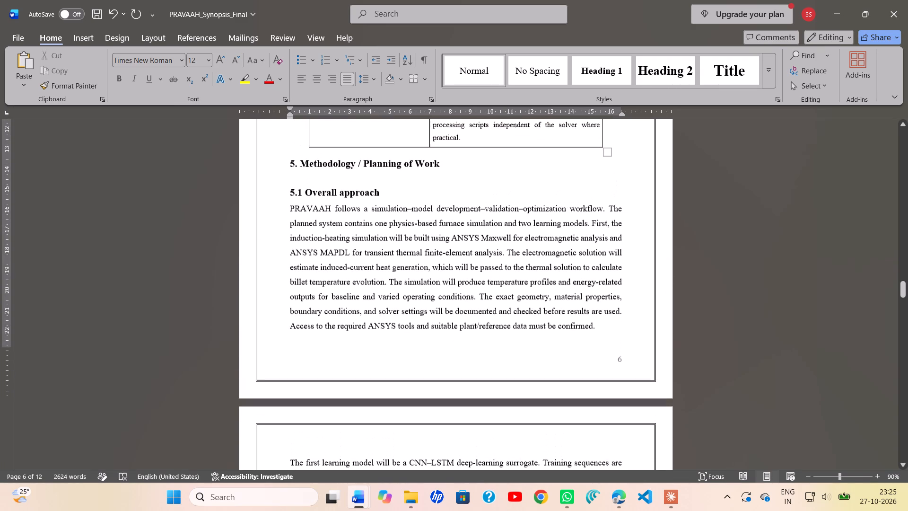
left_click_drag(289, 159, 348, 334)
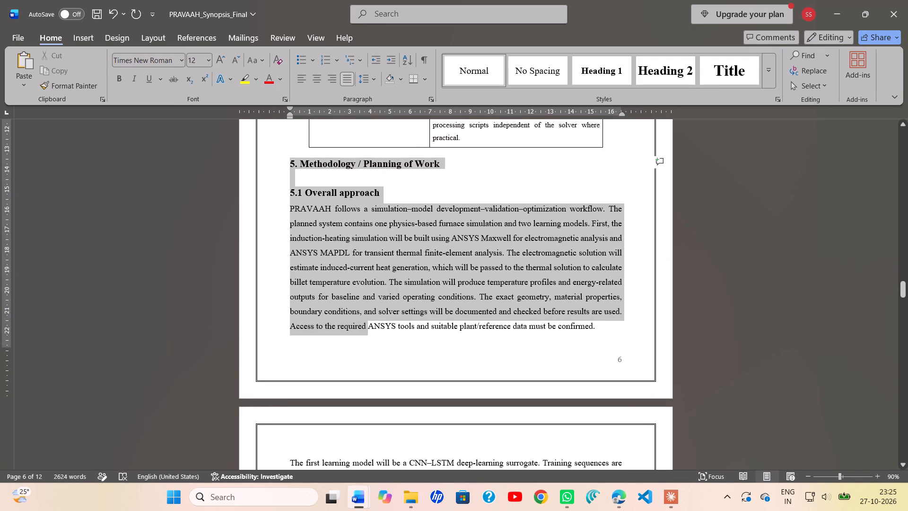
left_click_drag(348, 334, 364, 437)
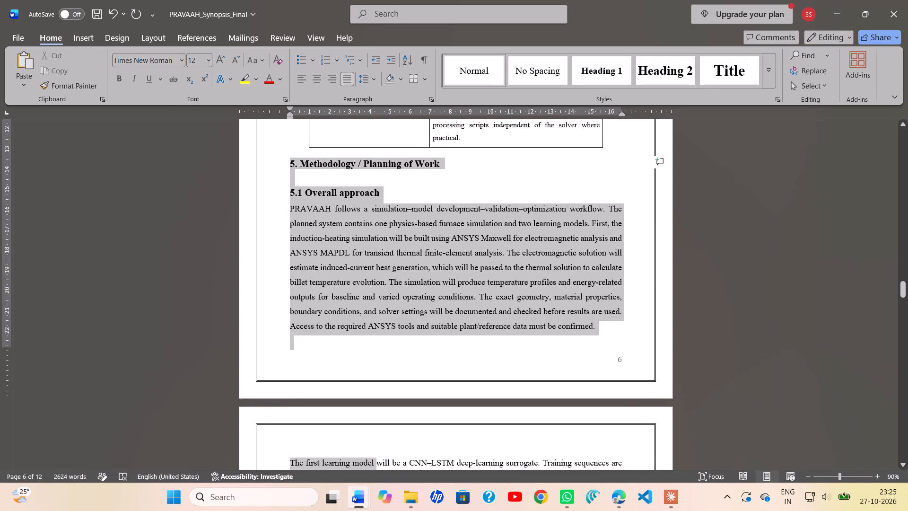
left_click_drag(364, 437, 366, 504)
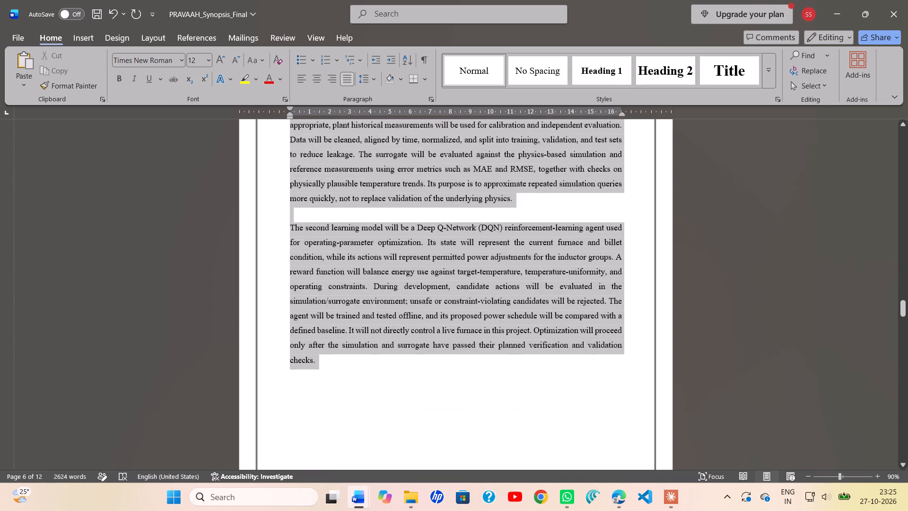
left_click_drag(366, 504, 365, 497)
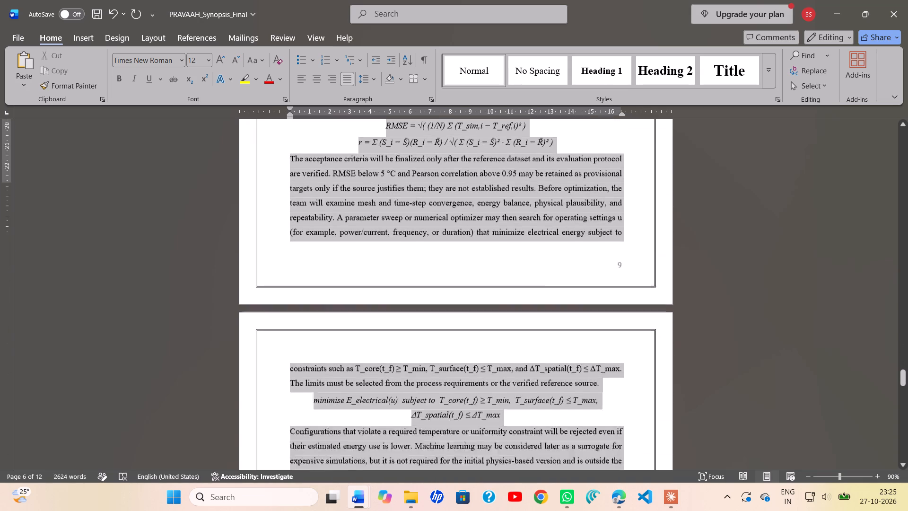
left_click_drag(365, 497, 369, 477)
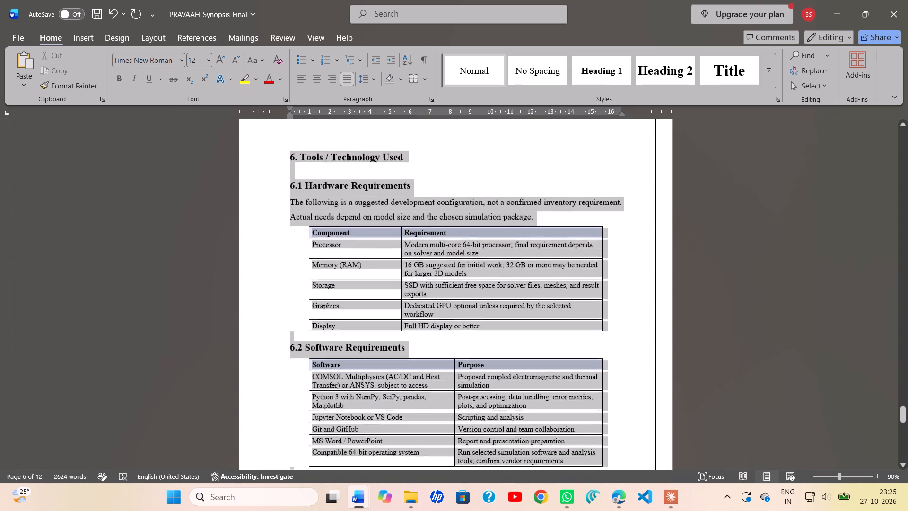
left_click_drag(369, 477, 369, 481)
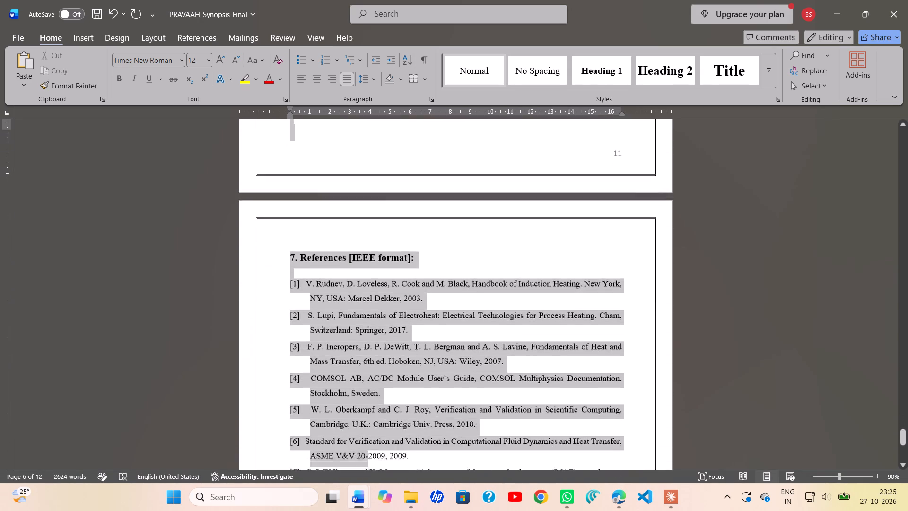
left_click_drag(369, 481, 470, 325)
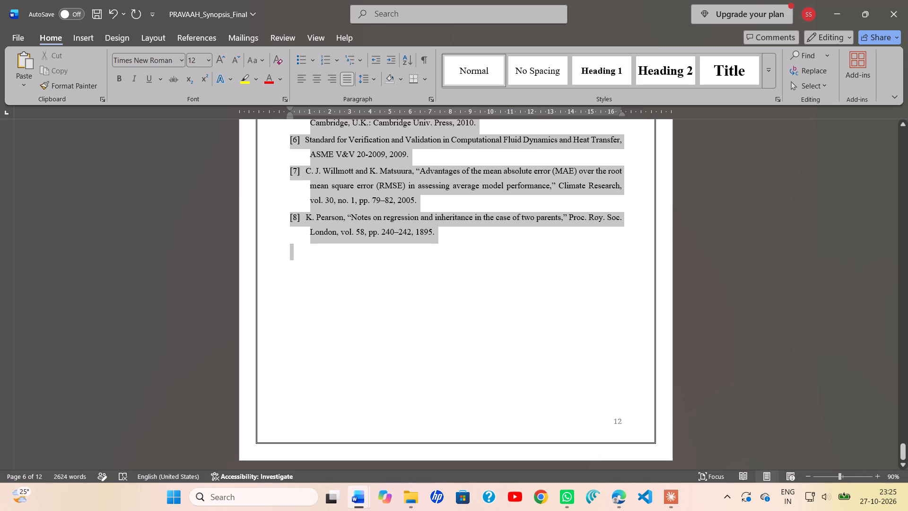
left_click_drag(470, 325, 474, 310)
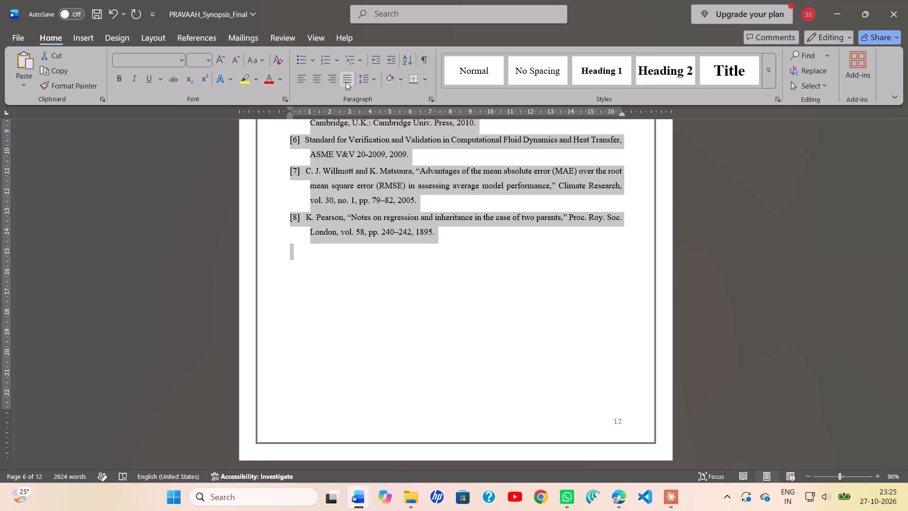
left_click(346, 82)
left_click(374, 82)
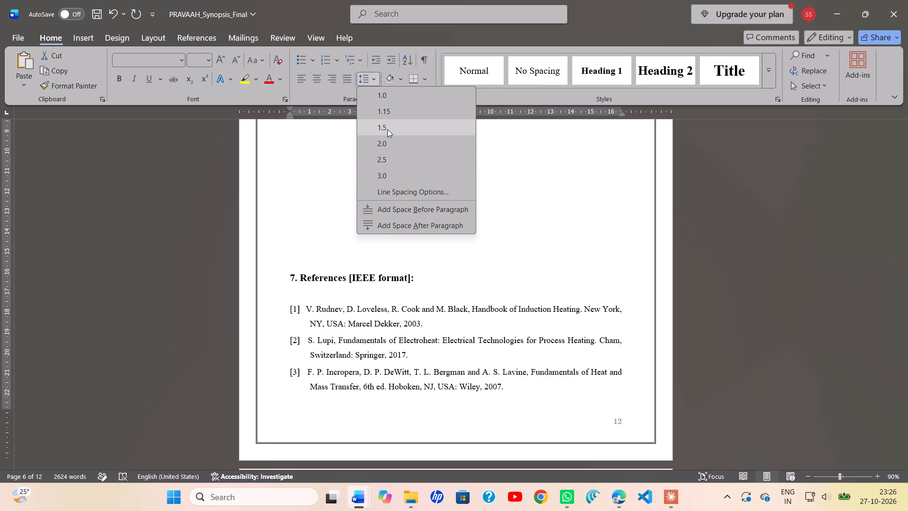
left_click(245, 250)
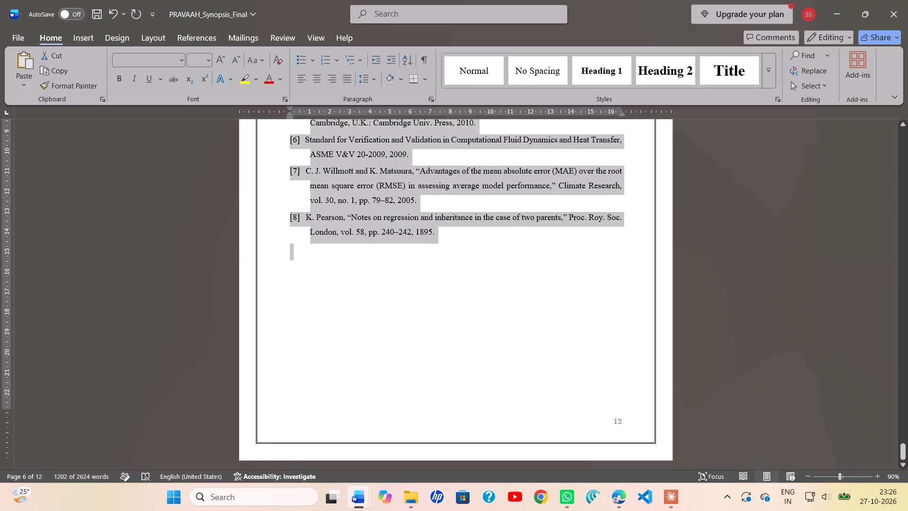
left_click(361, 296)
Review the justified pages from the references back to section 5.1 and on through the Fig. 1 system architecture diagram.
scroll(361, 296, "up", 5)
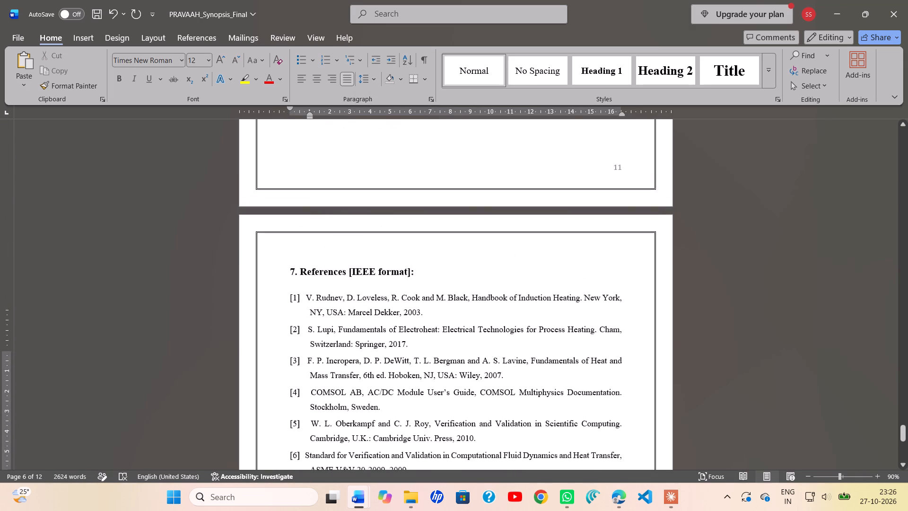
scroll(361, 296, "up", 5)
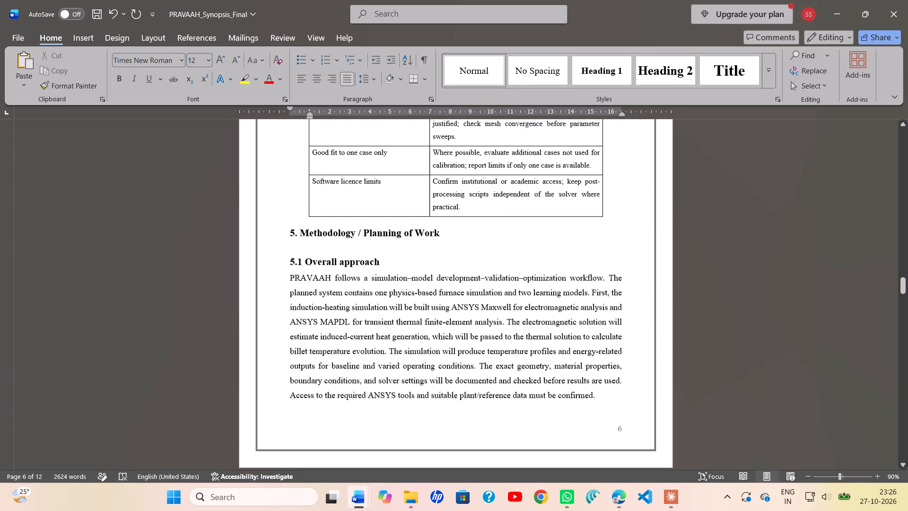
scroll(361, 296, "down", 4)
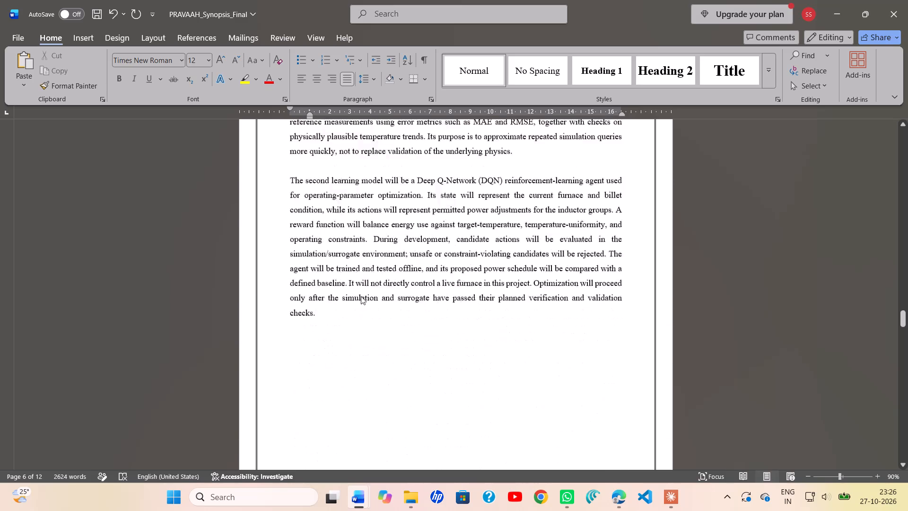
scroll(361, 296, "down", 1)
scroll(361, 296, "up", 3)
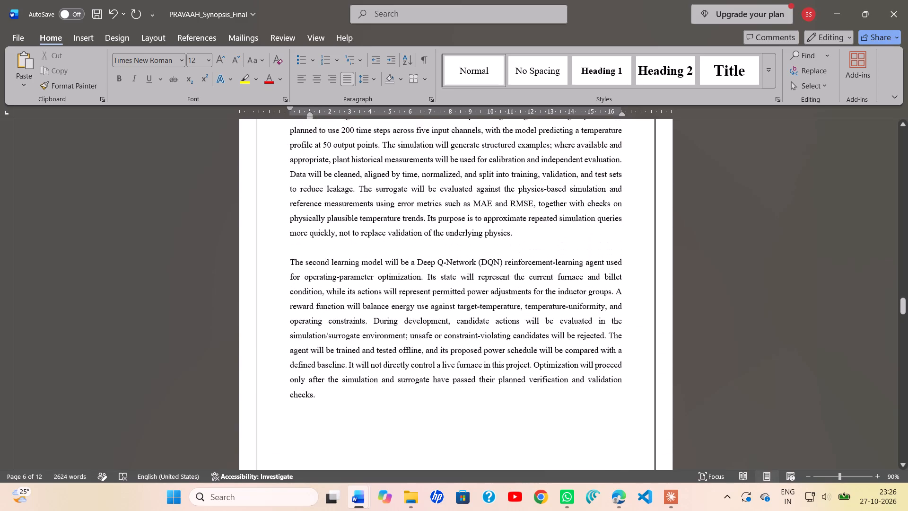
scroll(361, 296, "up", 2)
scroll(361, 296, "down", 1)
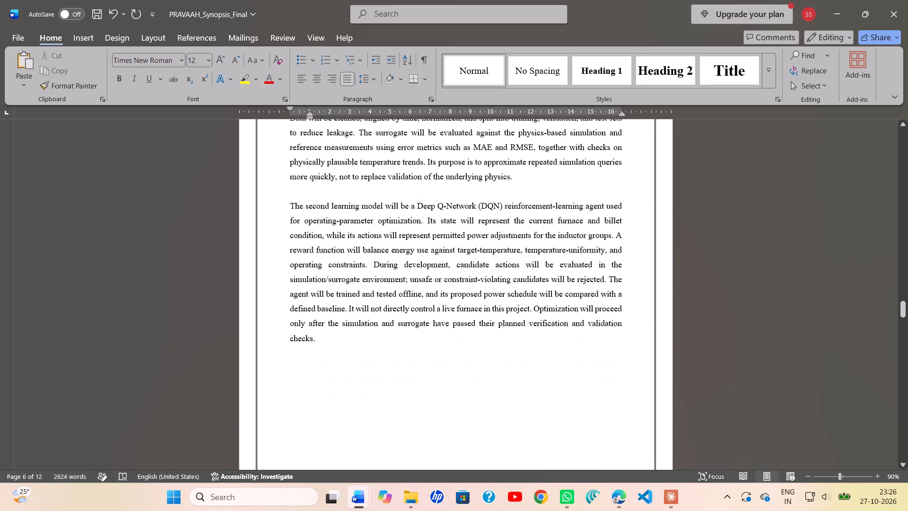
scroll(361, 296, "down", 4)
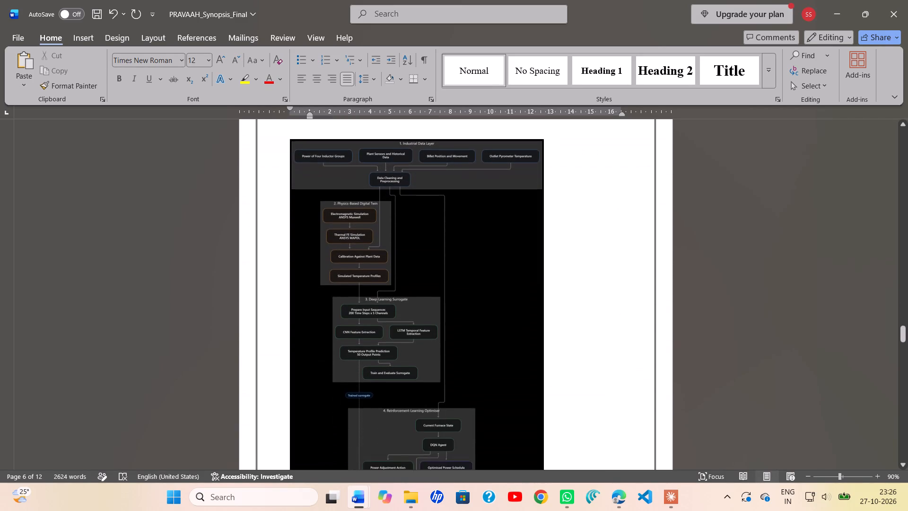
scroll(361, 296, "down", 1)
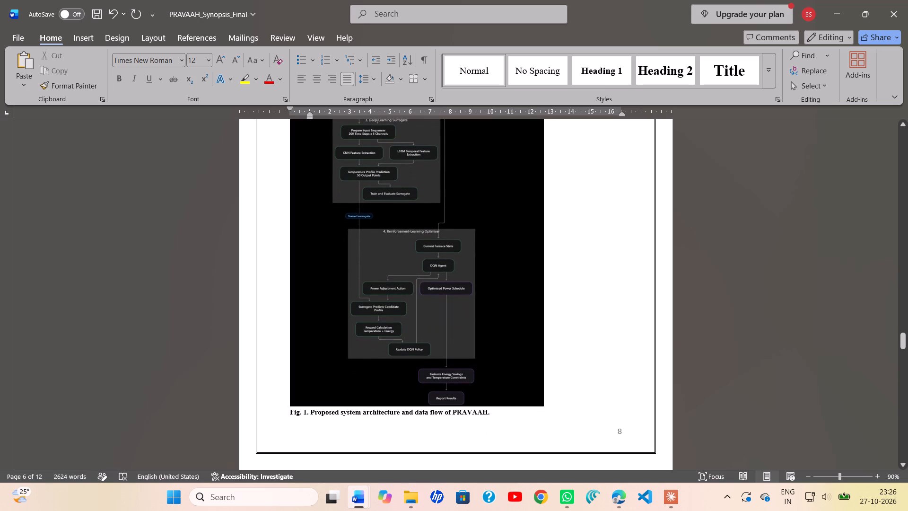
Undo the justification of the content from "5. Methodology / Planning of Work" through the references, and check the Fig. 1 diagram's placement.
left_click(115, 19)
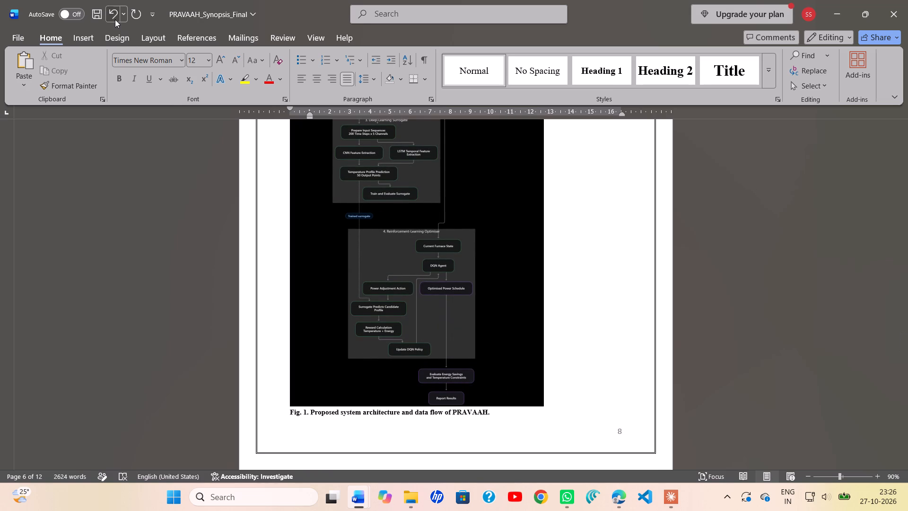
left_click(267, 202)
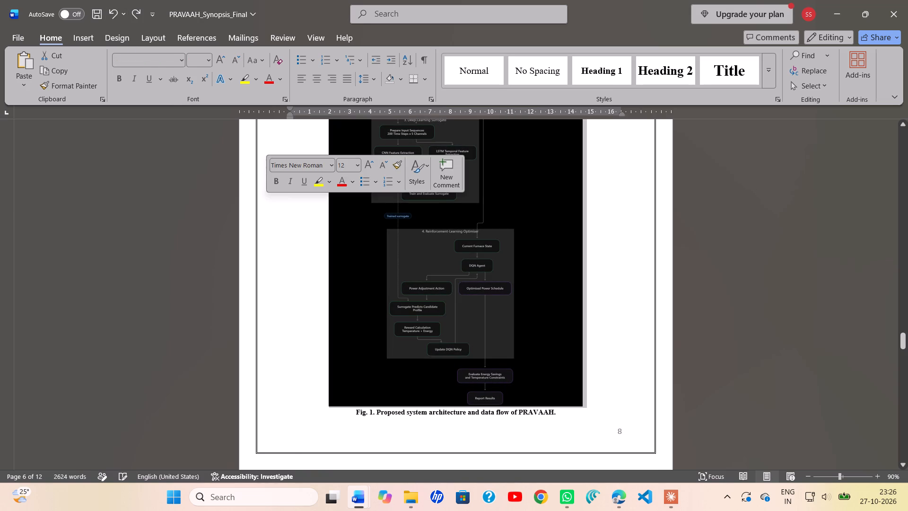
left_click(248, 220)
scroll(248, 220, "up", 1)
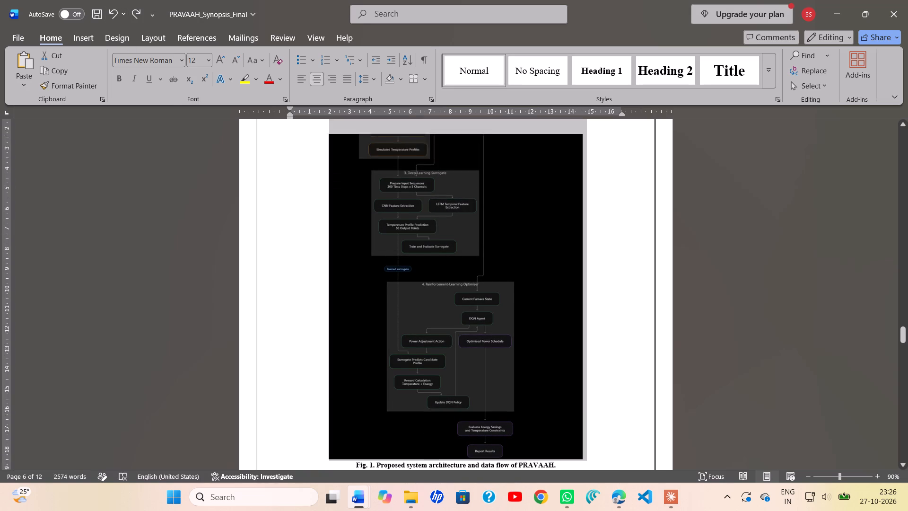
scroll(248, 220, "up", 3)
scroll(248, 220, "down", 2)
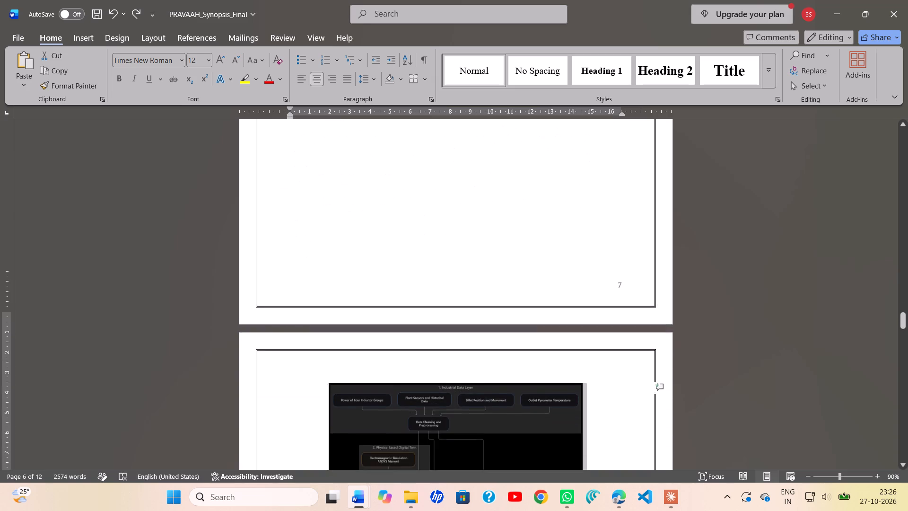
Review the pages after the Fig. 1 diagram, from section 5.2 Governing equations through the 5.5 Work plan table.
scroll(248, 220, "down", 4)
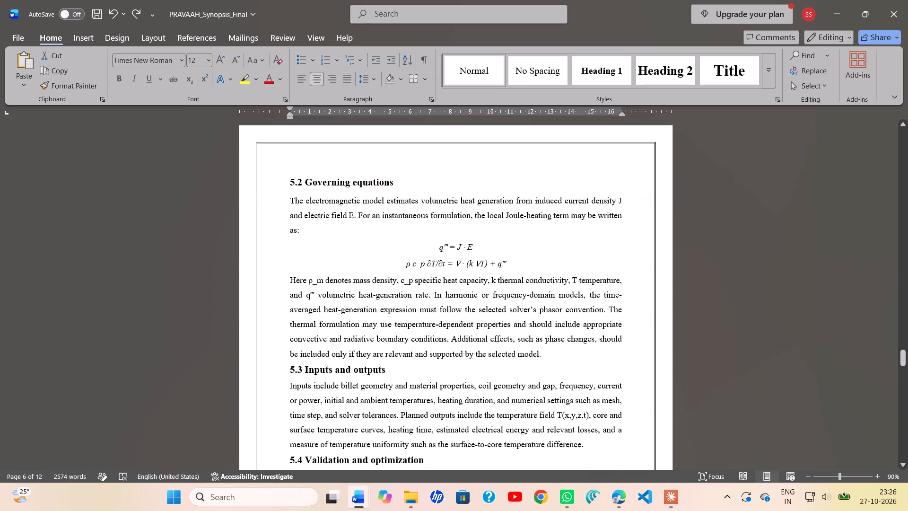
scroll(248, 220, "down", 2)
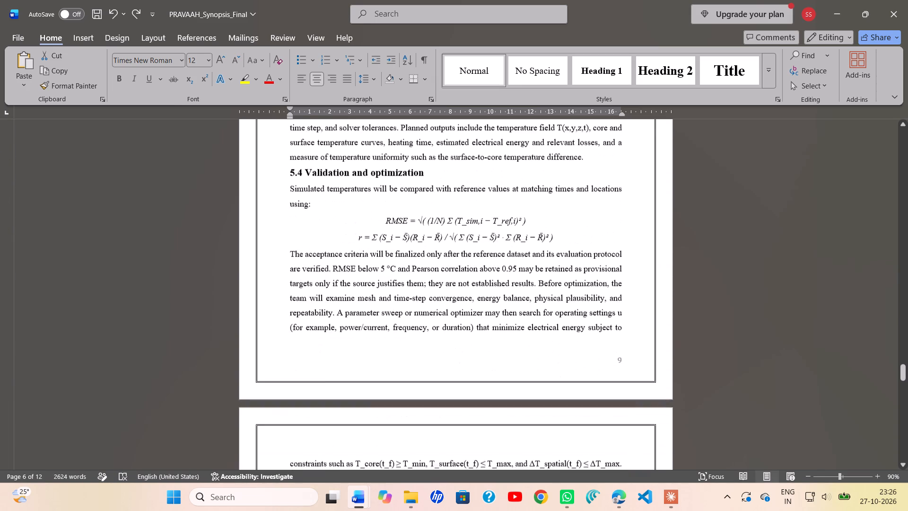
scroll(248, 220, "down", 3)
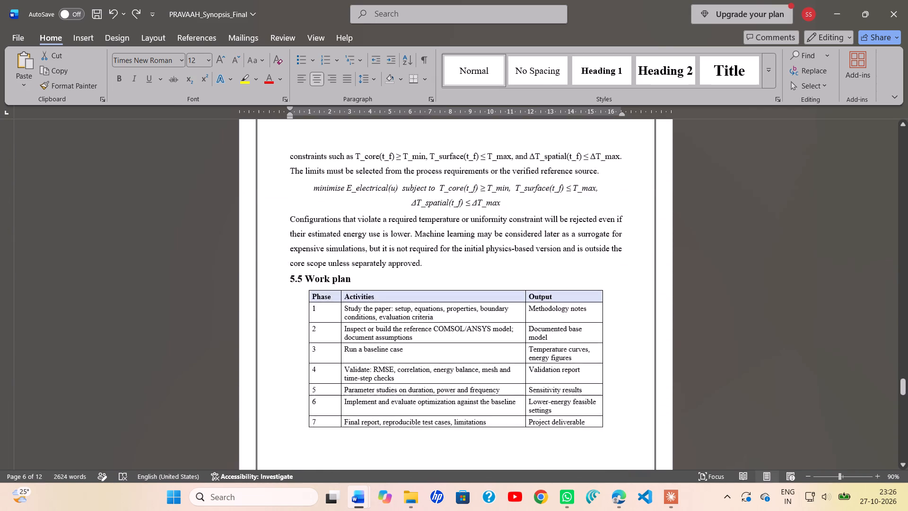
scroll(248, 220, "down", 2)
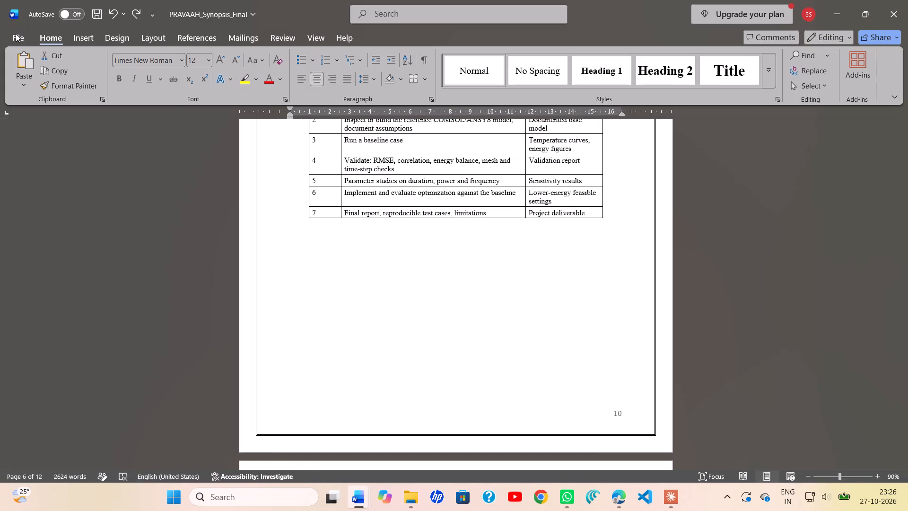
Save a copy of the document as PRAVAAH_Synopsis_Final in Word Document format in the Downloads folder.
left_click(16, 34)
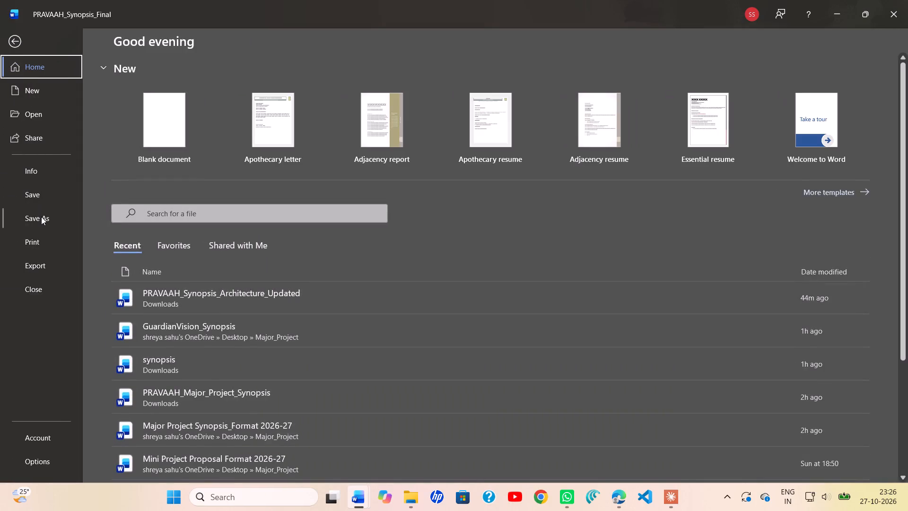
left_click(41, 217)
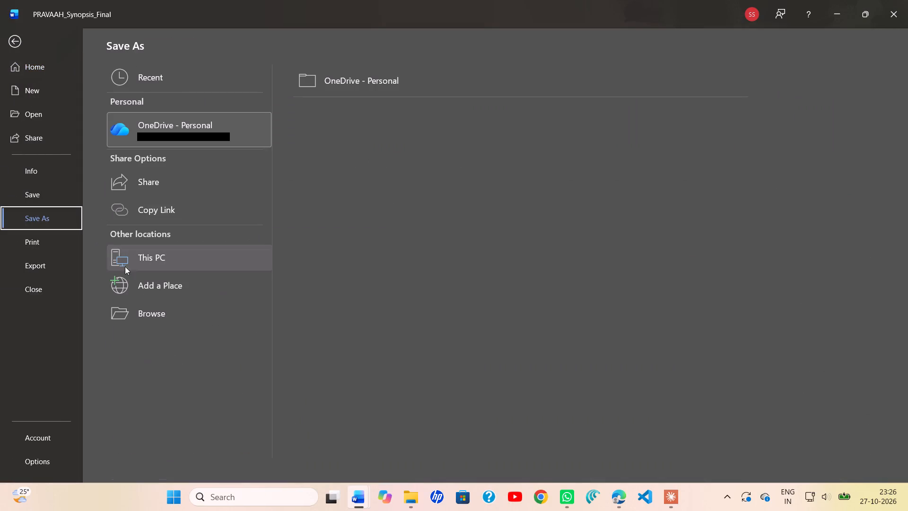
left_click(139, 265)
left_click(366, 139)
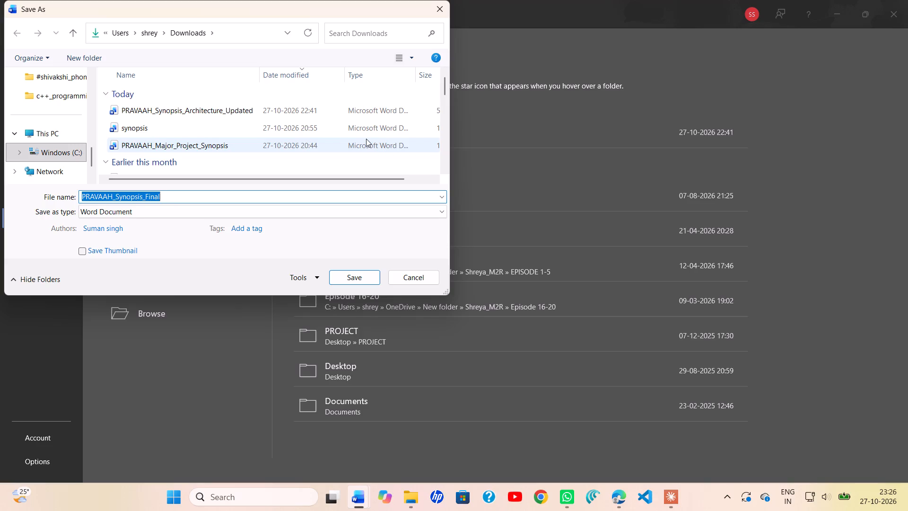
left_click(355, 279)
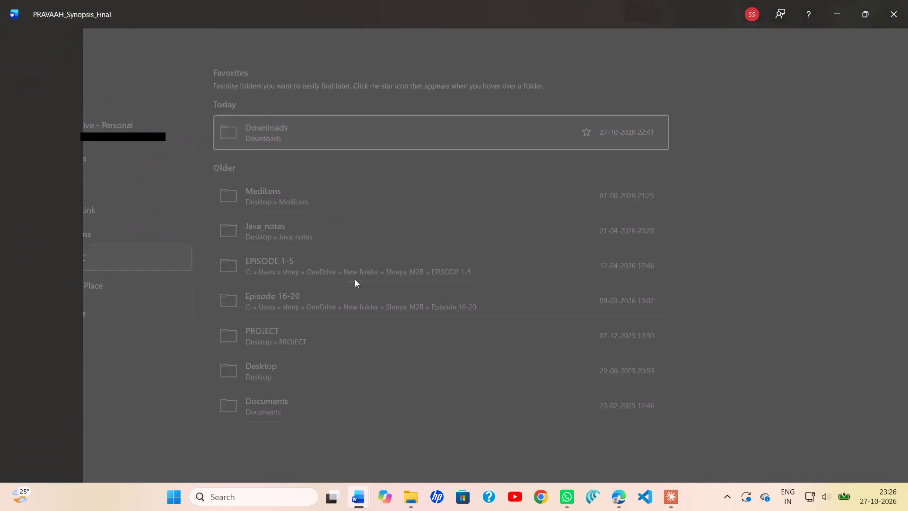
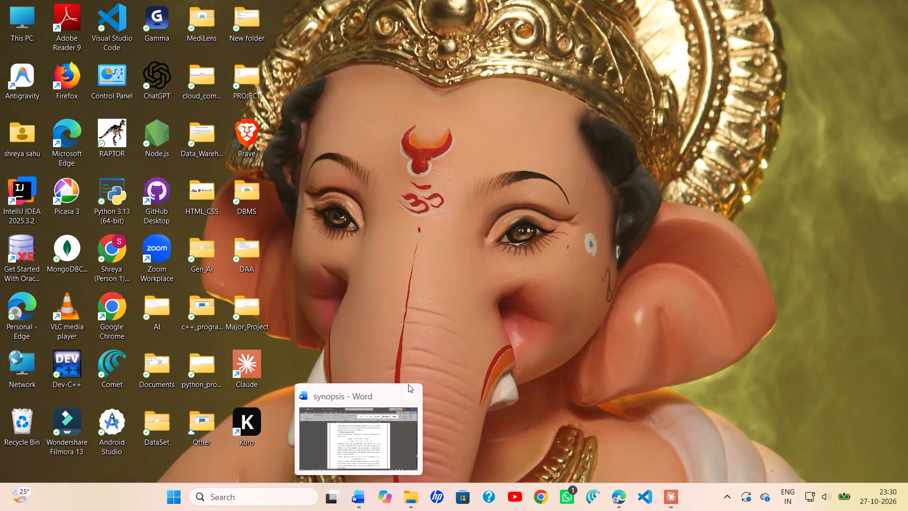
Close the synopsis document's Word window and the Downloads File Explorer window.
left_click(411, 395)
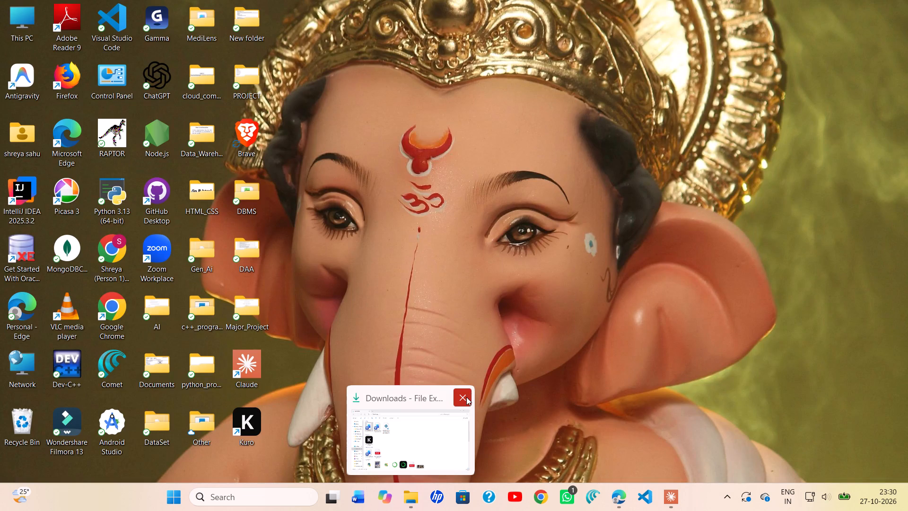
left_click(466, 397)
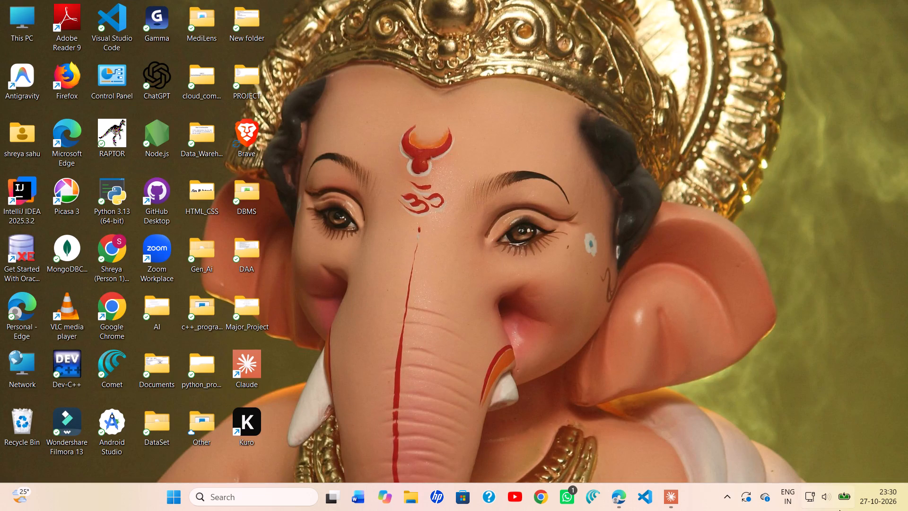
Turn on Bluetooth in the system quick settings.
left_click(817, 505)
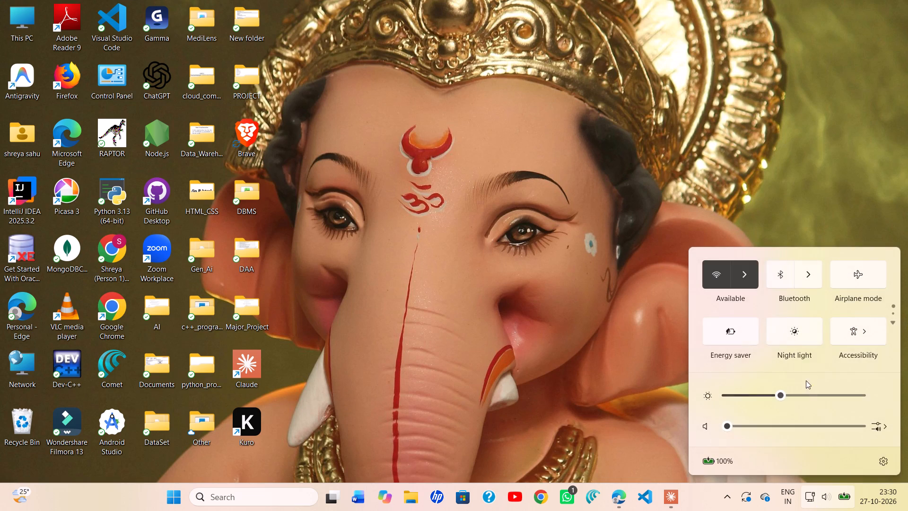
left_click(784, 287)
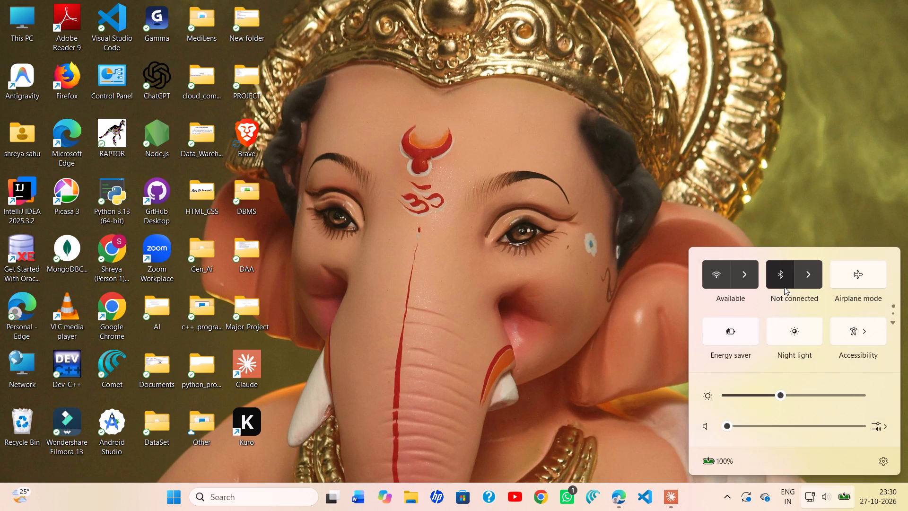
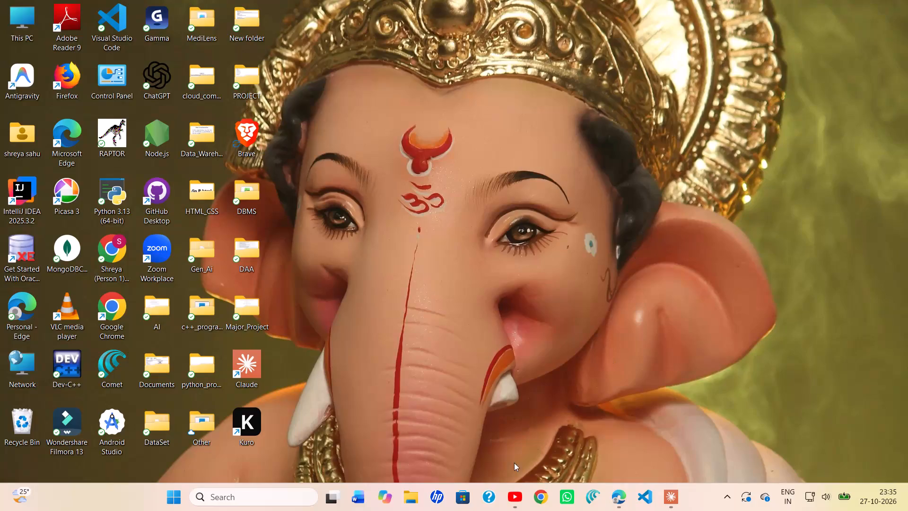
Close the YouTube and Claude windows that are still open.
left_click(509, 506)
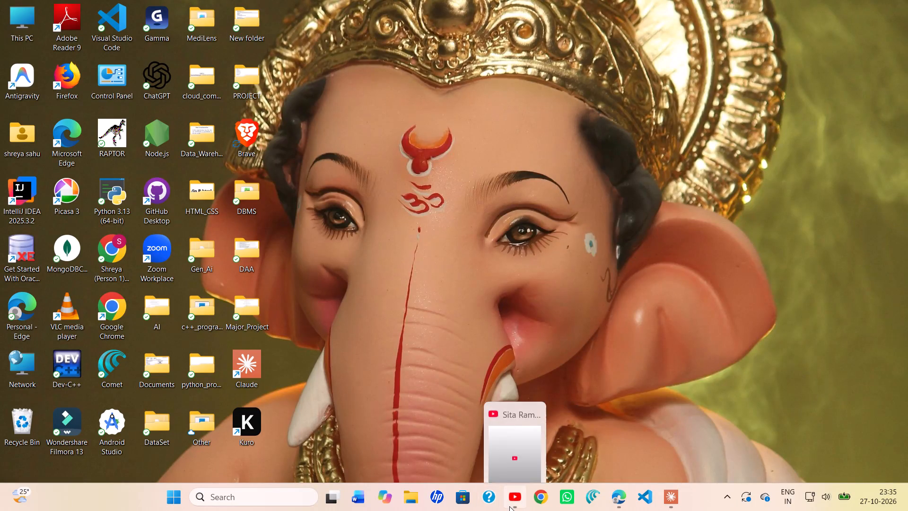
left_click(700, 95)
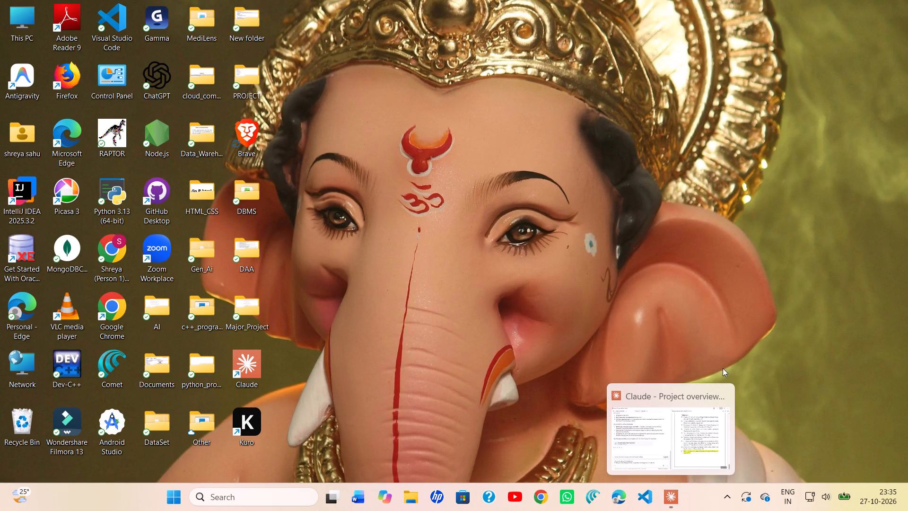
left_click(724, 395)
left_click(724, 395)
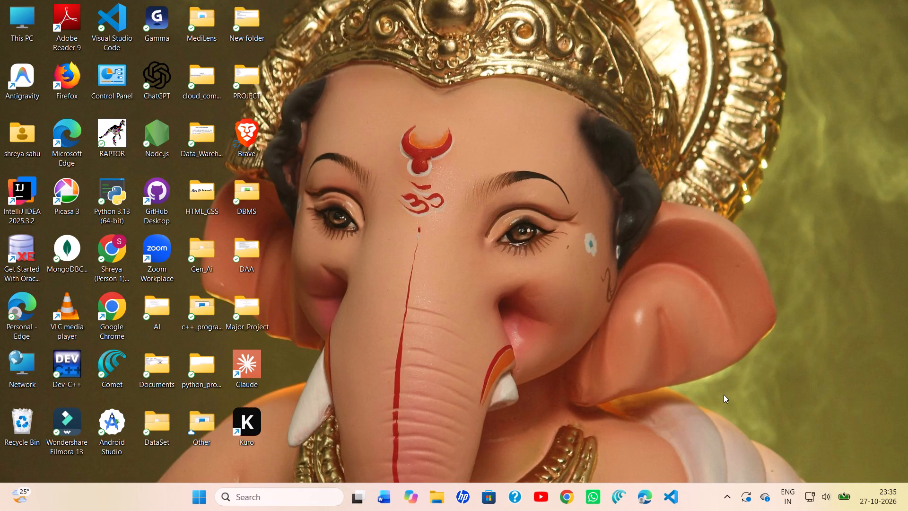
Bring up the Windows shutdown dialog from the desktop to turn off the PC.
key("alt+F4")
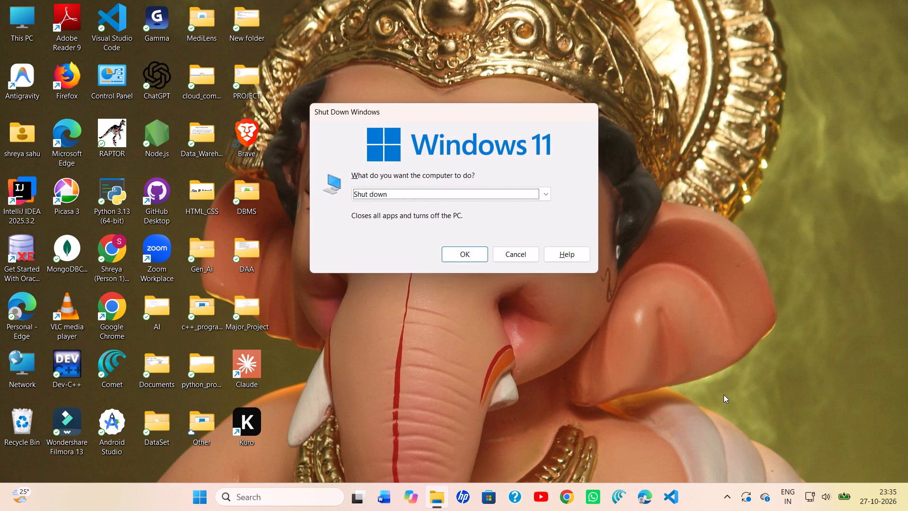